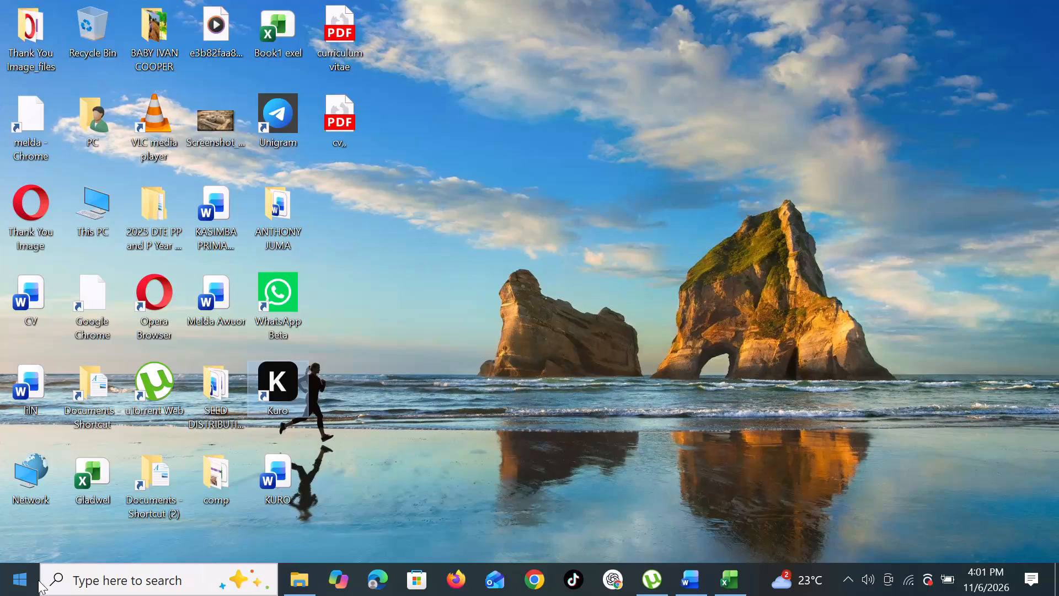
Launch Word, create a new blank document and maximize its window.
click(33, 578)
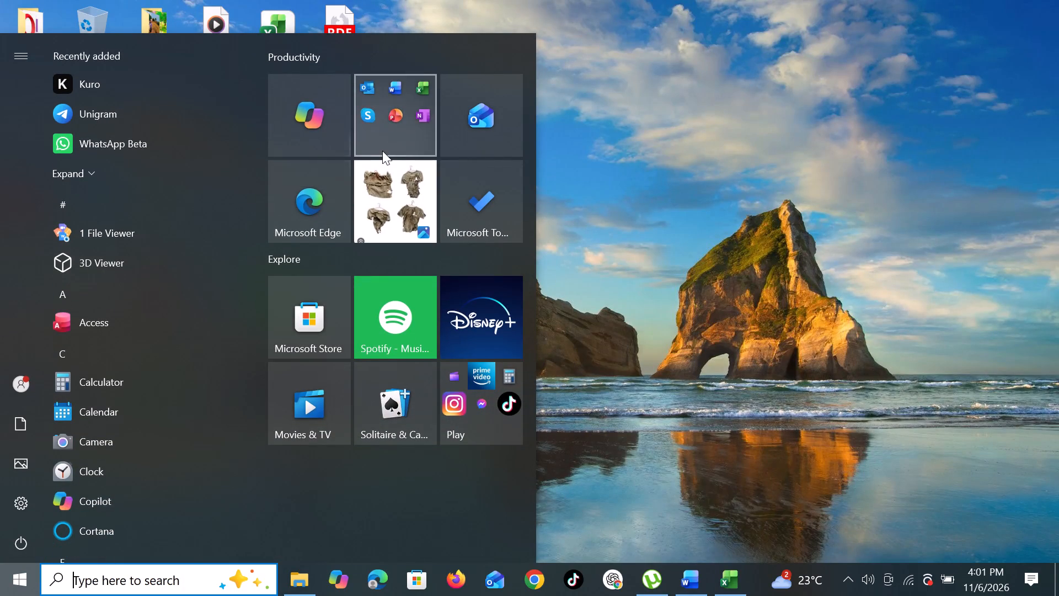
double_click(386, 146)
click(398, 89)
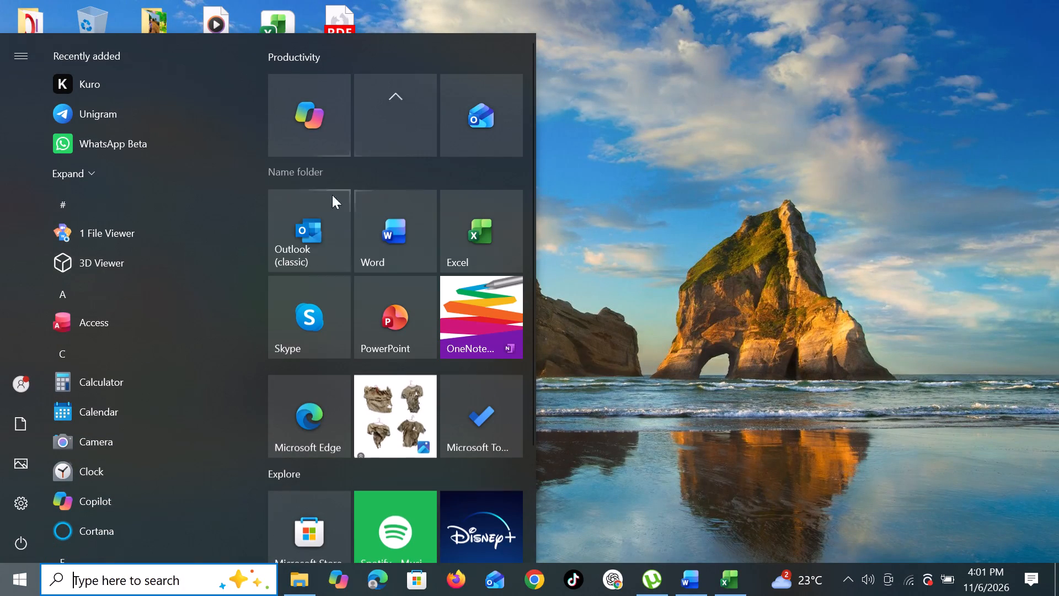
double_click(384, 250)
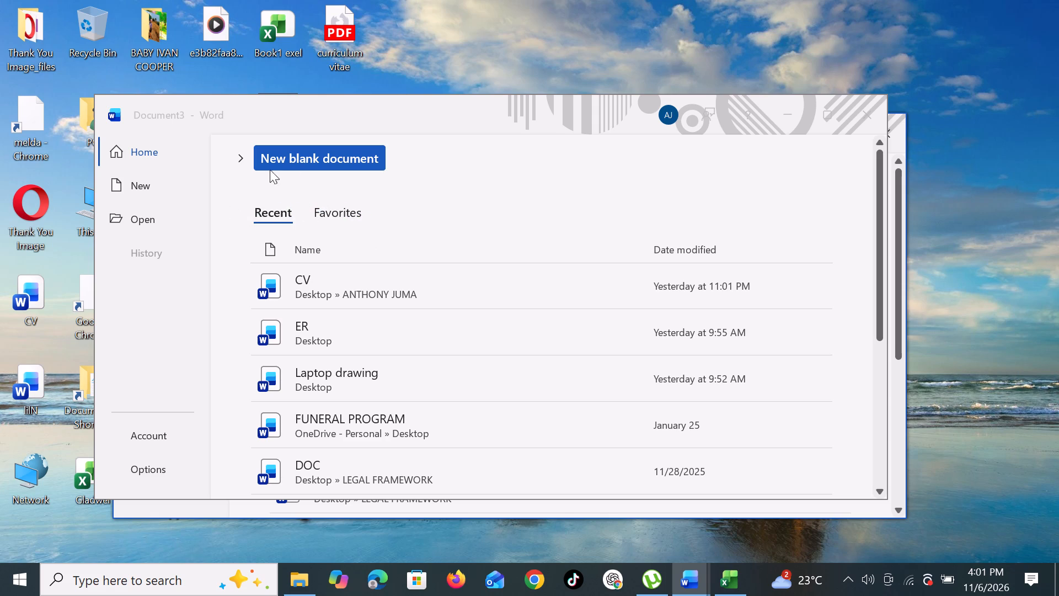
click(296, 154)
click(164, 163)
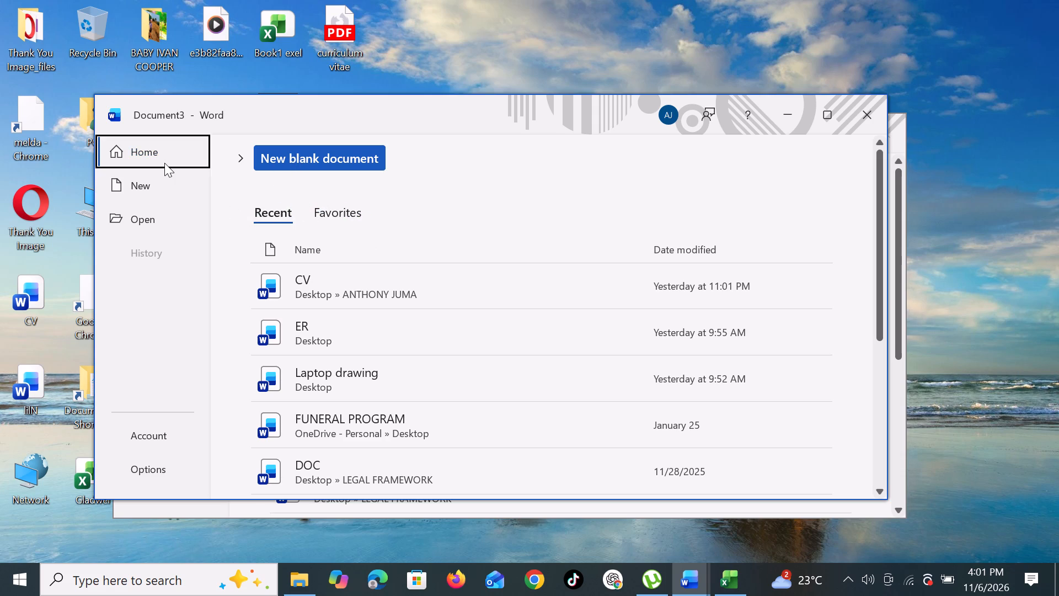
click(165, 158)
click(156, 177)
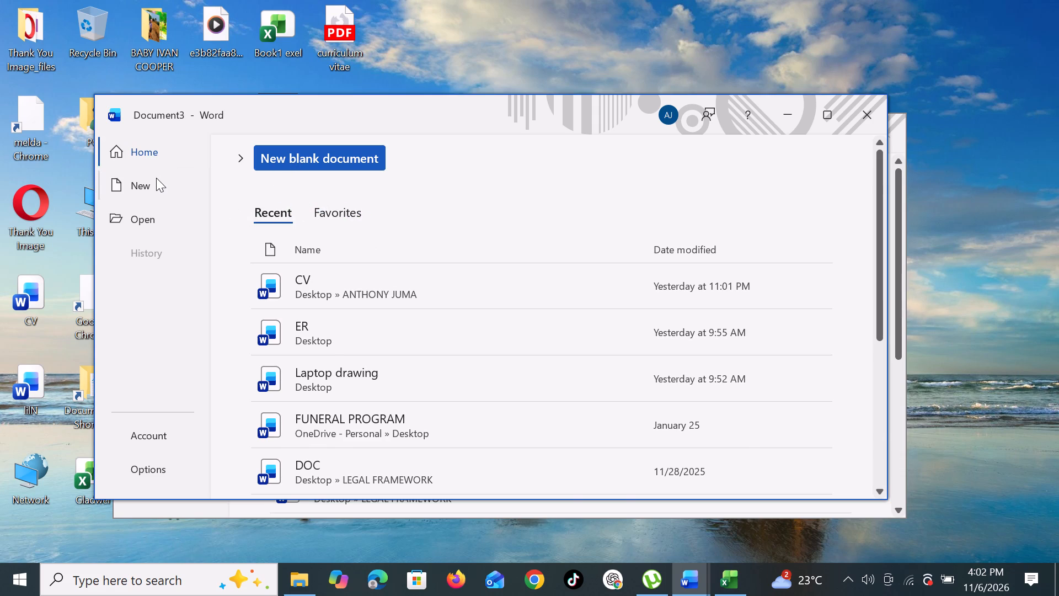
click(321, 255)
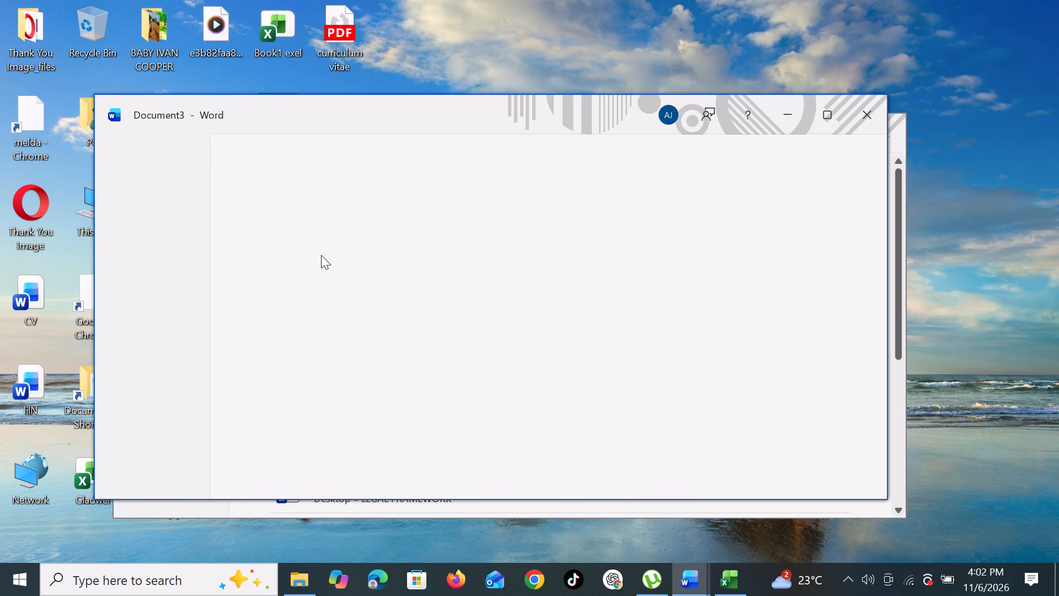
click(819, 118)
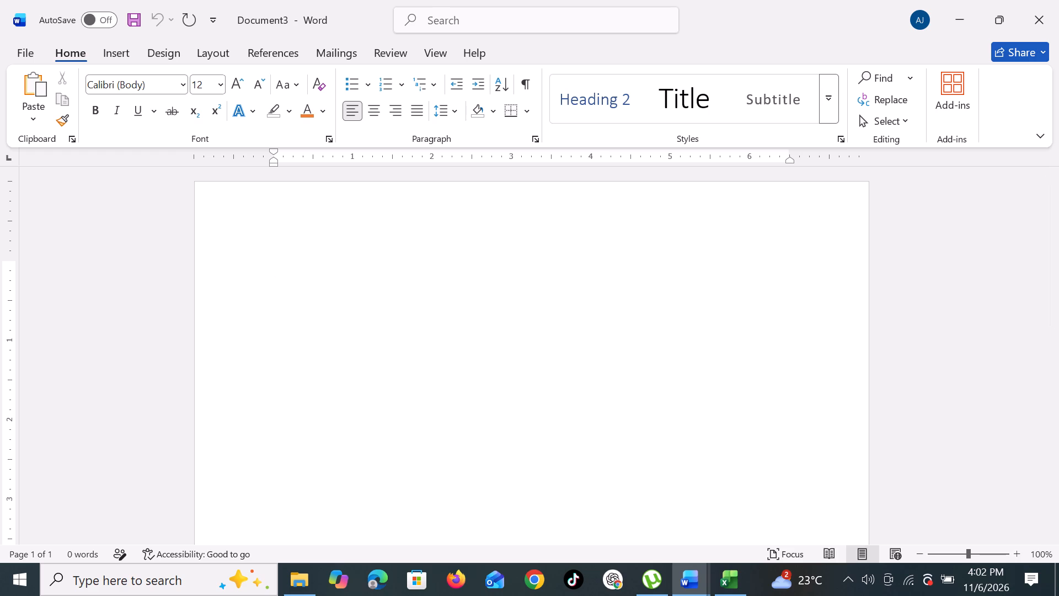
Enter the heading "CURRICULUM VITAE" in capitals on the first line of the blank document.
click(448, 438)
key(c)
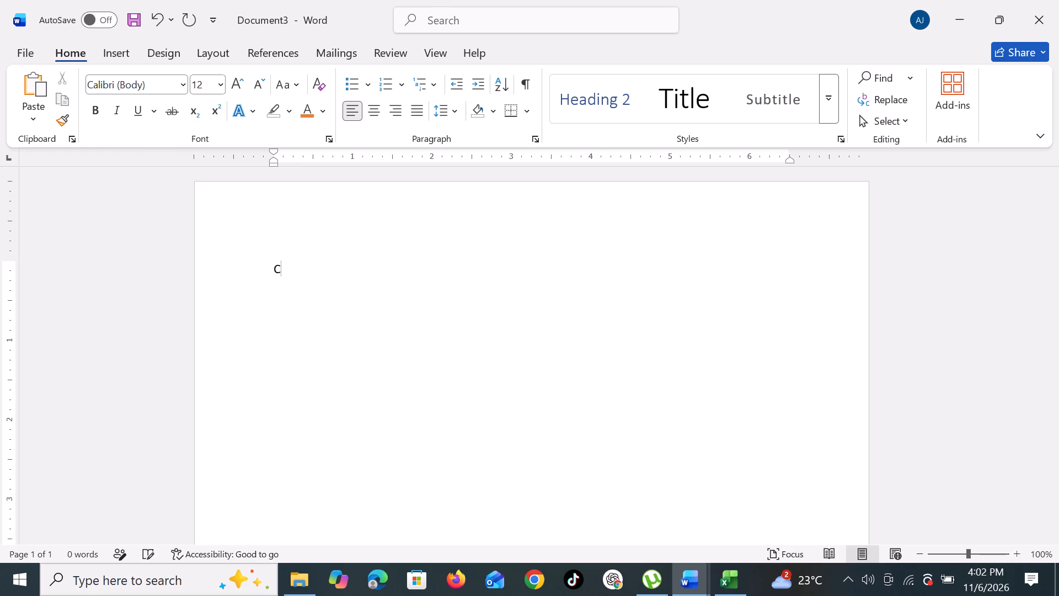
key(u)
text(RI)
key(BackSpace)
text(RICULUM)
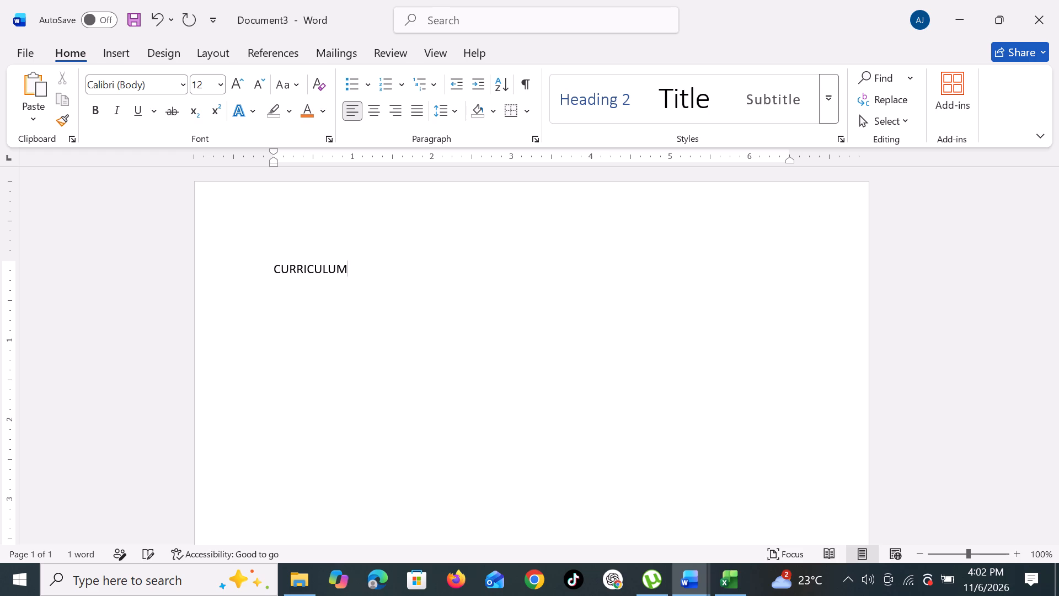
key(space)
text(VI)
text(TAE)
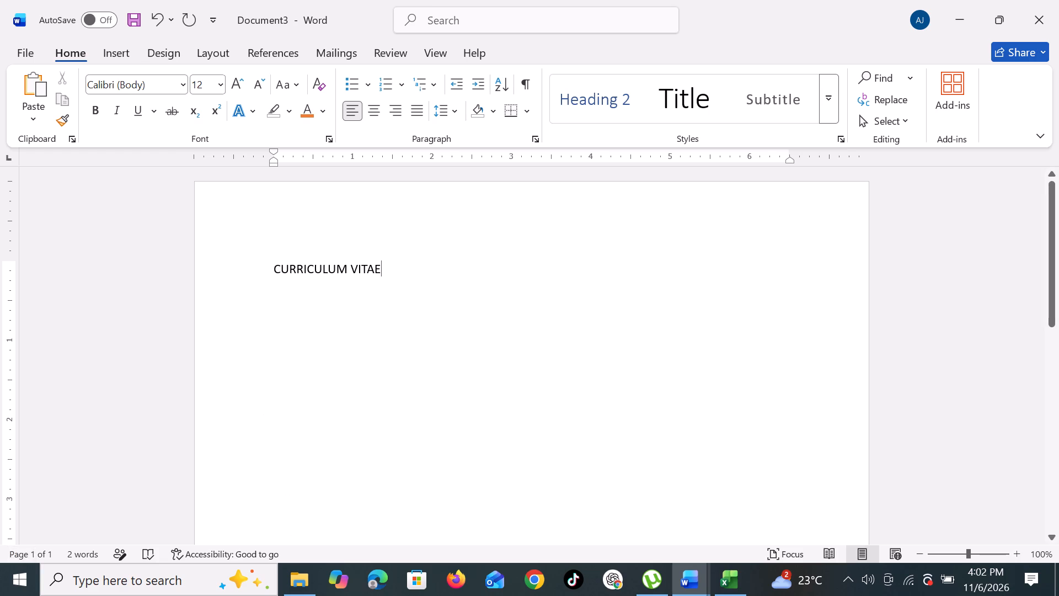
Center the "CURRICULUM VITAE" heading horizontally on the page.
drag(266, 267, 382, 236)
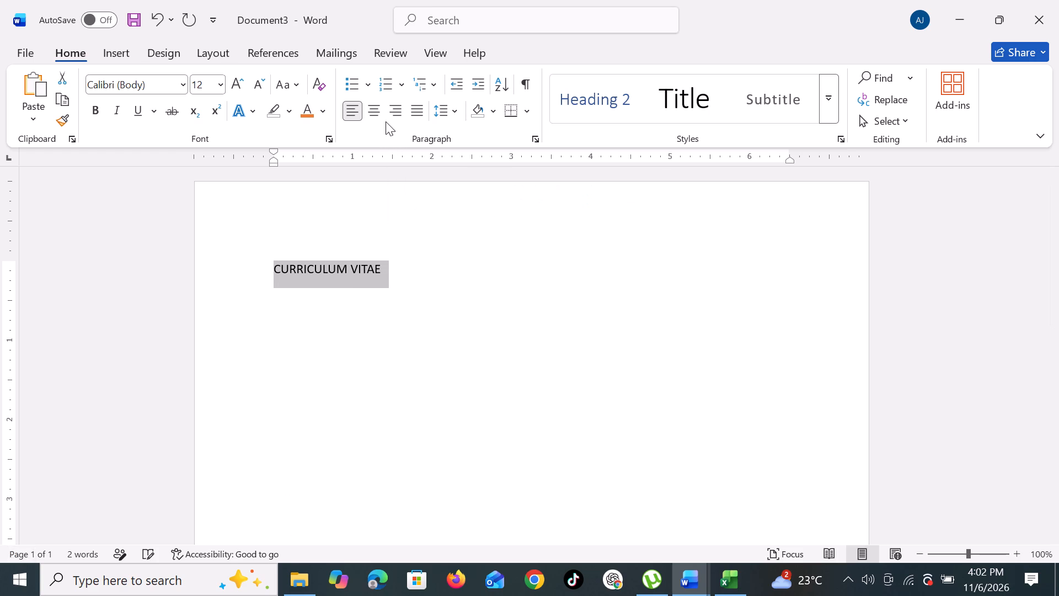
click(378, 115)
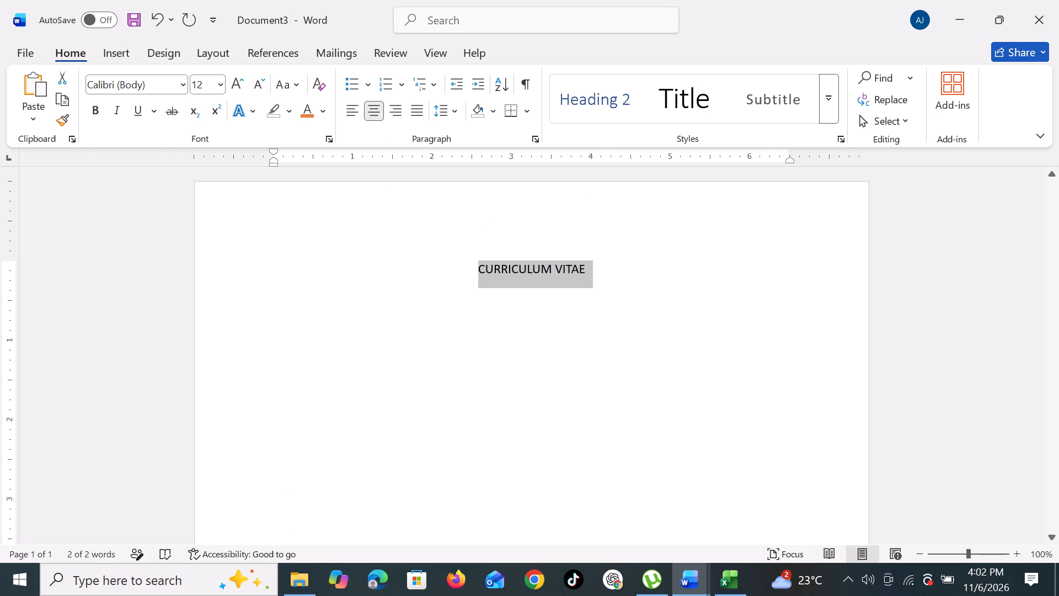
click(612, 361)
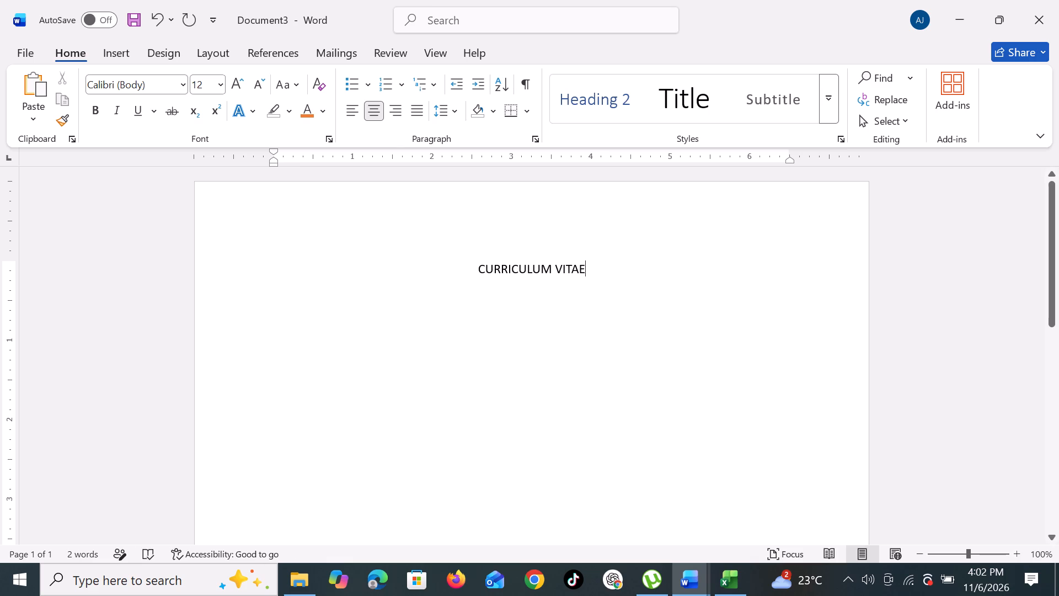
Increase the font size of the "CURRICULUM VITAE" heading to 24.
drag(476, 270, 585, 258)
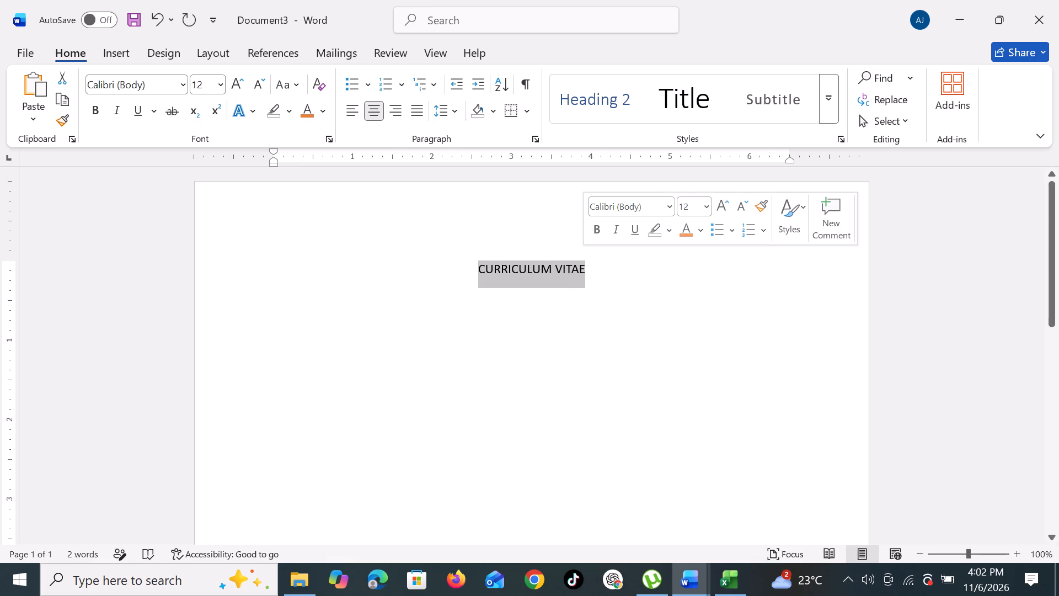
click(725, 201)
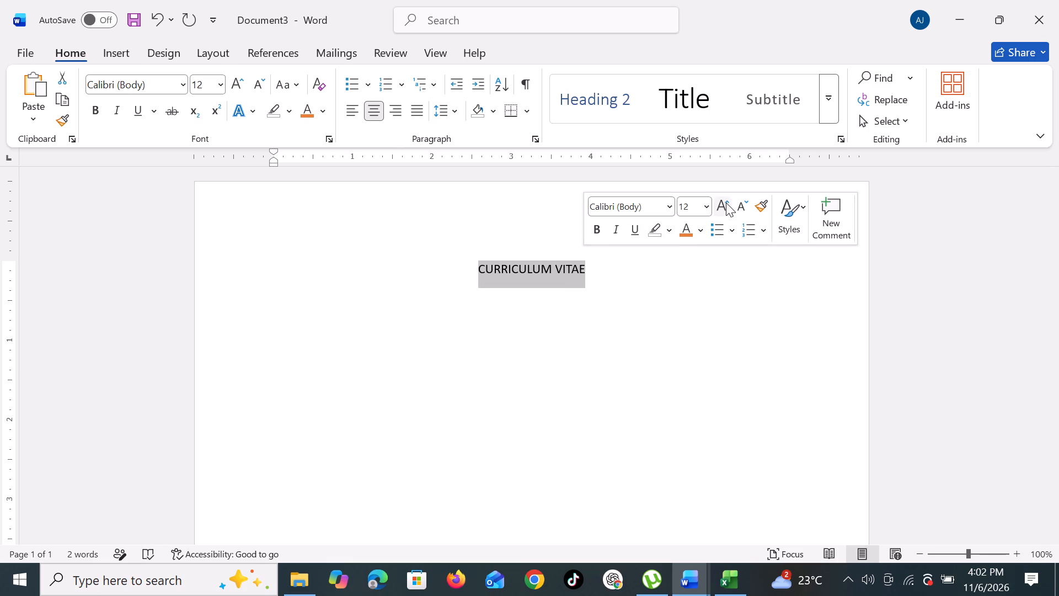
triple_click(726, 203)
click(725, 203)
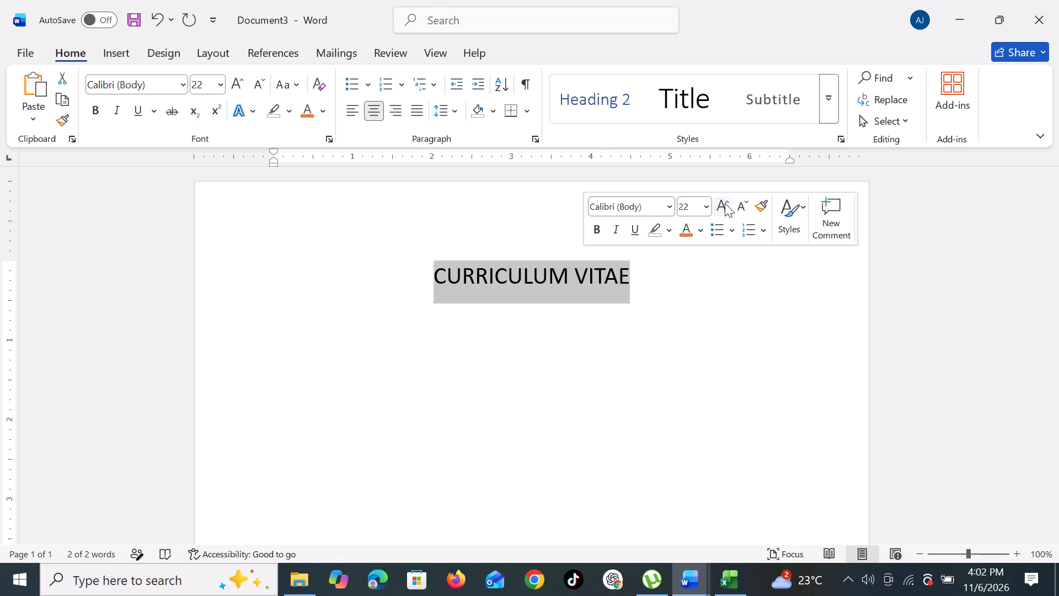
click(725, 203)
click(678, 258)
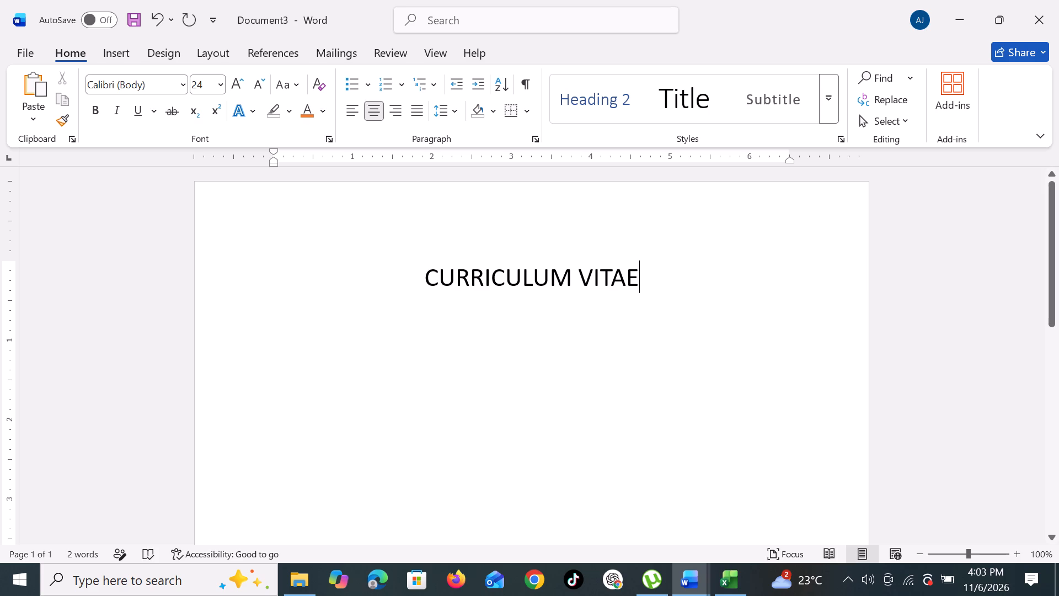
Make the "CURRICULUM VITAE" heading bold and start a new line below it.
drag(424, 275, 643, 268)
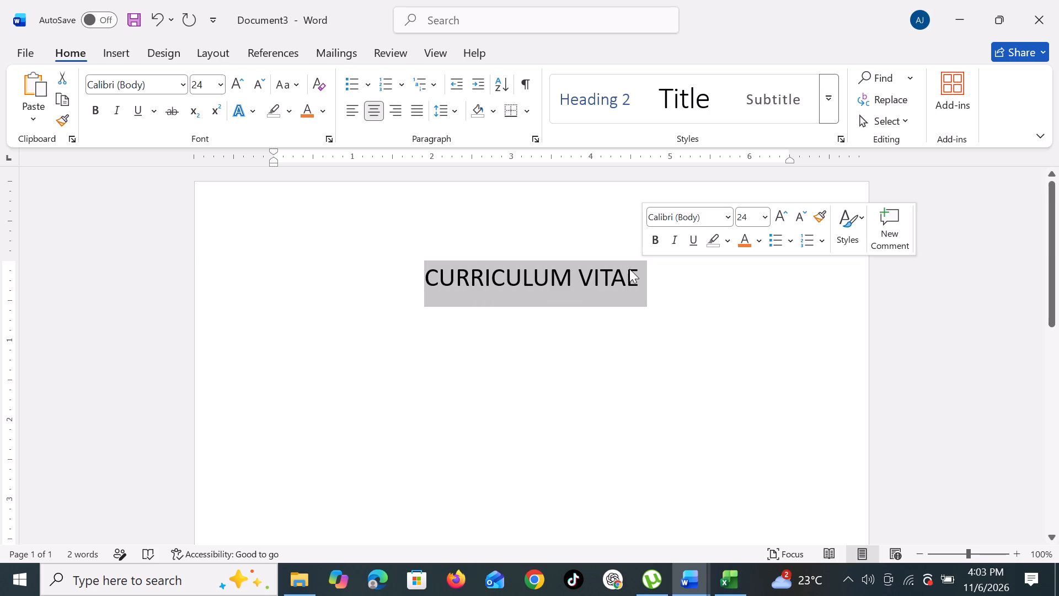
click(648, 238)
click(667, 305)
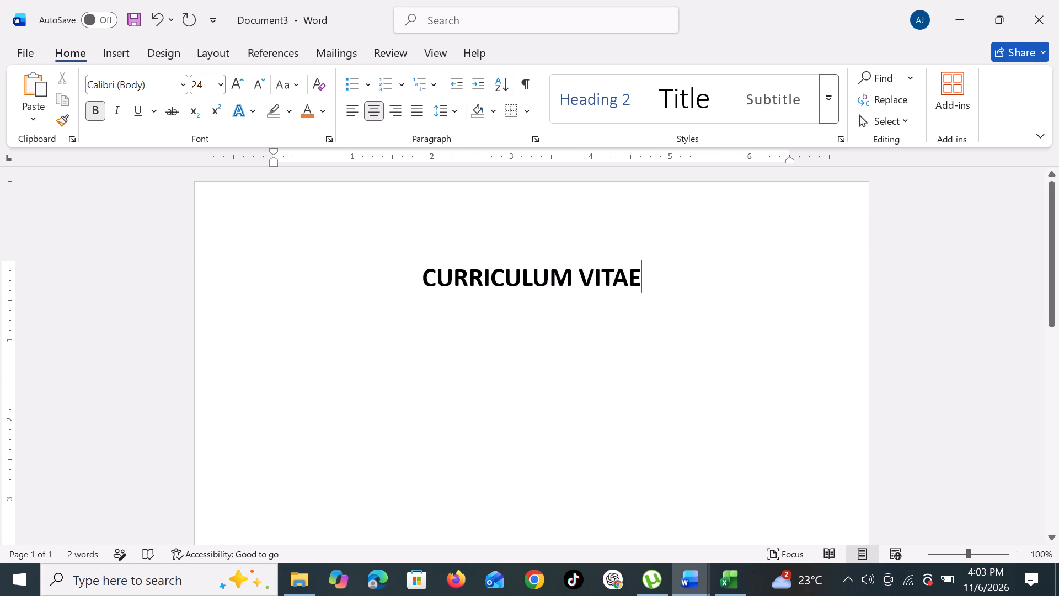
key(Return)
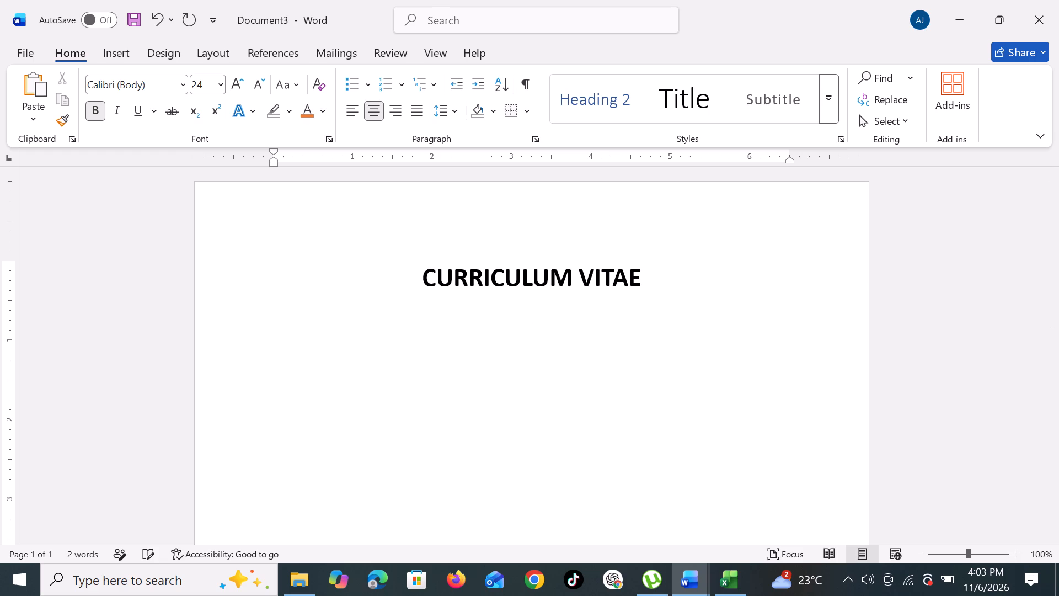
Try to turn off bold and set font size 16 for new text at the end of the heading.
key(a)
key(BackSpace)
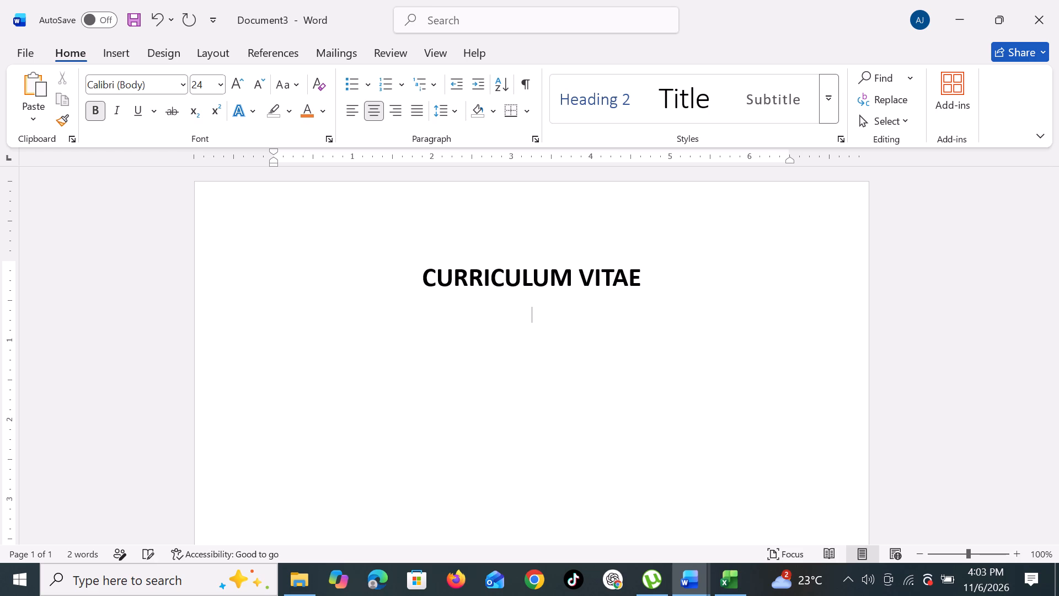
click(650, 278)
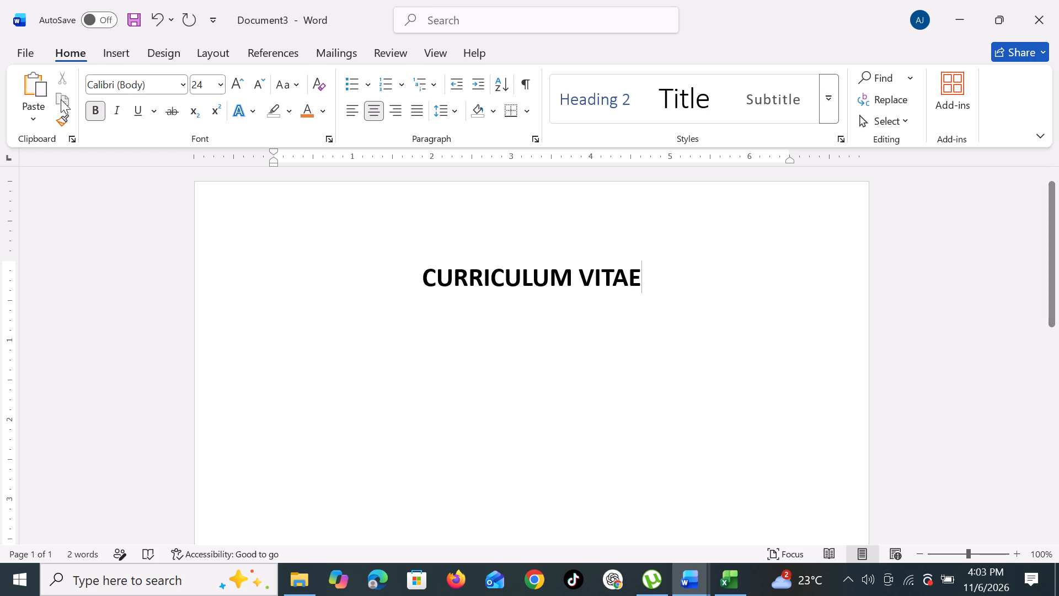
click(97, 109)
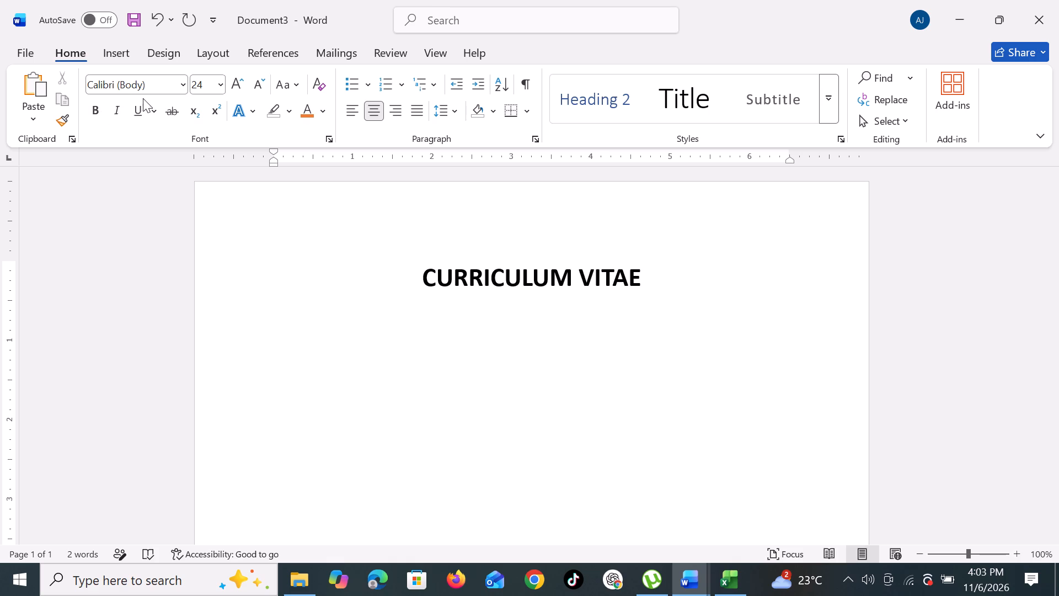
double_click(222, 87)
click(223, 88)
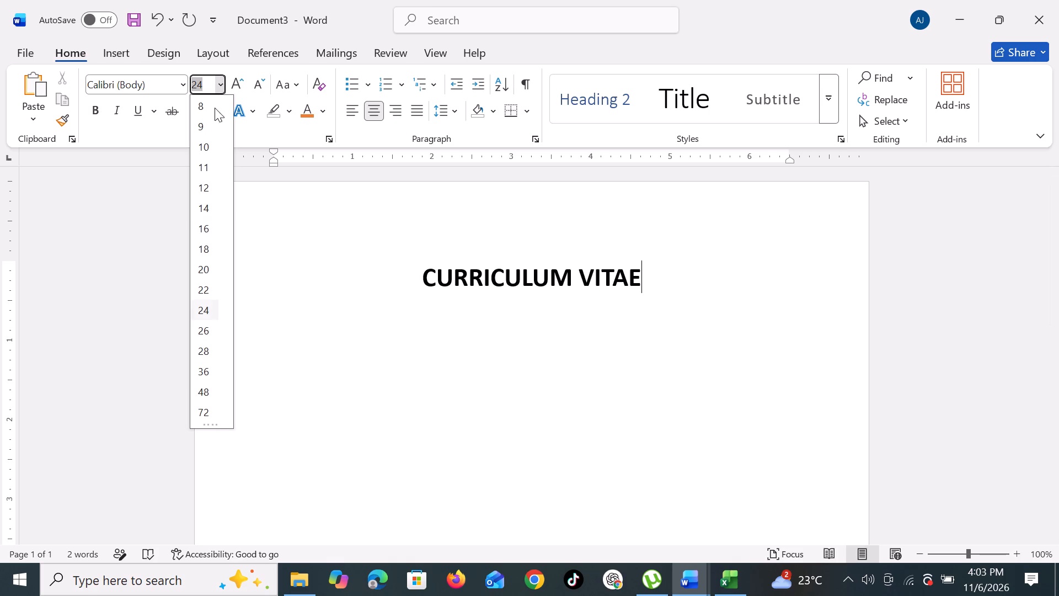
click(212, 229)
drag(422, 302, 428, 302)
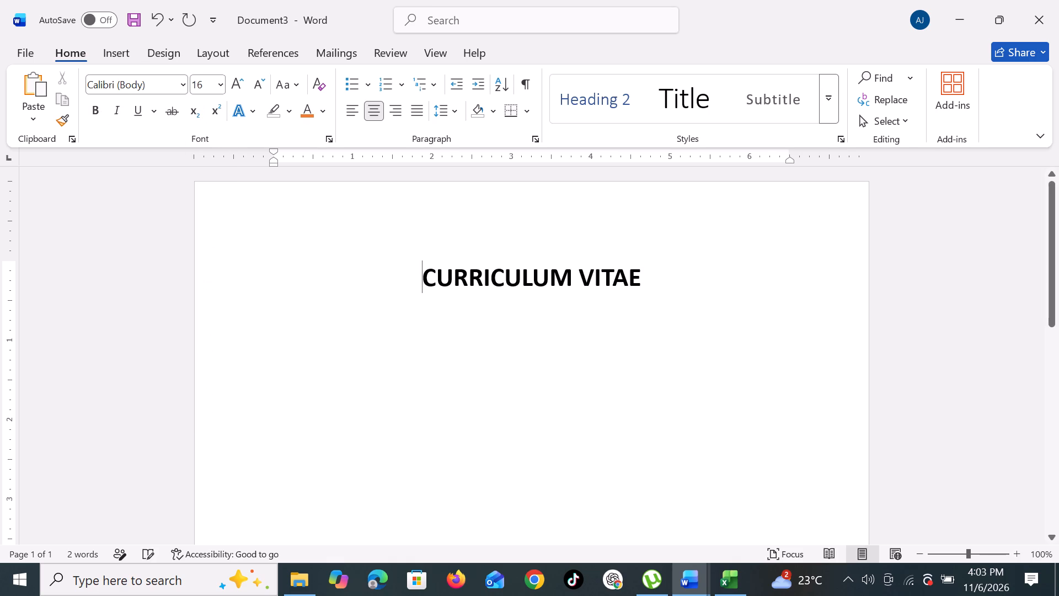
Enter the CV owner's full name in capitals on the line below the heading.
click(413, 317)
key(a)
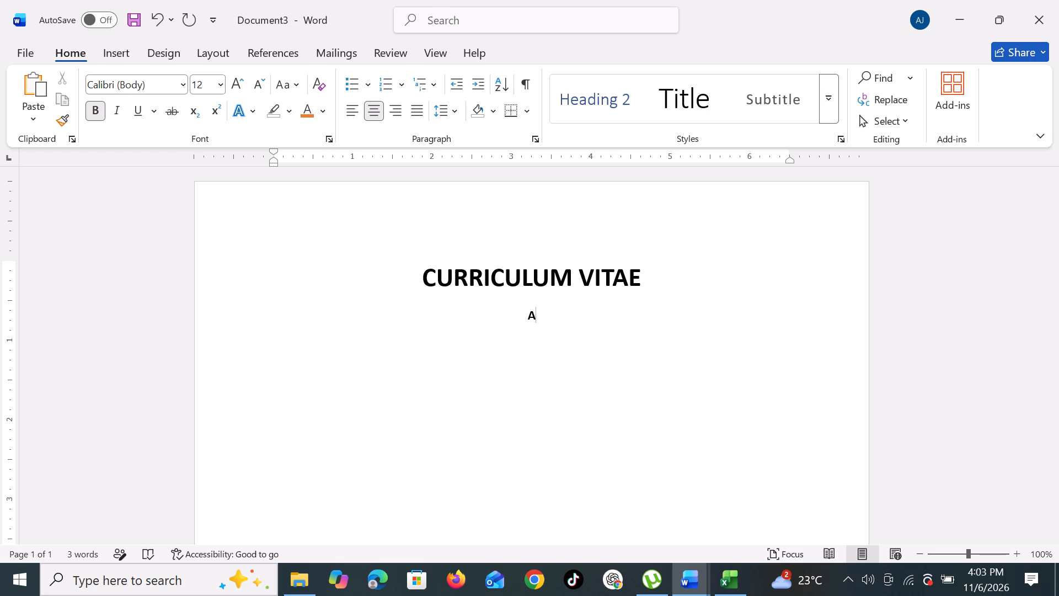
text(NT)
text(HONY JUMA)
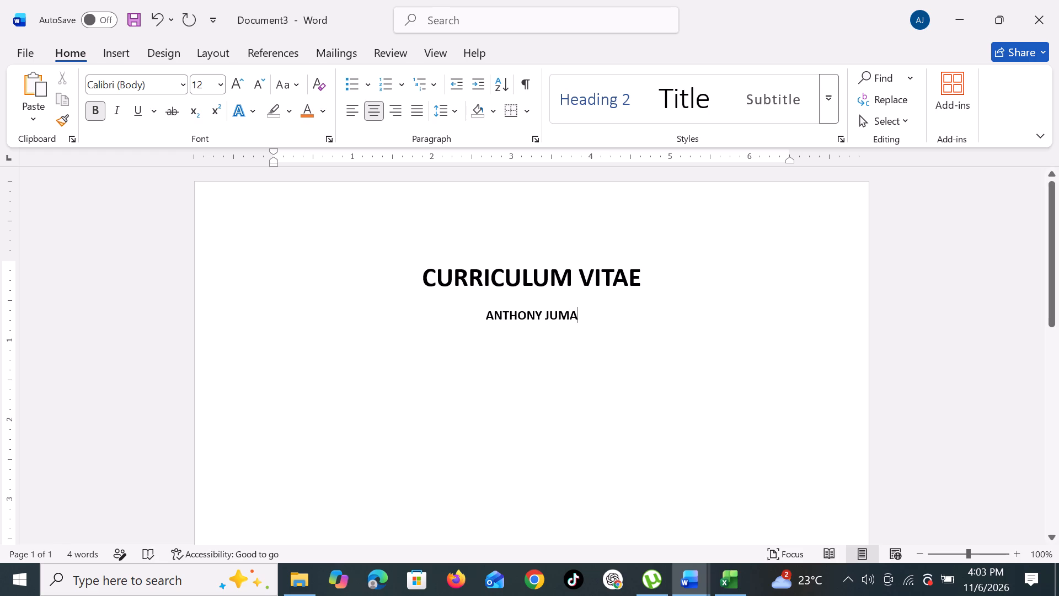
Increase the font size of the name line below the heading to 18.
drag(485, 310, 584, 320)
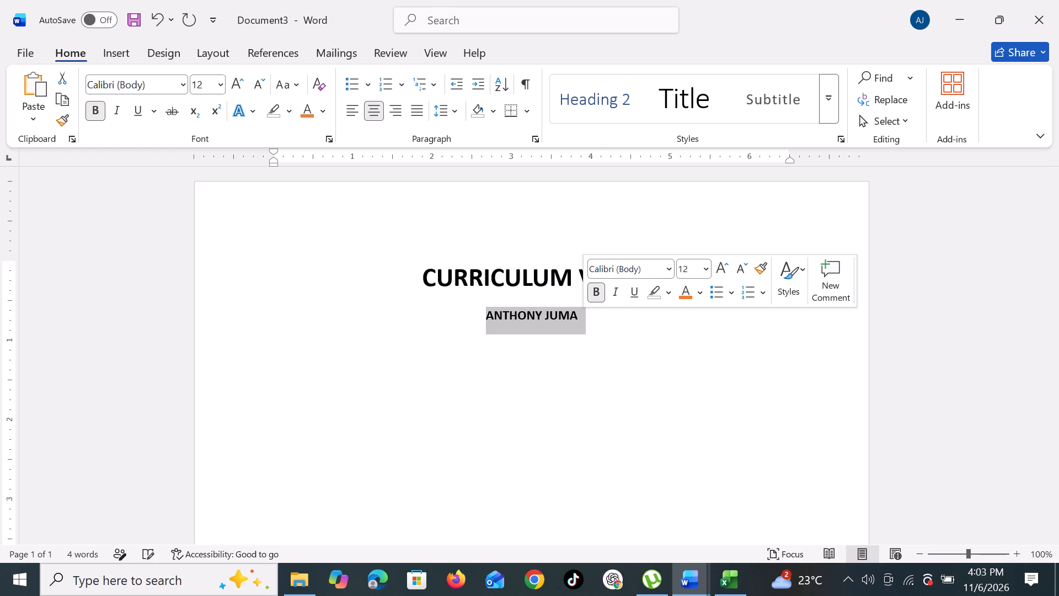
click(724, 265)
click(724, 265)
click(724, 265)
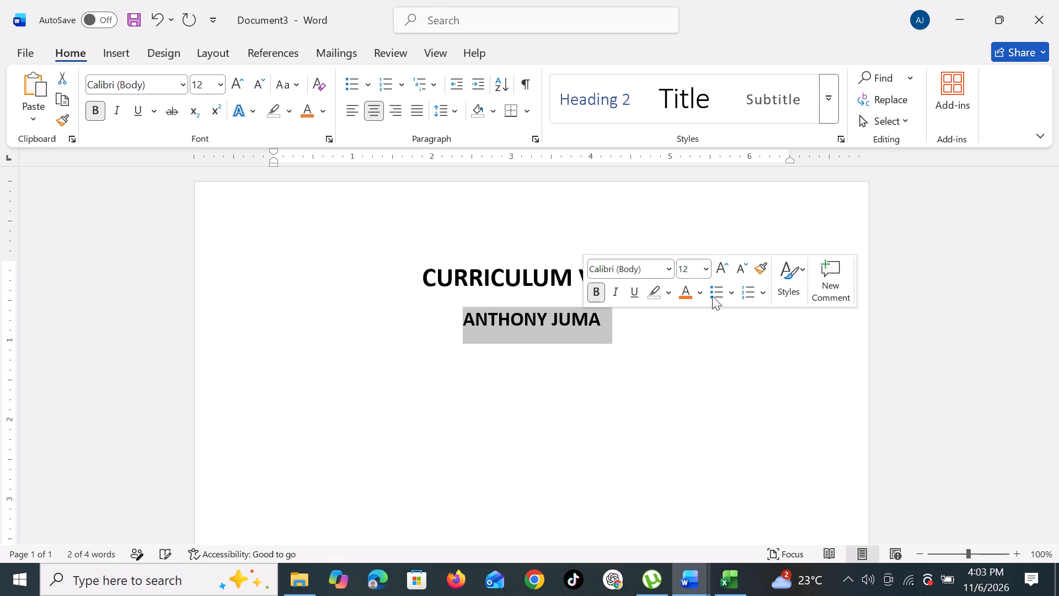
click(701, 334)
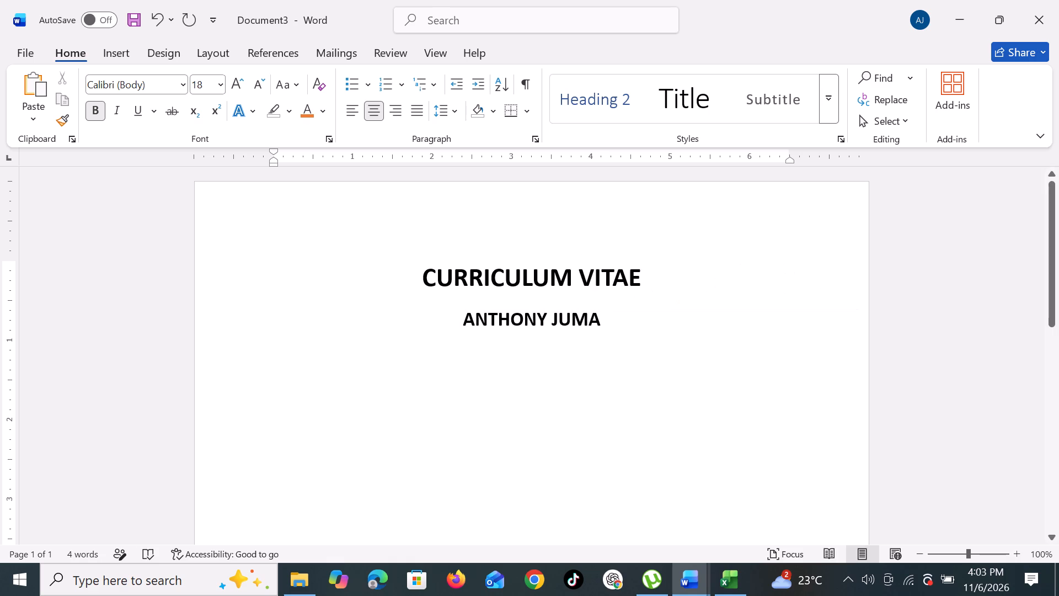
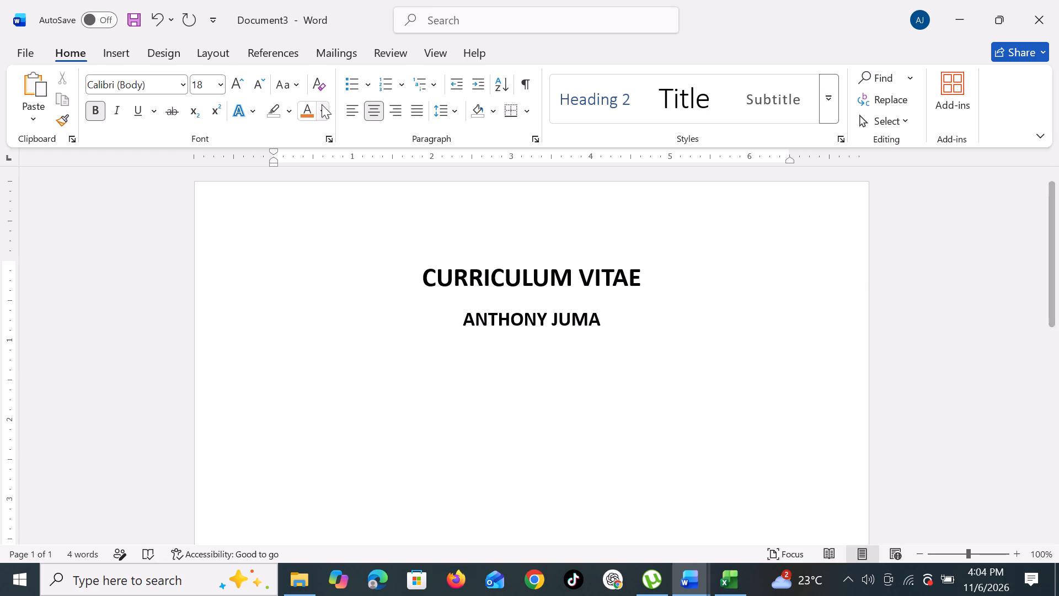
Start a solid round bulleted list on the empty line below the name and left-align it.
click(366, 85)
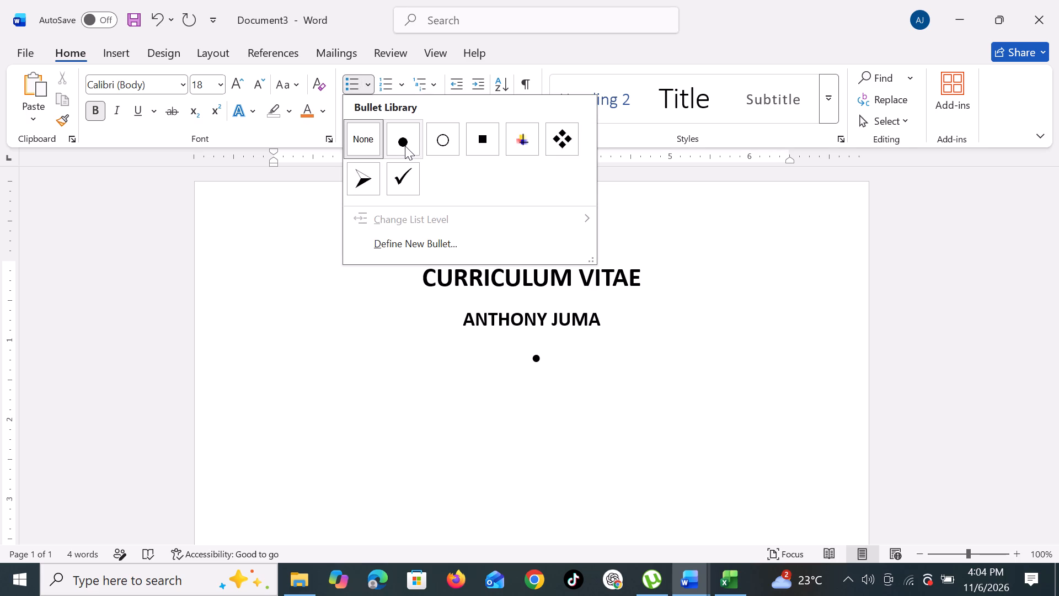
click(405, 146)
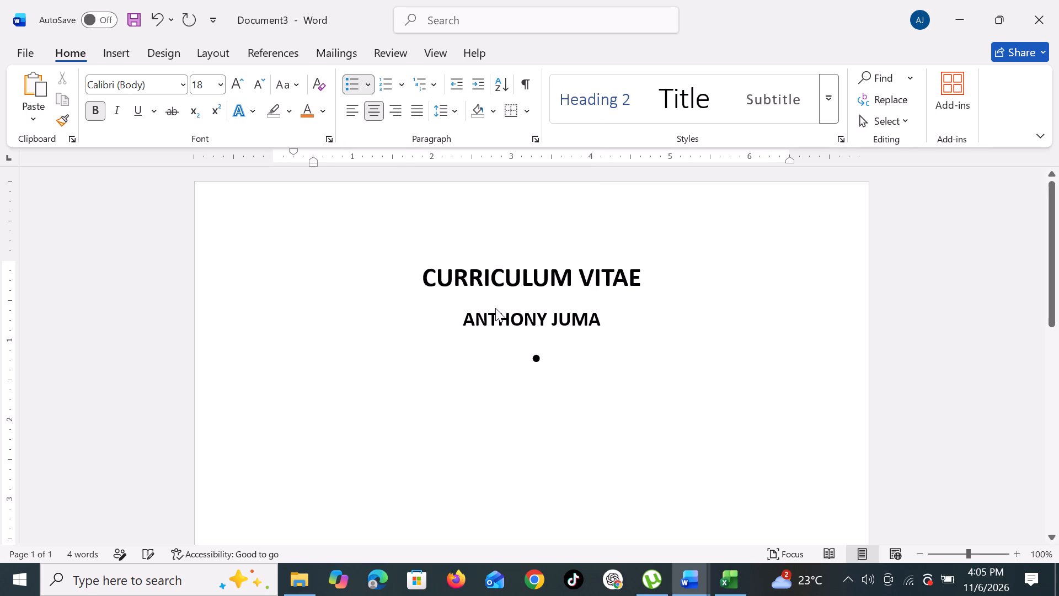
drag(523, 356, 558, 356)
drag(558, 356, 590, 359)
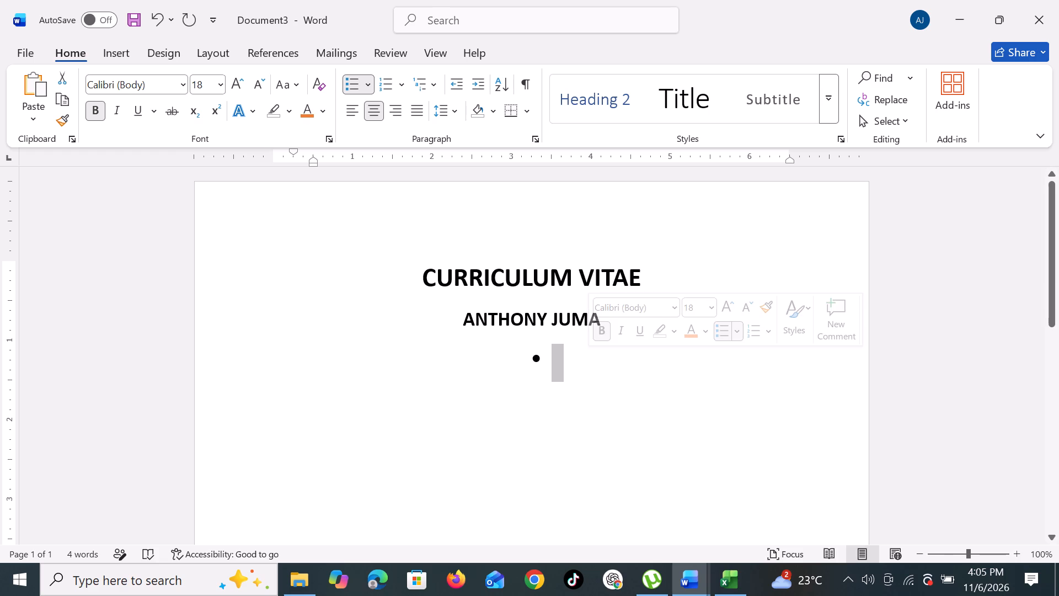
click(348, 103)
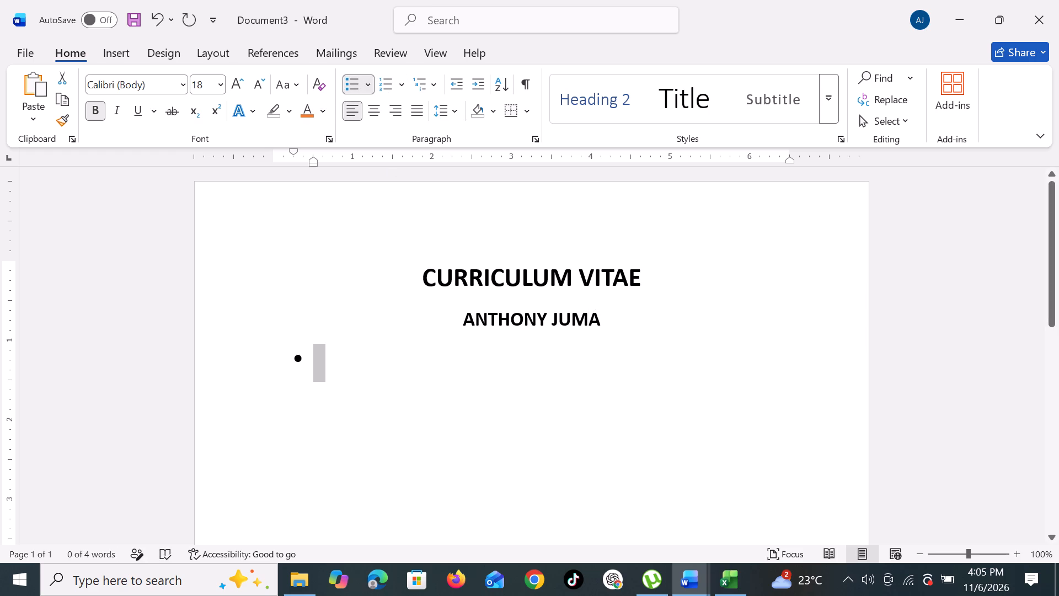
click(301, 338)
click(304, 360)
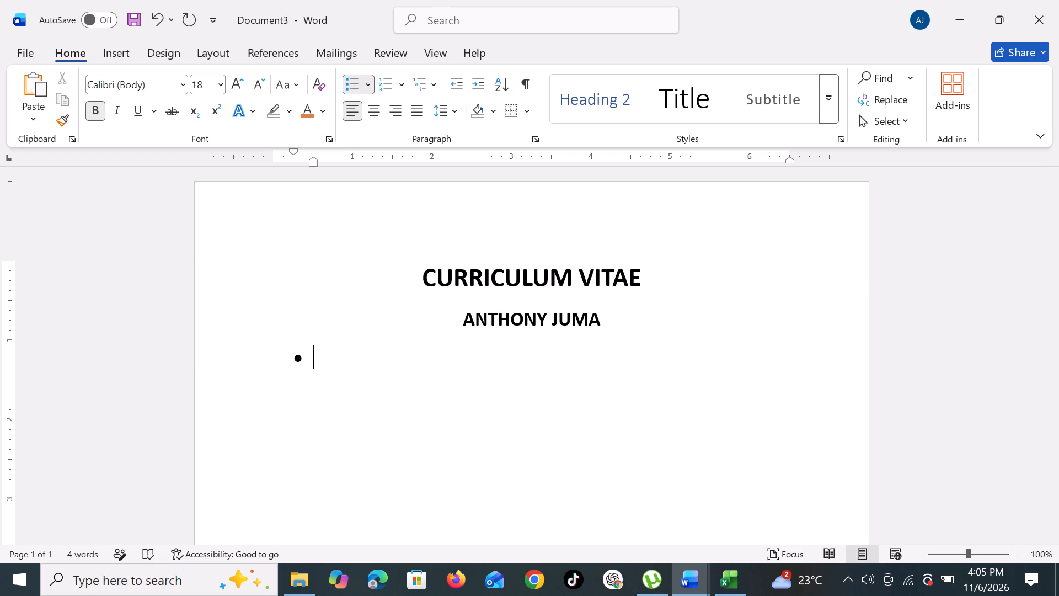
Set the text of the empty bullet to font size 16 and turn off bold.
key(p)
key(BackSpace)
click(221, 82)
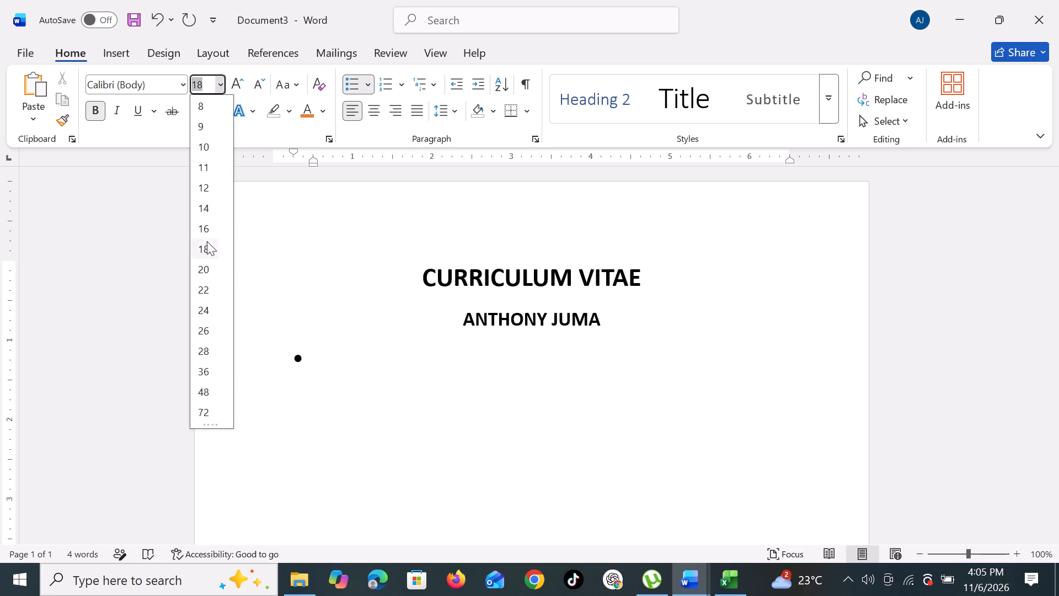
click(211, 230)
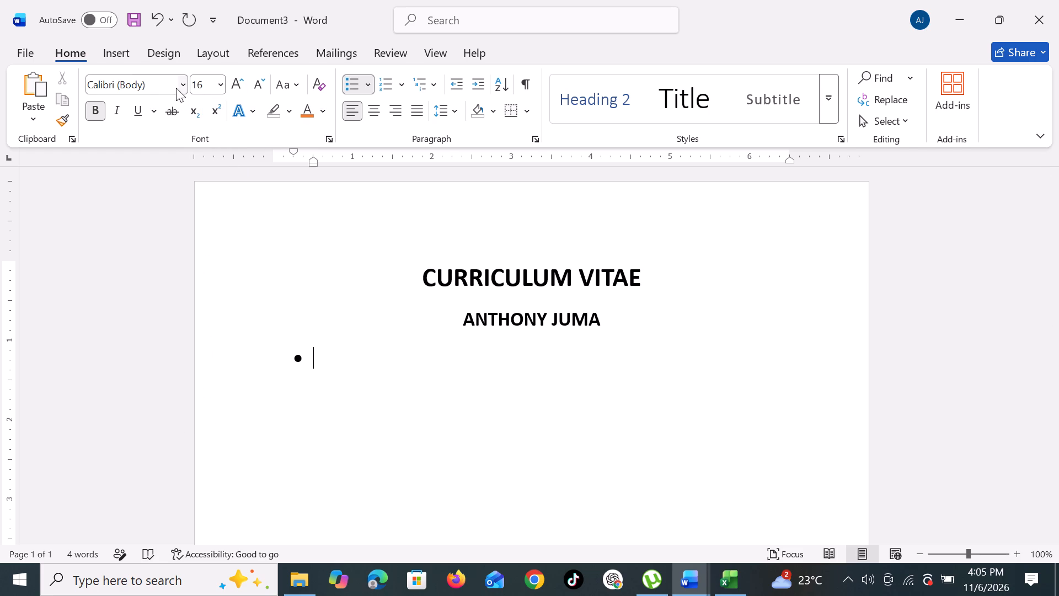
click(98, 103)
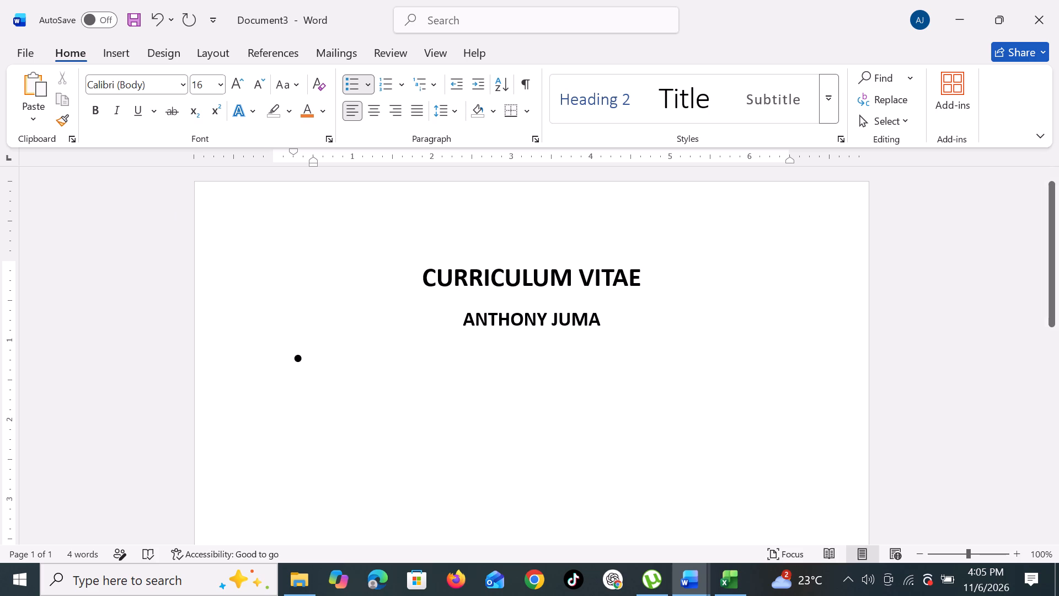
Enter the label "Phone Number" as the first bullet below the name.
key(o)
key(BackSpace)
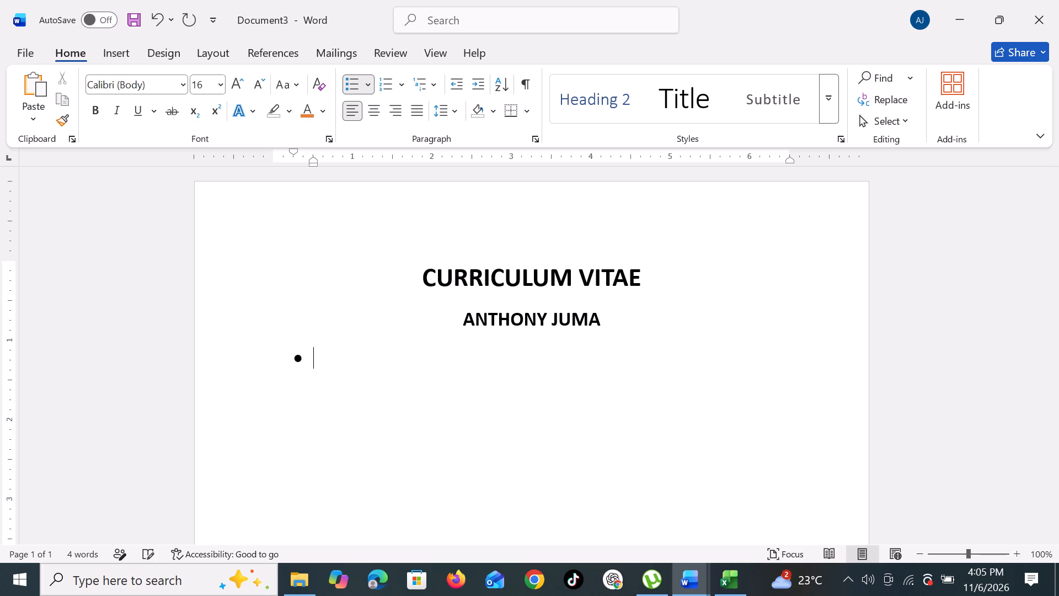
key(p)
key(h)
key(BackSpace)
text(hoe)
key(space)
key(BackSpace)
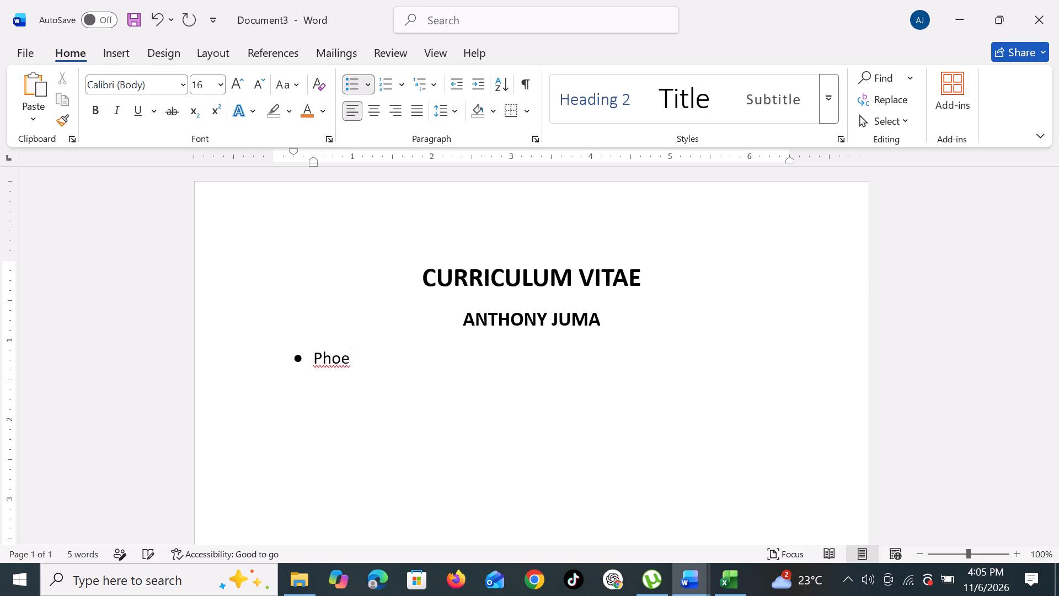
key(BackSpace)
text(ne)
key(space)
text(NU)
key(BackSpace)
text(umber)
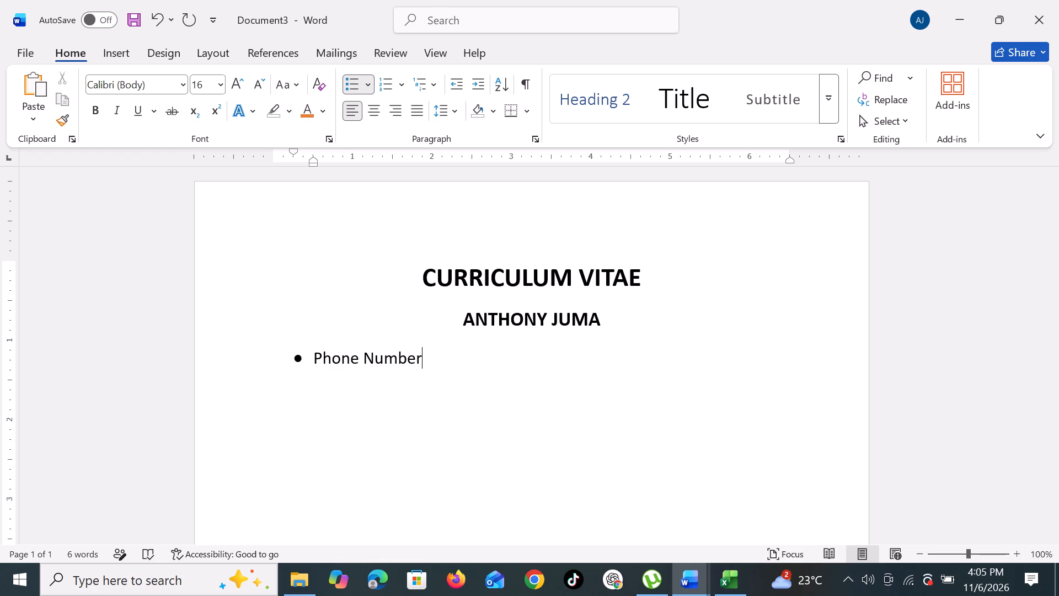
key(comma)
key(BackSpace)
key(semicolon)
key(BackSpace)
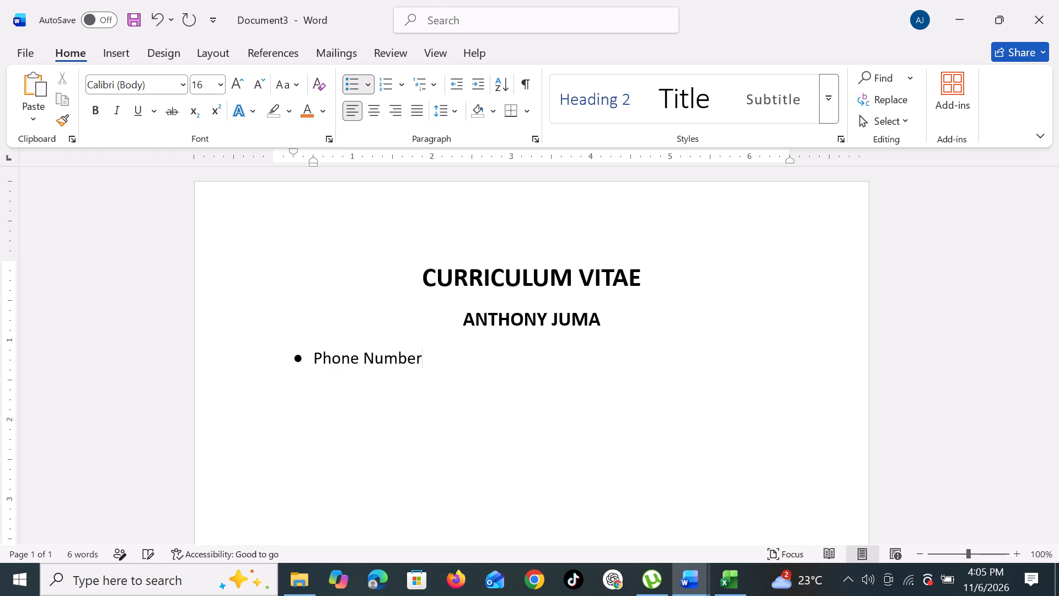
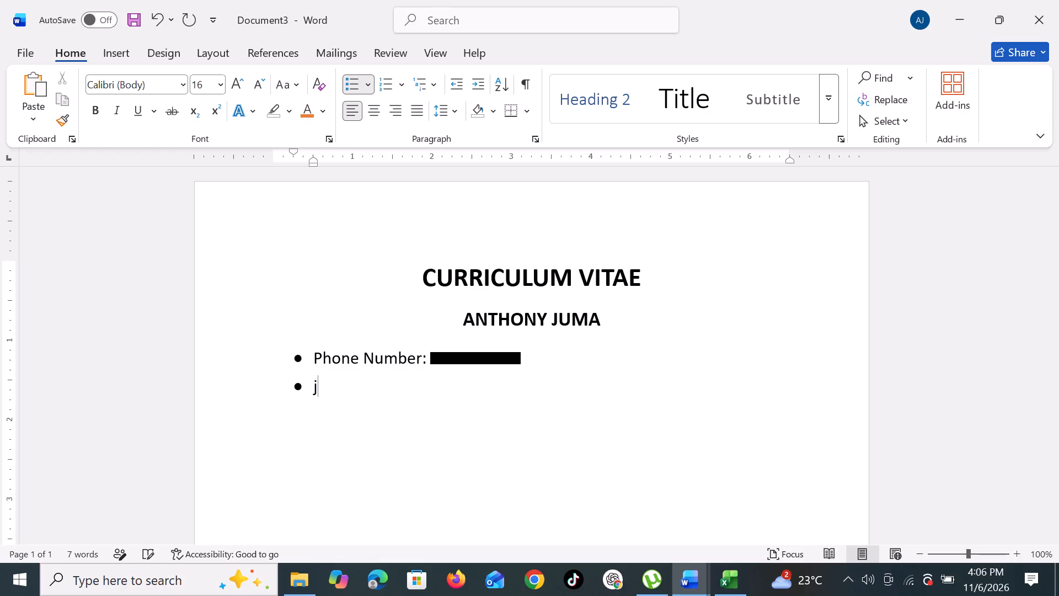
Replace the stray letter "j" in the second bullet, below the phone number, with the beginning of the email label, "Ema".
key(BackSpace)
key(e)
text(ma)
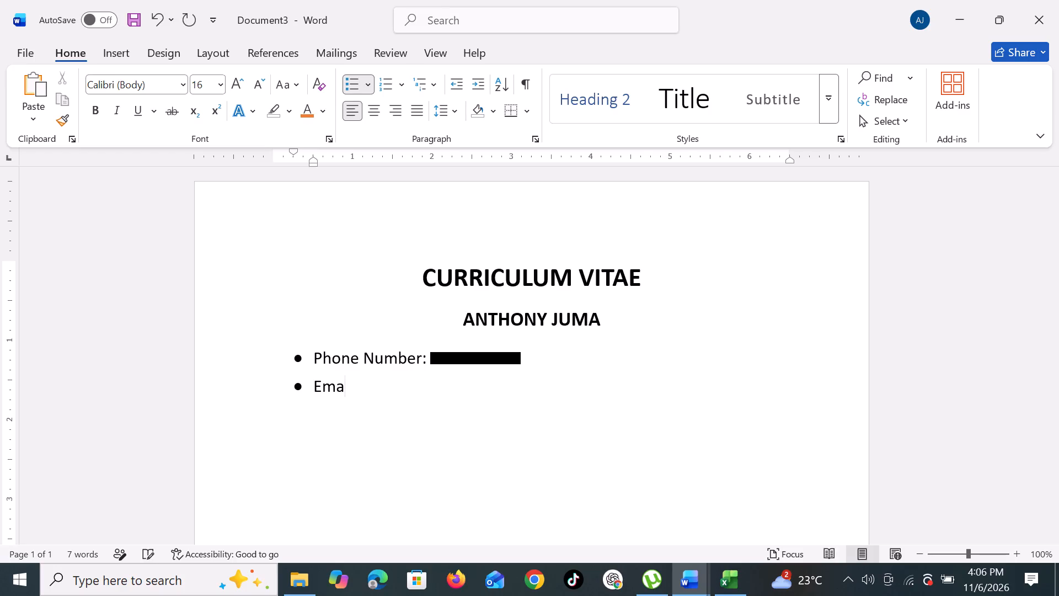
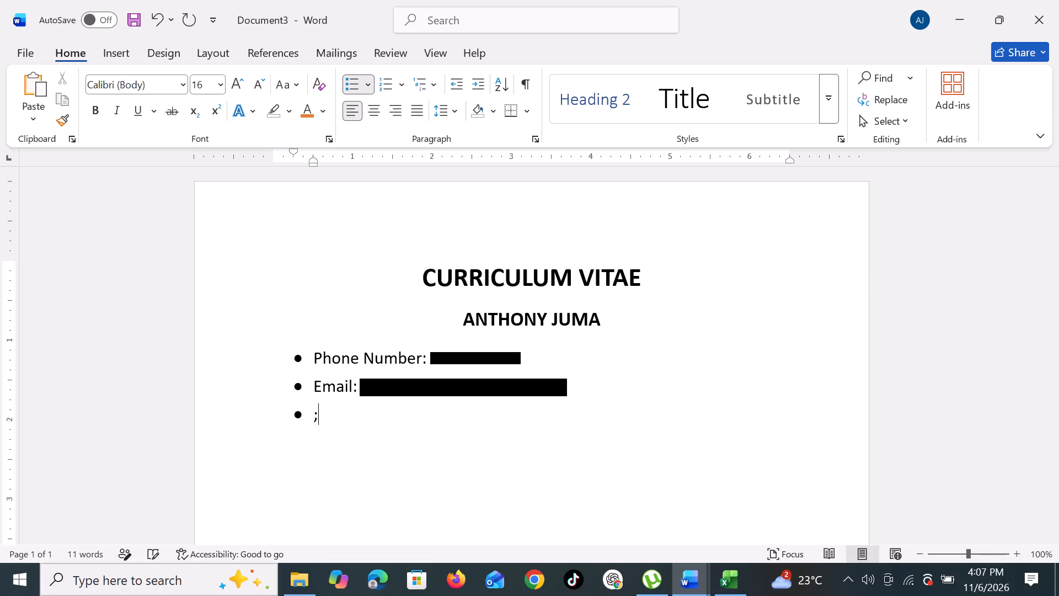
Replace the stray semicolon in the third bullet, below the email line, with the label "Location".
key(BackSpace)
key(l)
Complete the third bullet, below the email, as "Location: Nairobi County".
key(o)
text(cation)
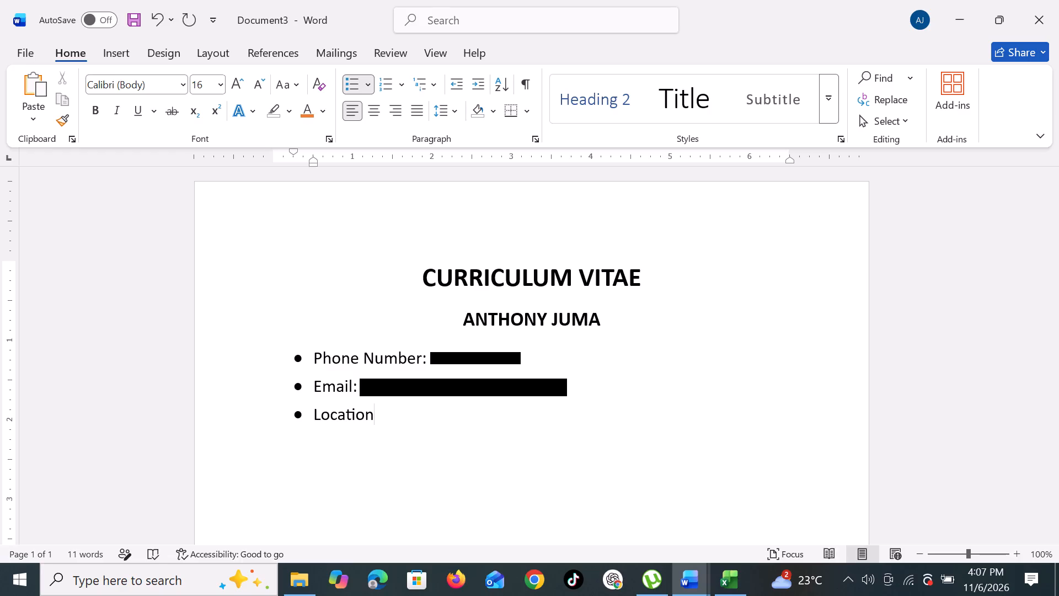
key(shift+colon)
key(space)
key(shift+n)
text(airobi)
key(space)
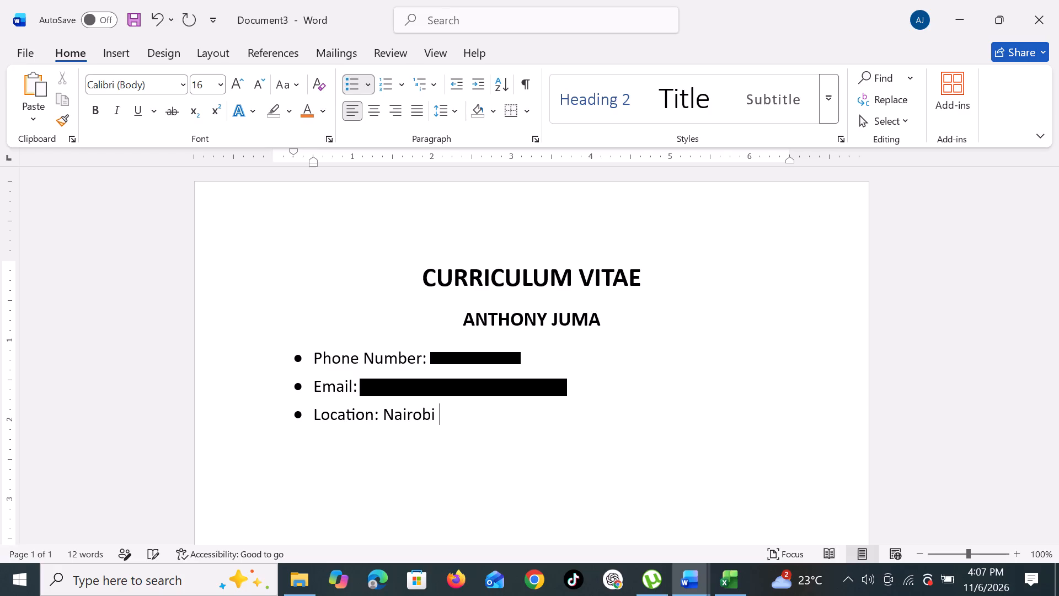
key(shift+c)
key(o)
text(unty)
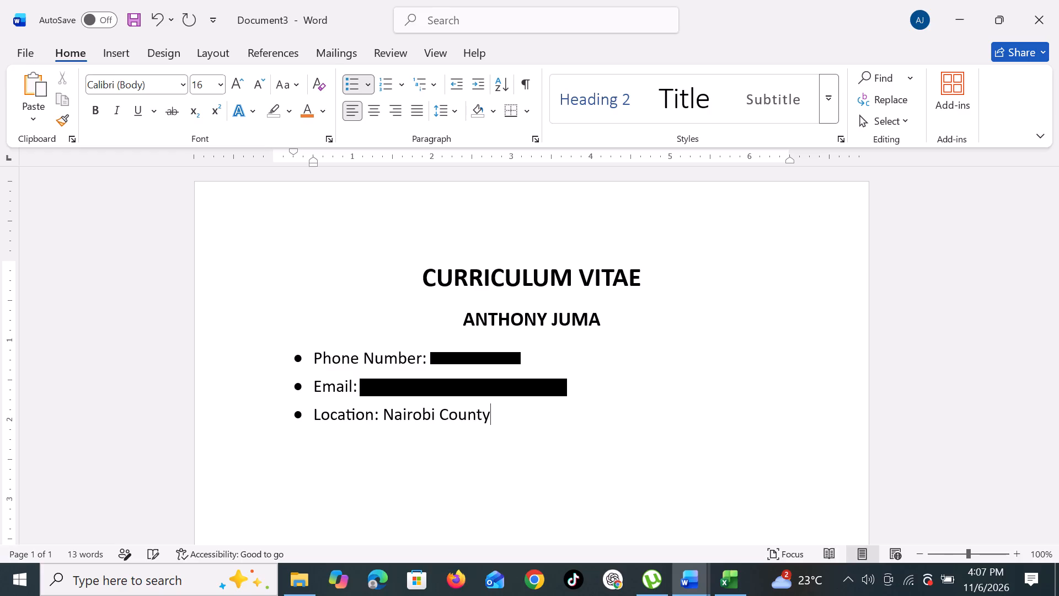
Add a fourth bullet reading "Linkedin:" and end the bulleted list on the line below it.
key(Return)
key(l)
key(i)
key(n)
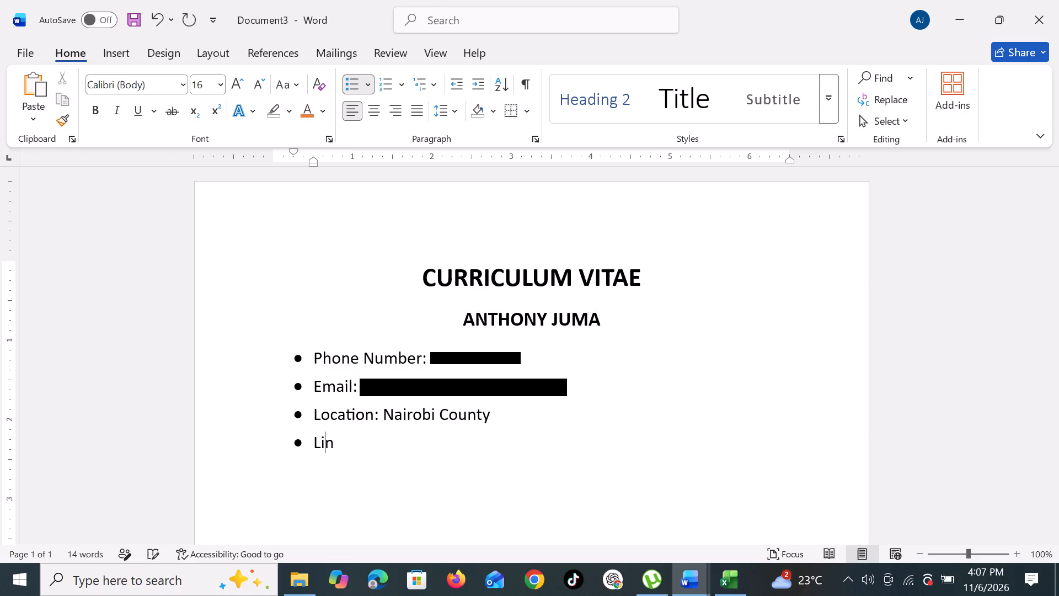
text(ke)
text(din)
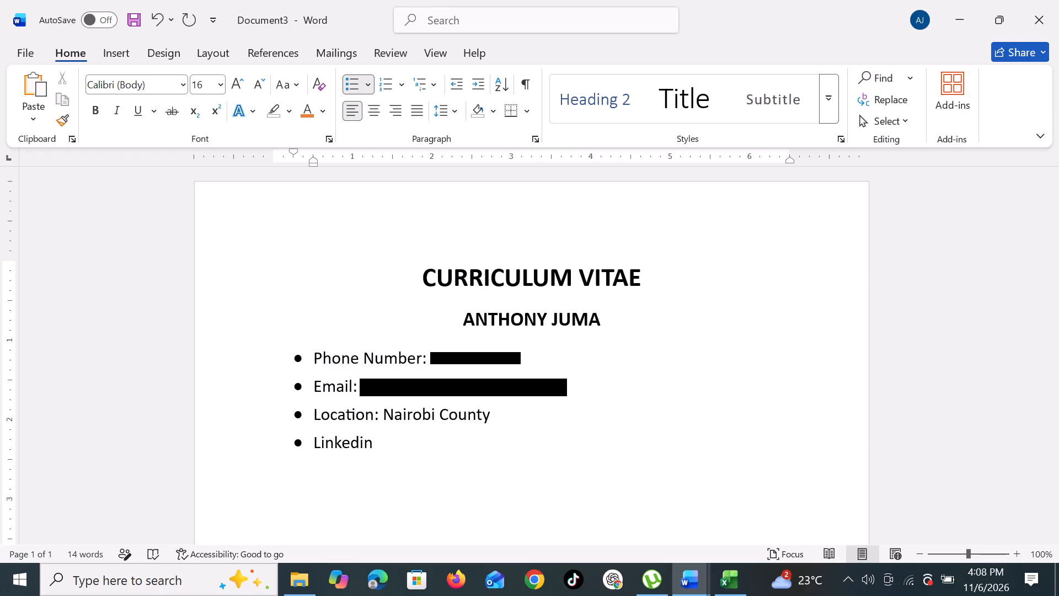
key(shift+colon)
key(Return)
key(BackSpace)
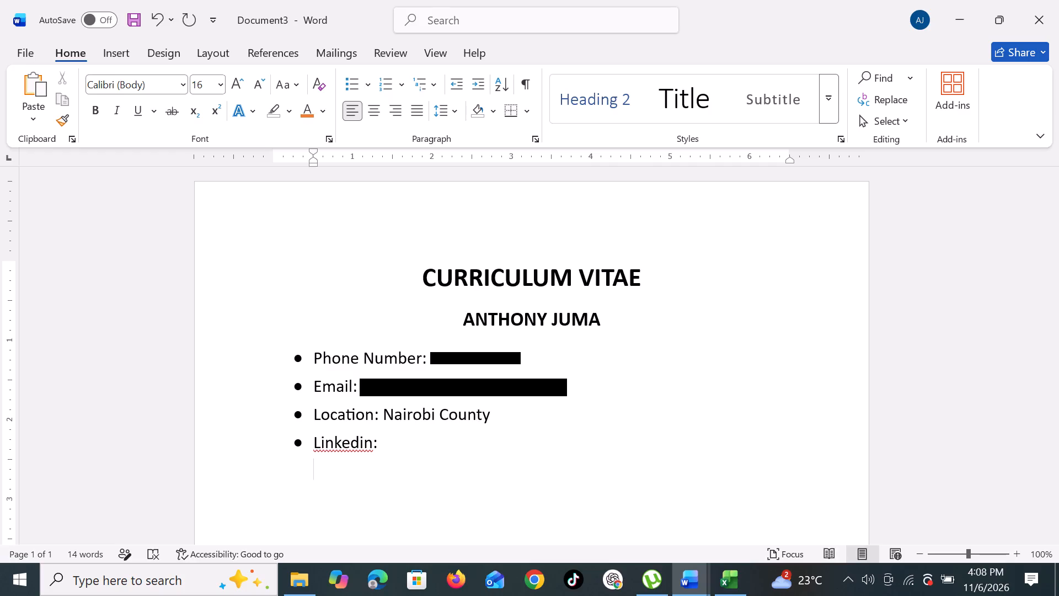
Insert a left-aligned line between the centered owner's name and the phone number bullet.
click(427, 328)
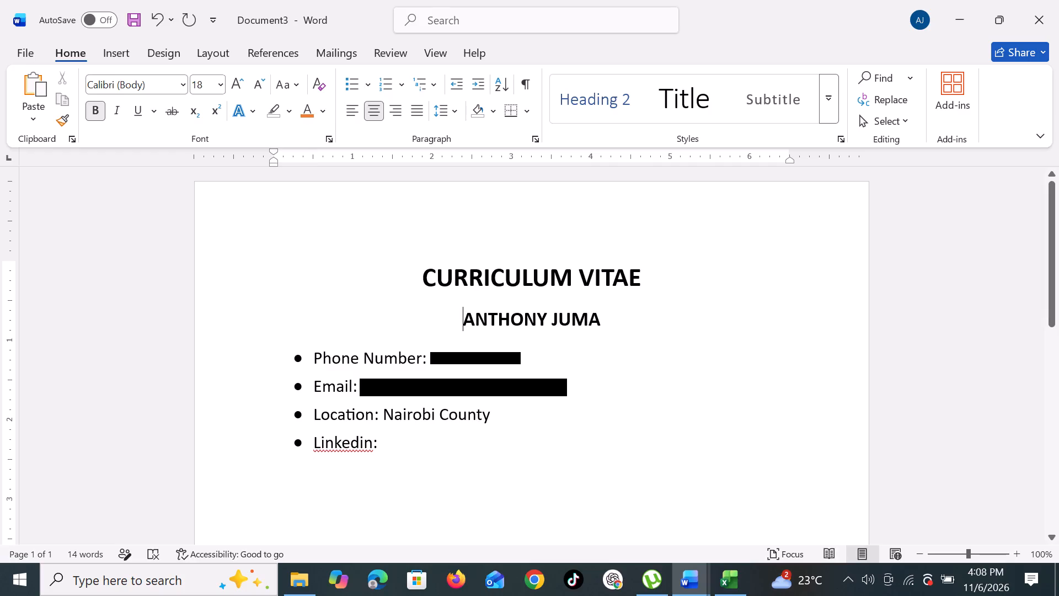
click(377, 336)
click(297, 352)
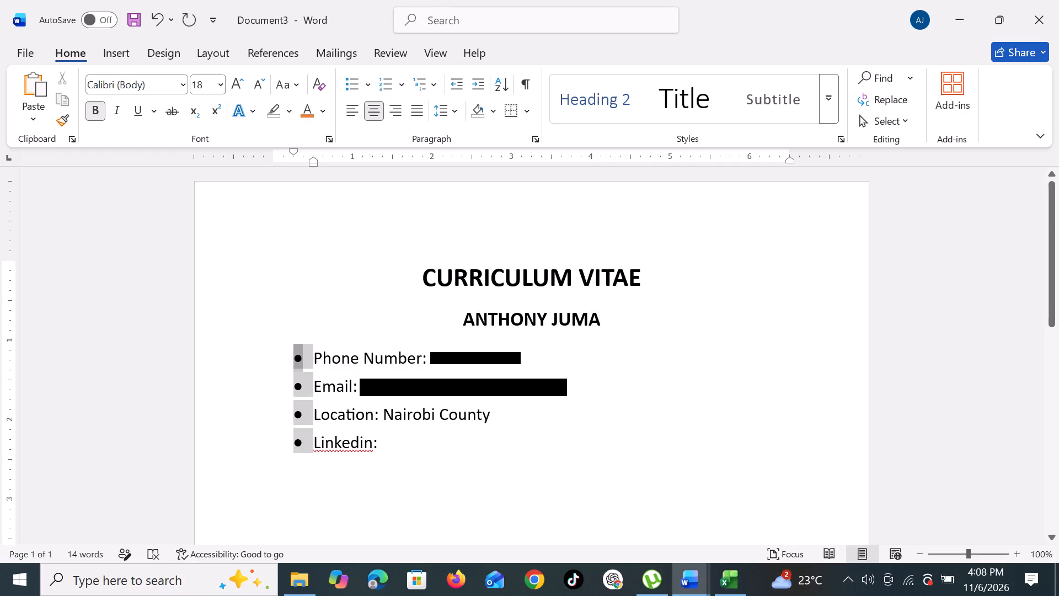
click(297, 353)
click(617, 322)
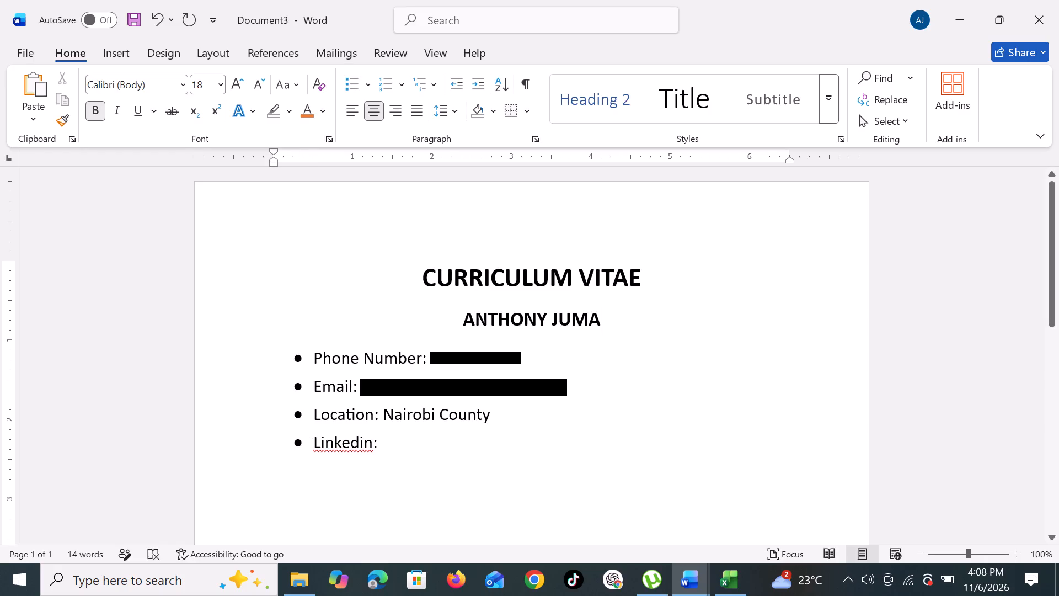
key(Return)
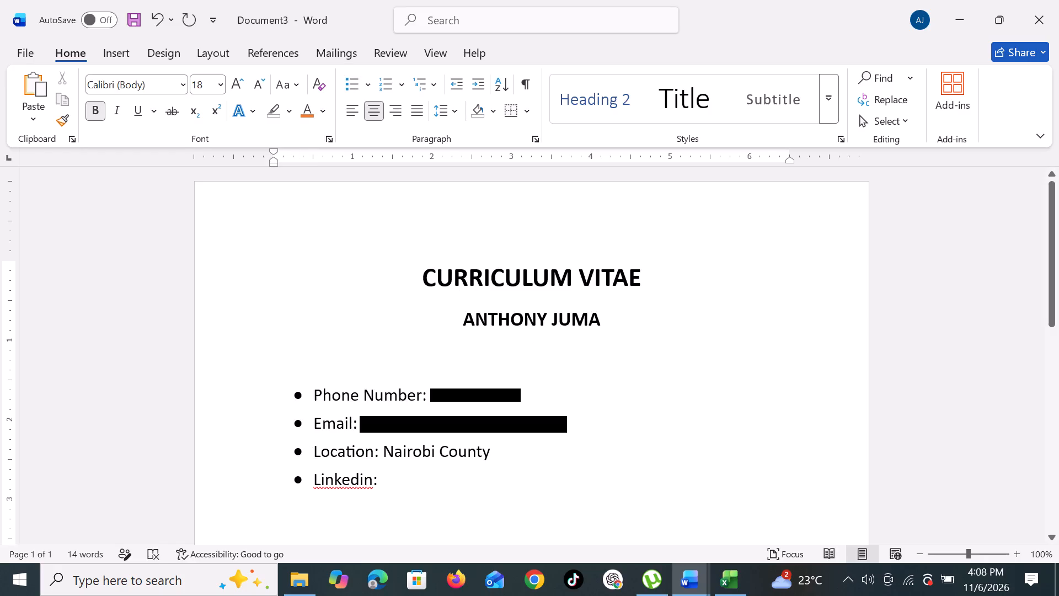
click(345, 110)
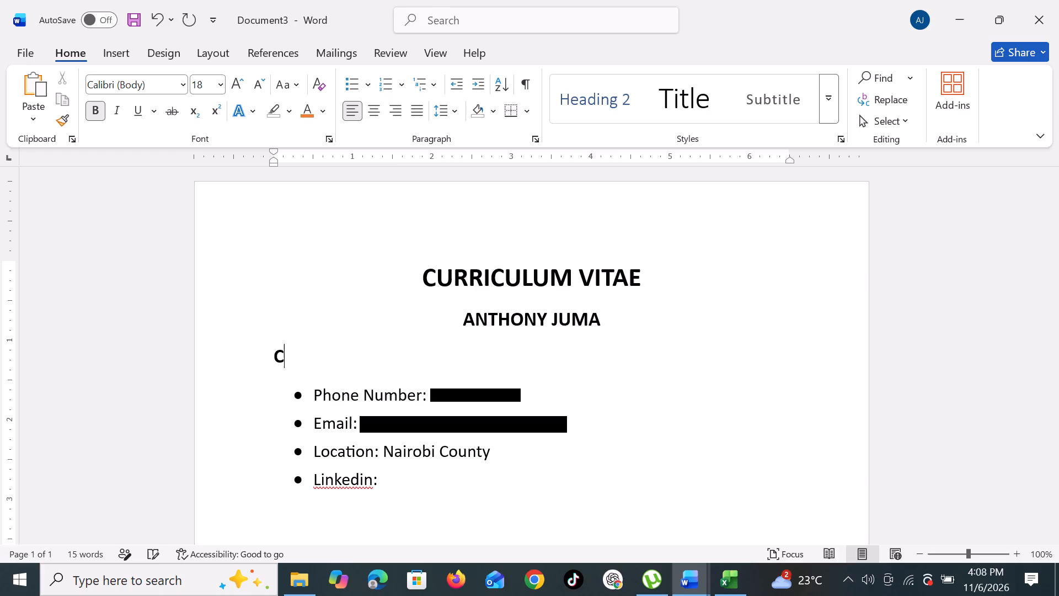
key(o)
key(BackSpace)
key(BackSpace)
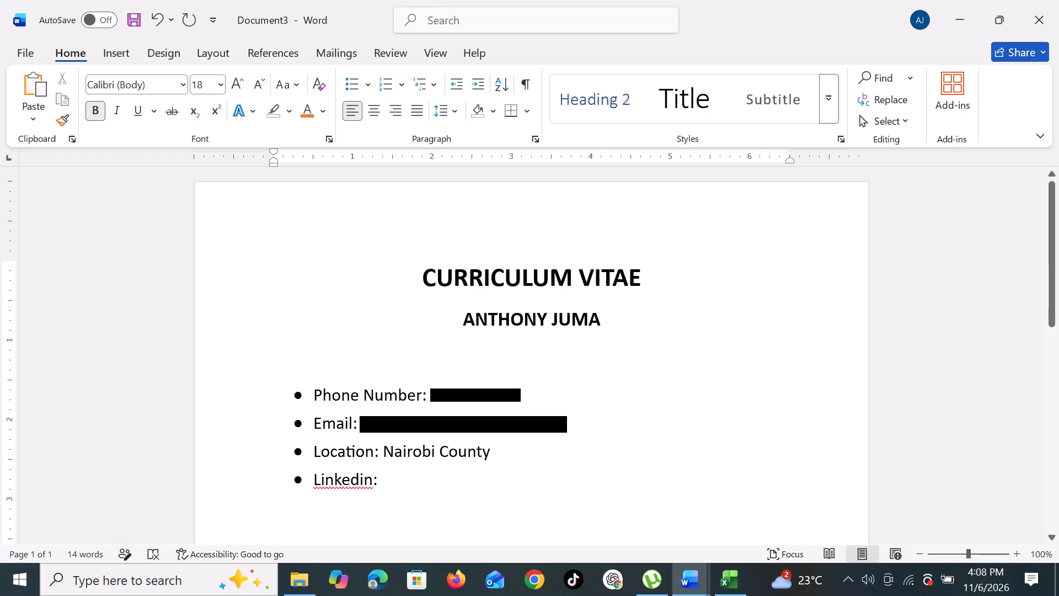
Enter the bold heading "Contact information" in font size 14 on the empty line above the contact bullets.
click(223, 82)
click(208, 202)
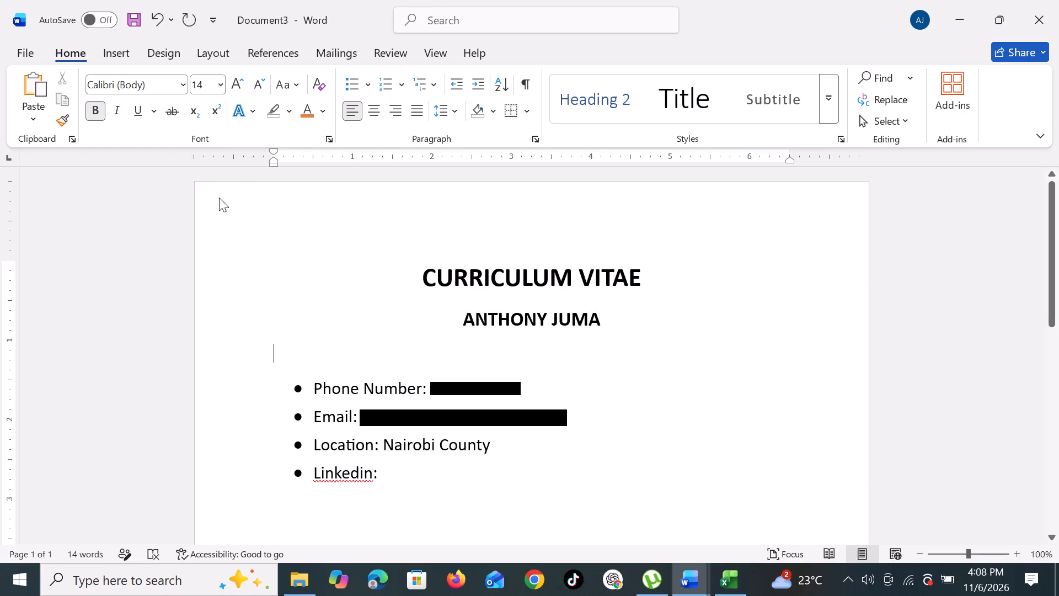
key(c)
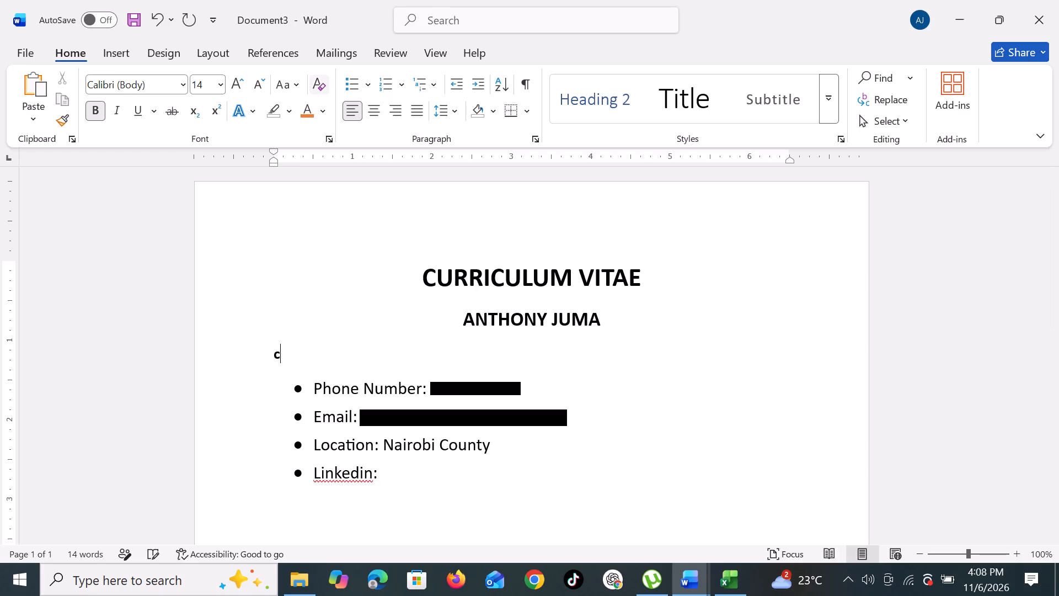
key(BackSpace)
key(c)
text(on)
text(tact)
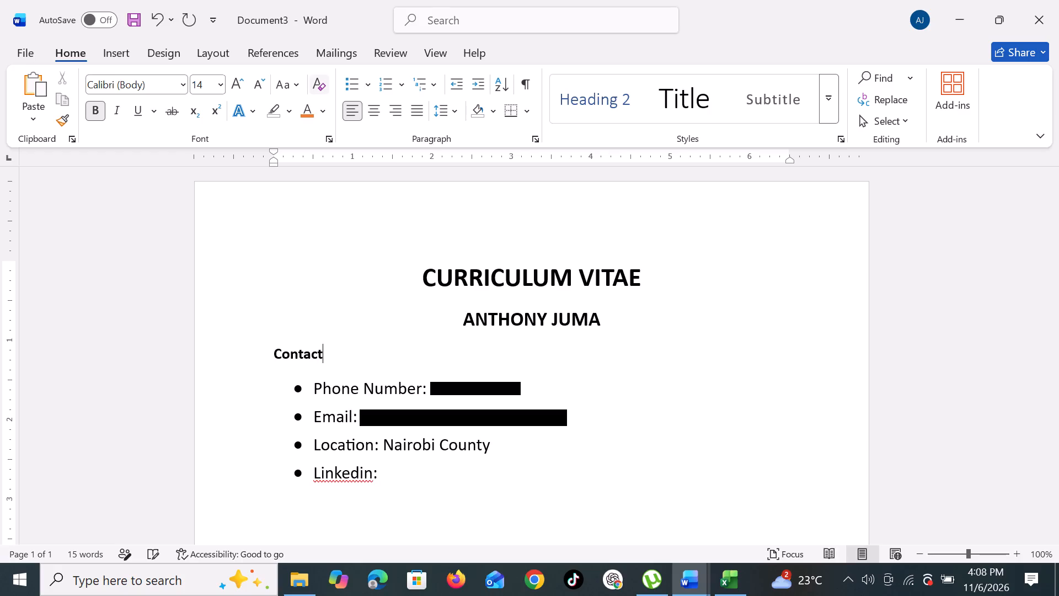
key(space)
text(in)
text(fo)
text(rma)
key(t)
text(ion)
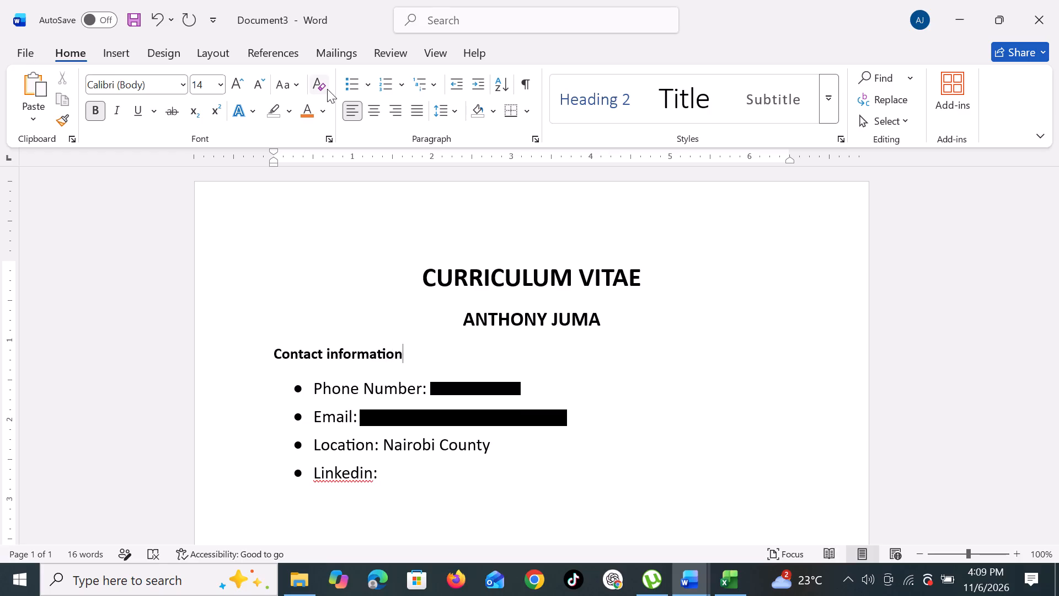
Remove the list indent from the empty line below the "Linkedin:" bullet so it starts at the left margin.
click(469, 465)
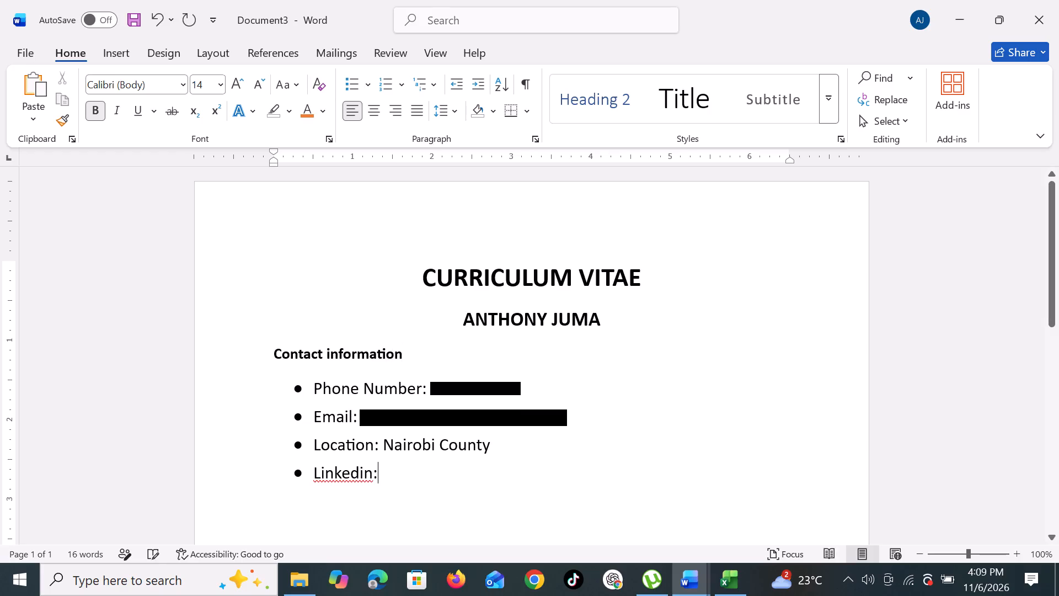
click(424, 494)
click(282, 490)
double_click(251, 509)
drag(301, 512, 310, 503)
key(BackSpace)
key(BackSpace)
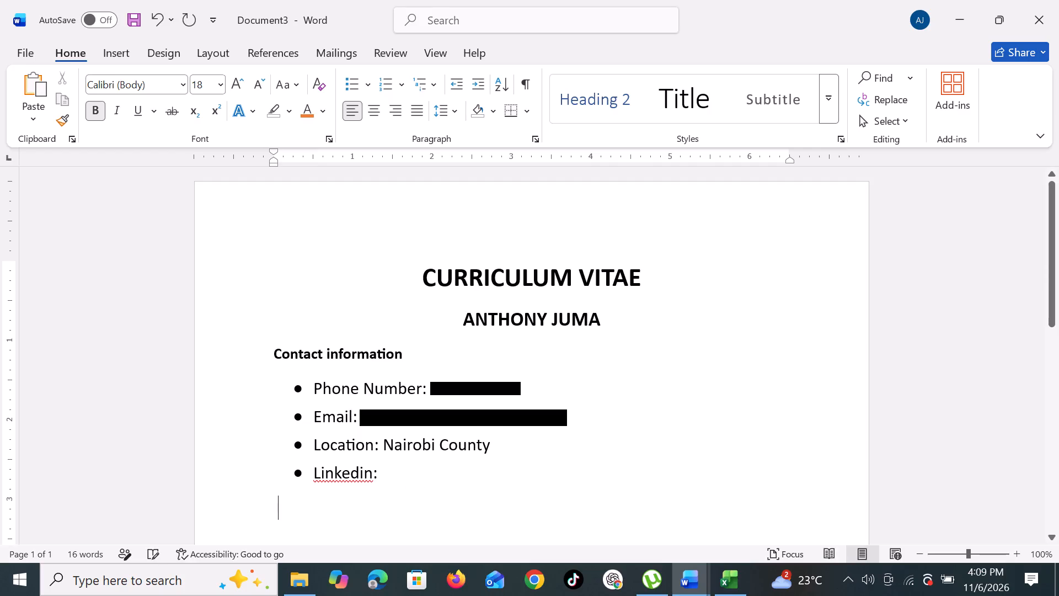
key(BackSpace)
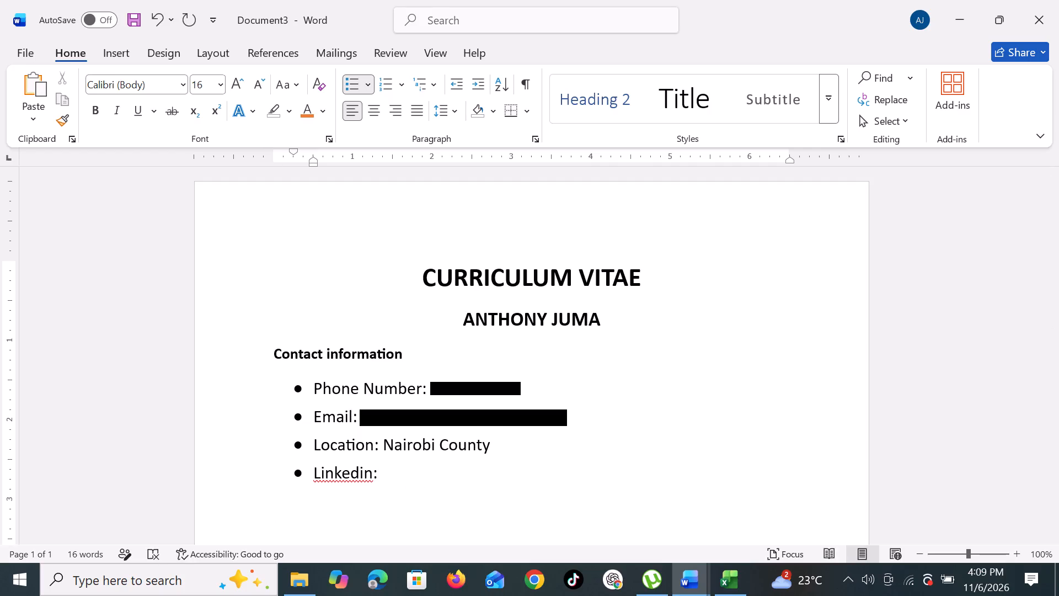
click(284, 501)
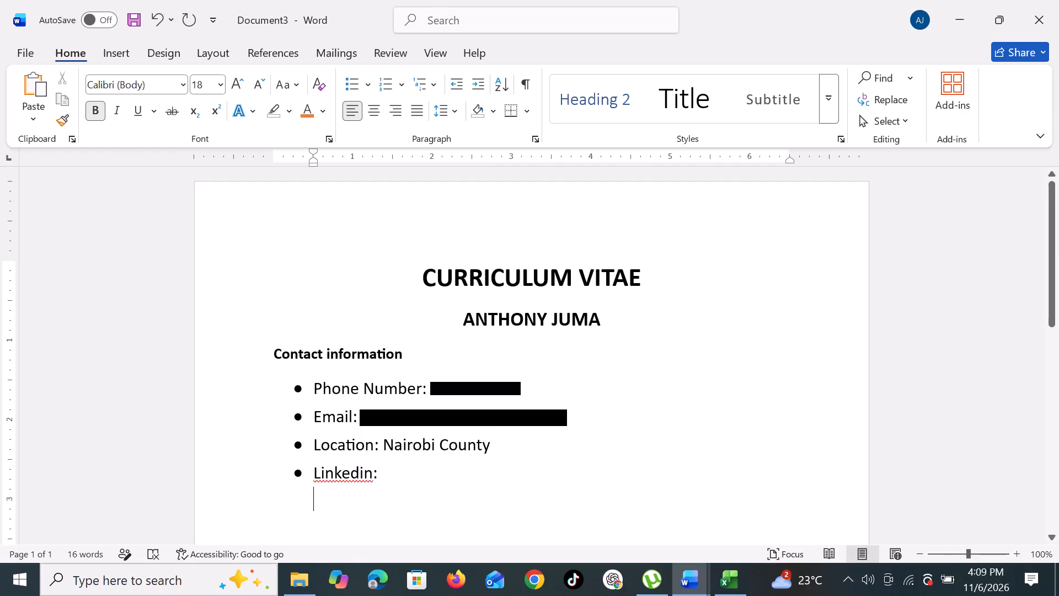
key(BackSpace)
key(BackSpace)
Enter the bold heading "PROFESIONAL PROFILE" in font size 14 below the contact bullets and start a new line under it.
key(p)
key(BackSpace)
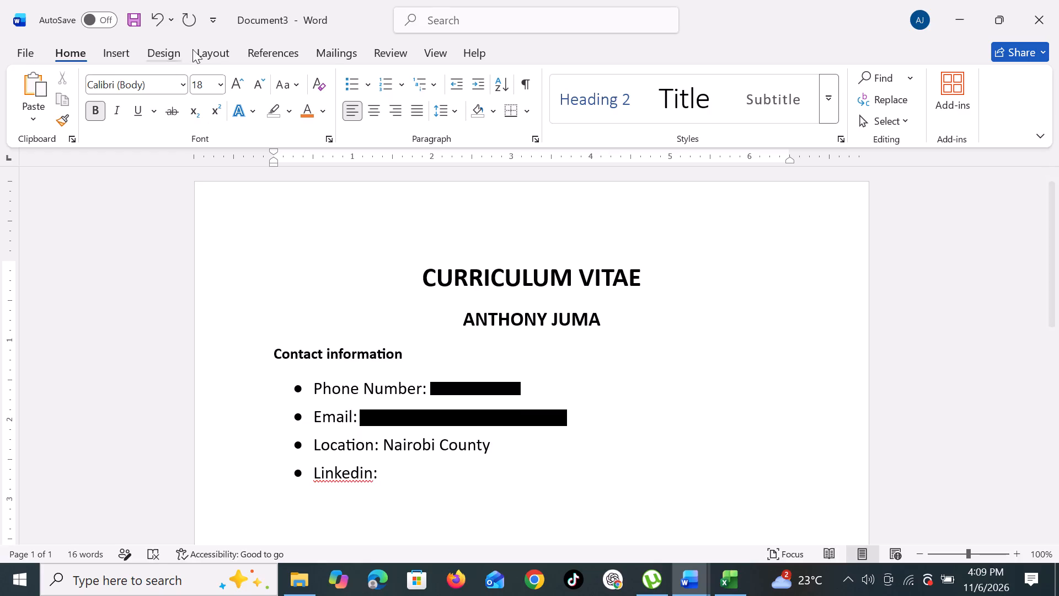
click(243, 81)
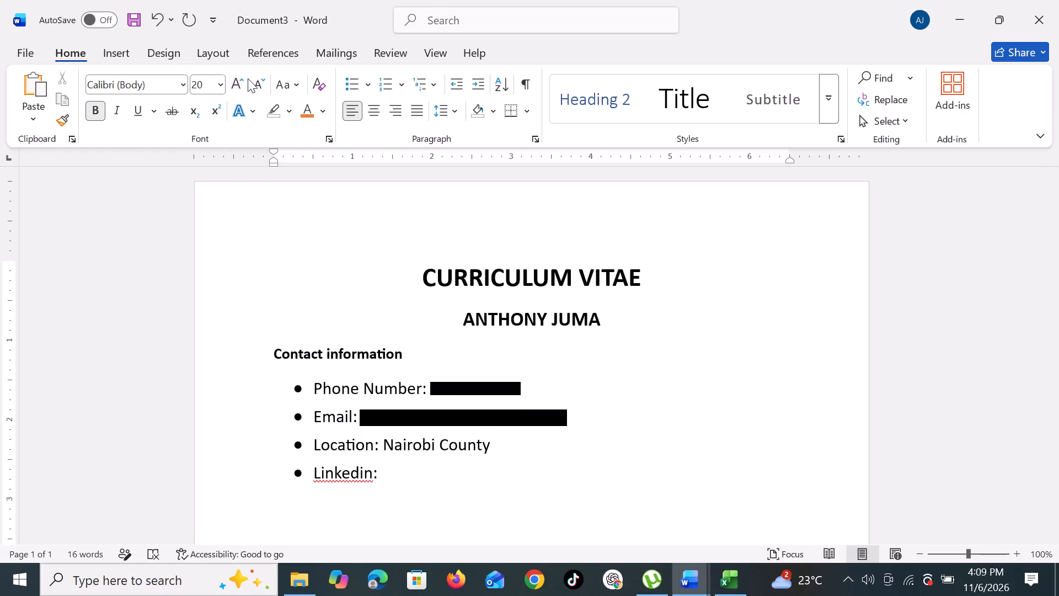
double_click(260, 77)
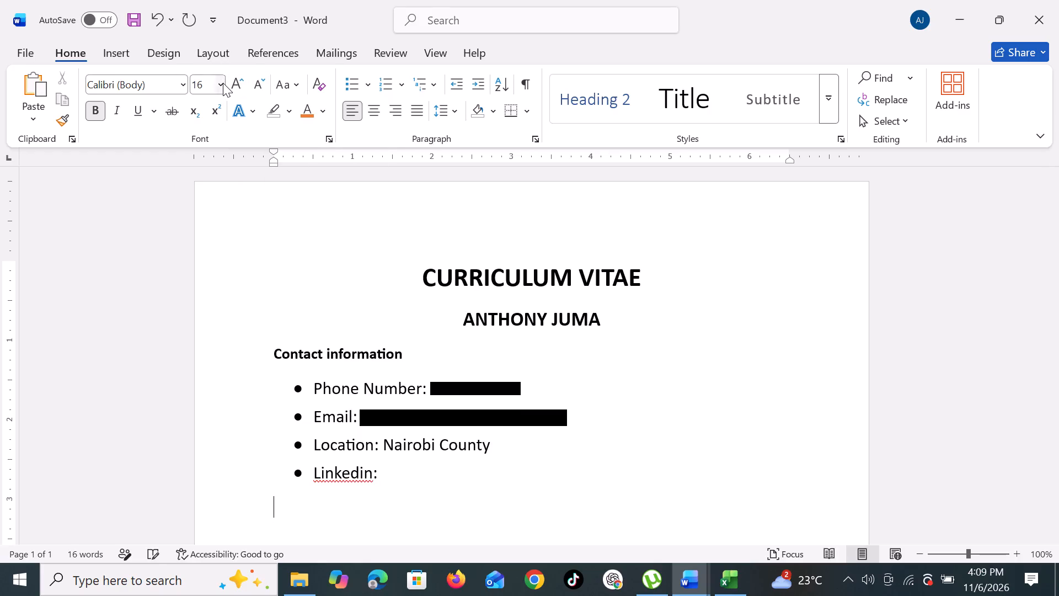
click(223, 83)
click(214, 206)
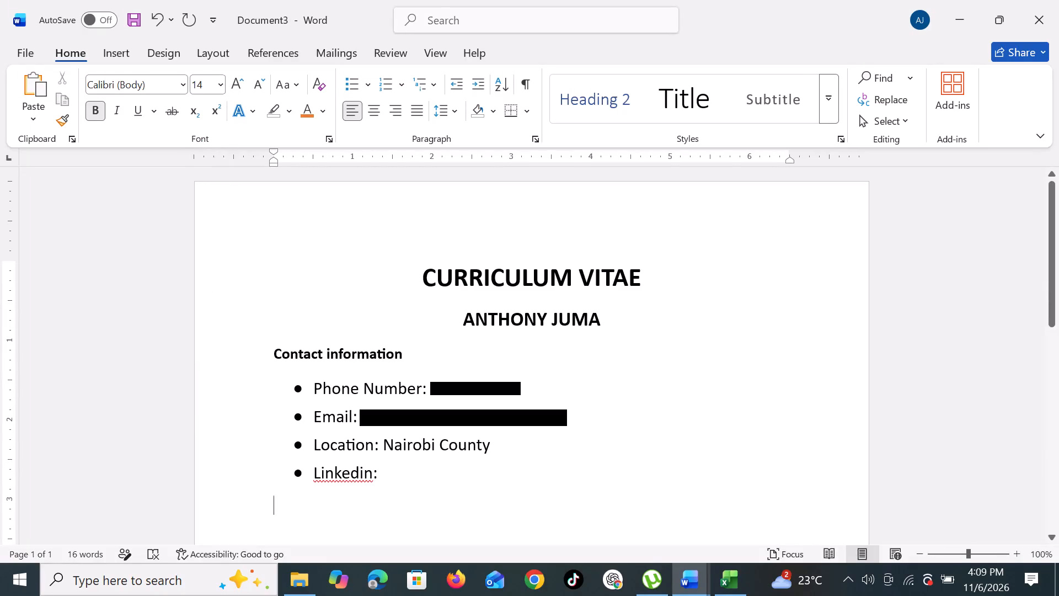
key(p)
text(ROF)
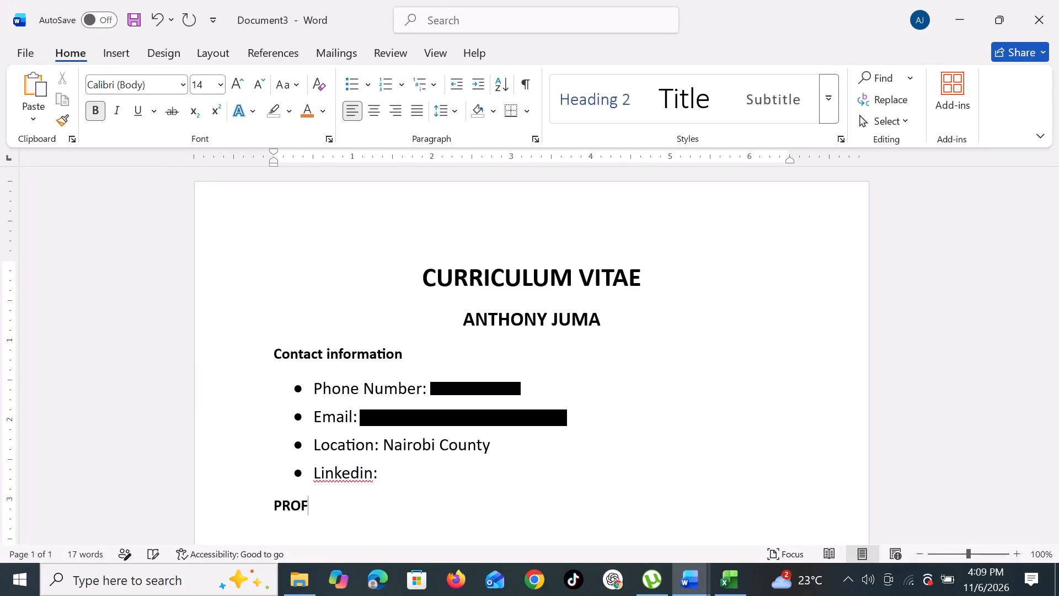
key(e)
text(SIO)
text(NAL)
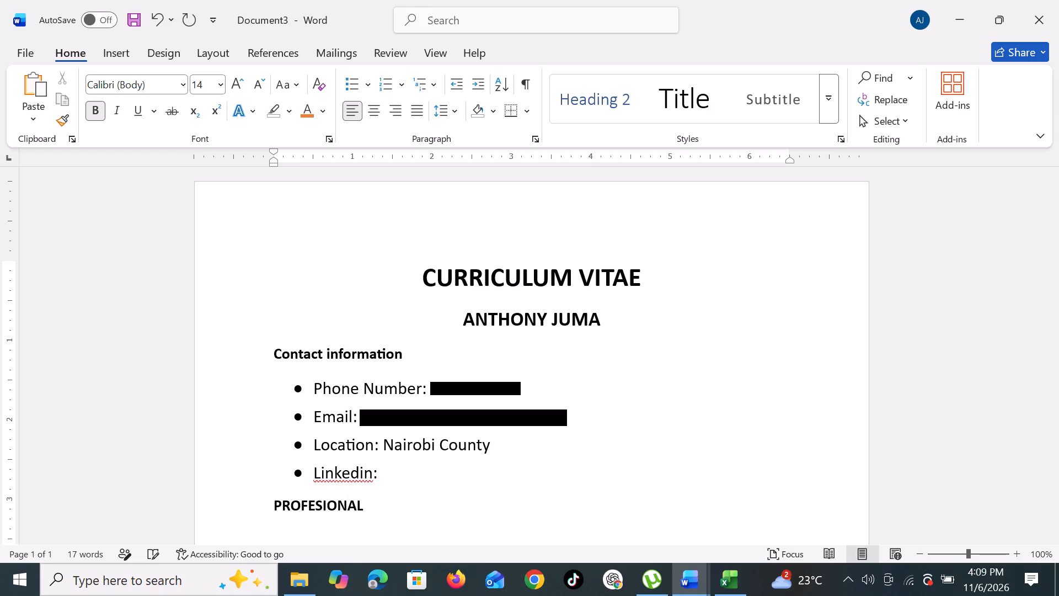
key(space)
text(PR)
text(OFILE)
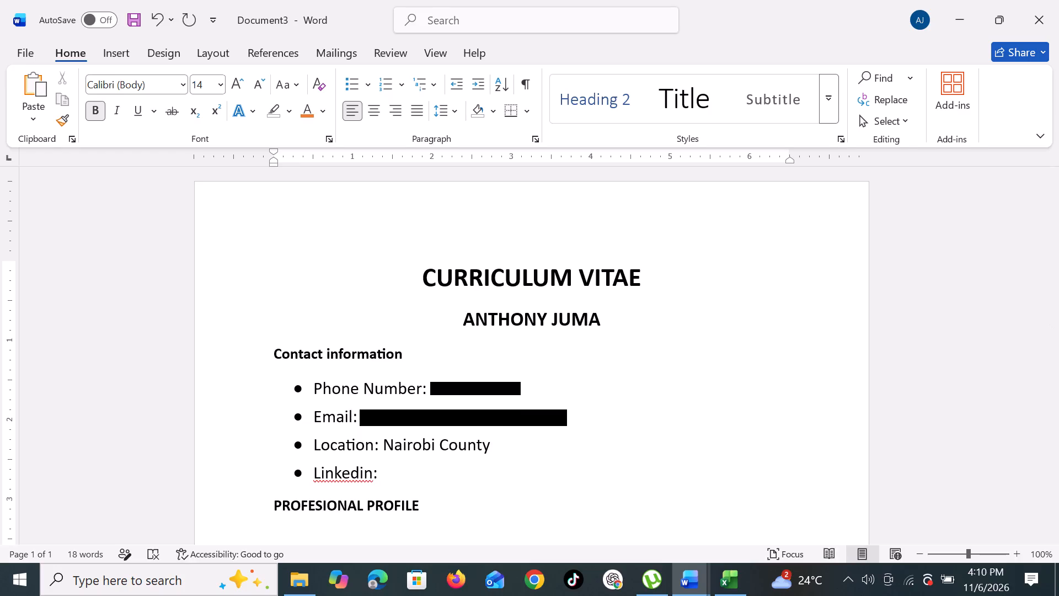
key(Return)
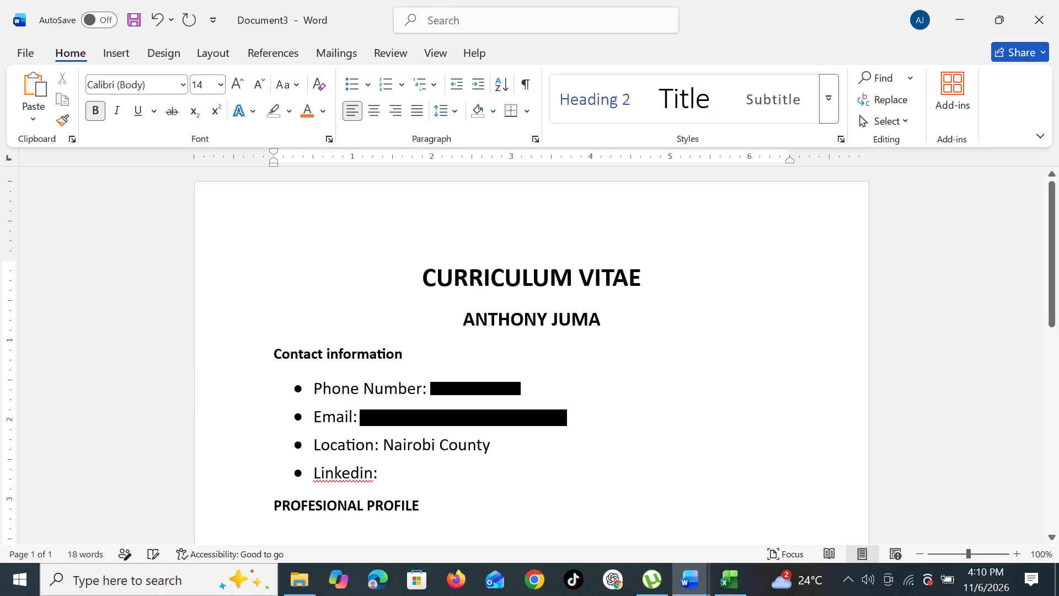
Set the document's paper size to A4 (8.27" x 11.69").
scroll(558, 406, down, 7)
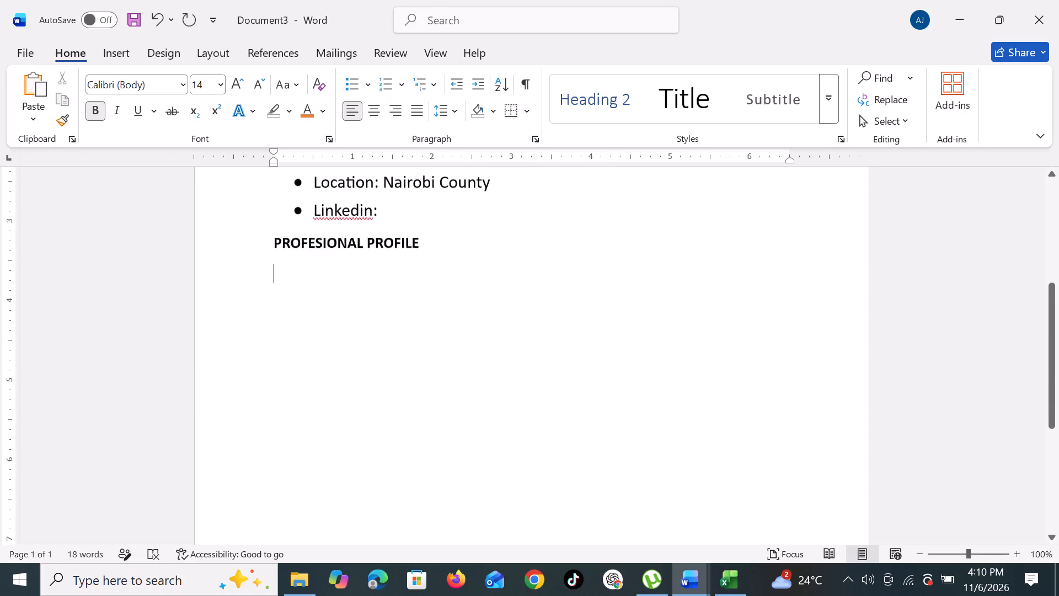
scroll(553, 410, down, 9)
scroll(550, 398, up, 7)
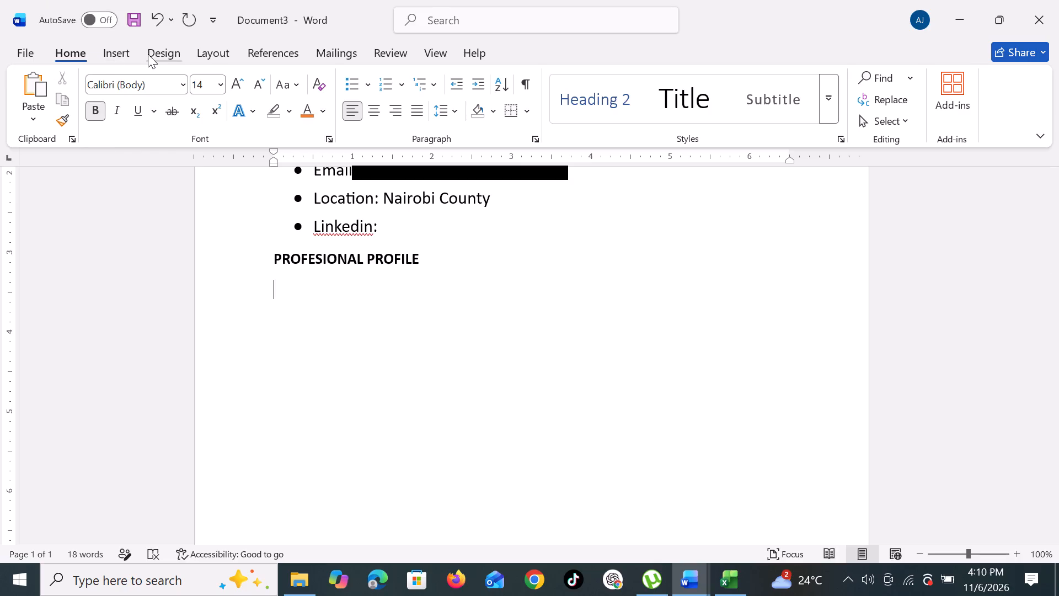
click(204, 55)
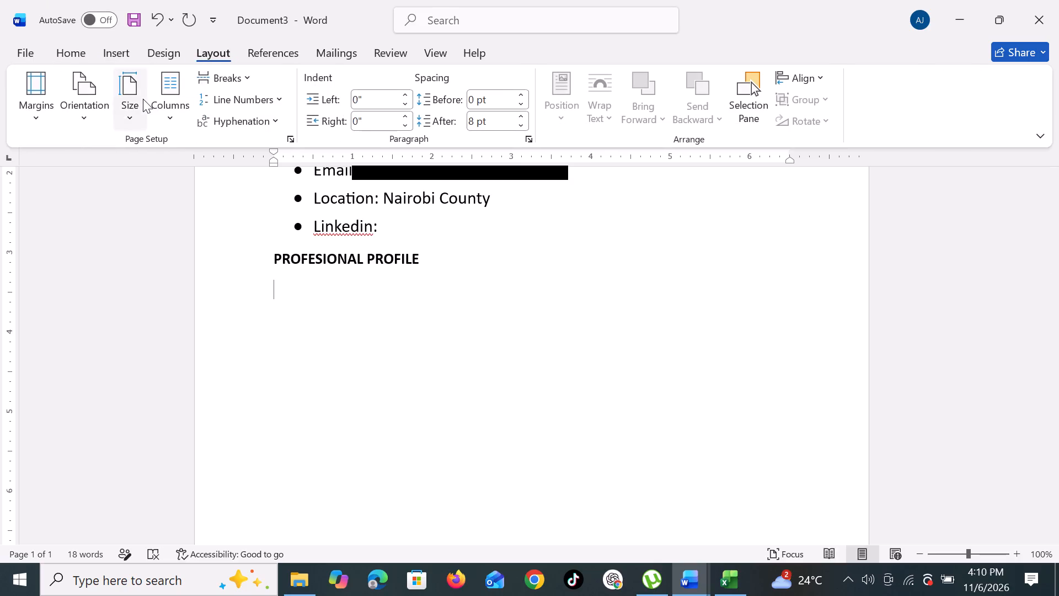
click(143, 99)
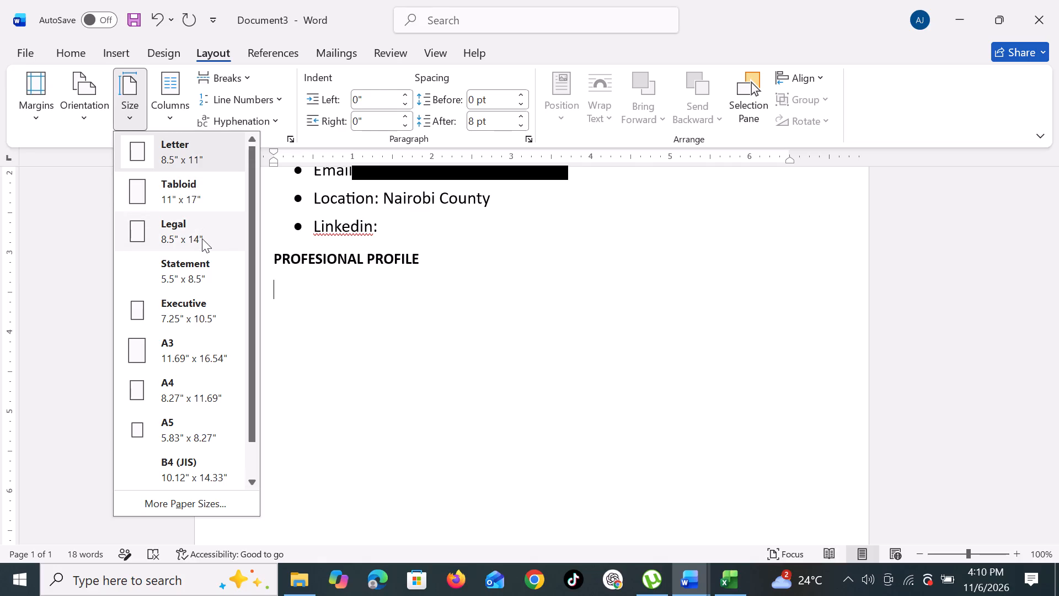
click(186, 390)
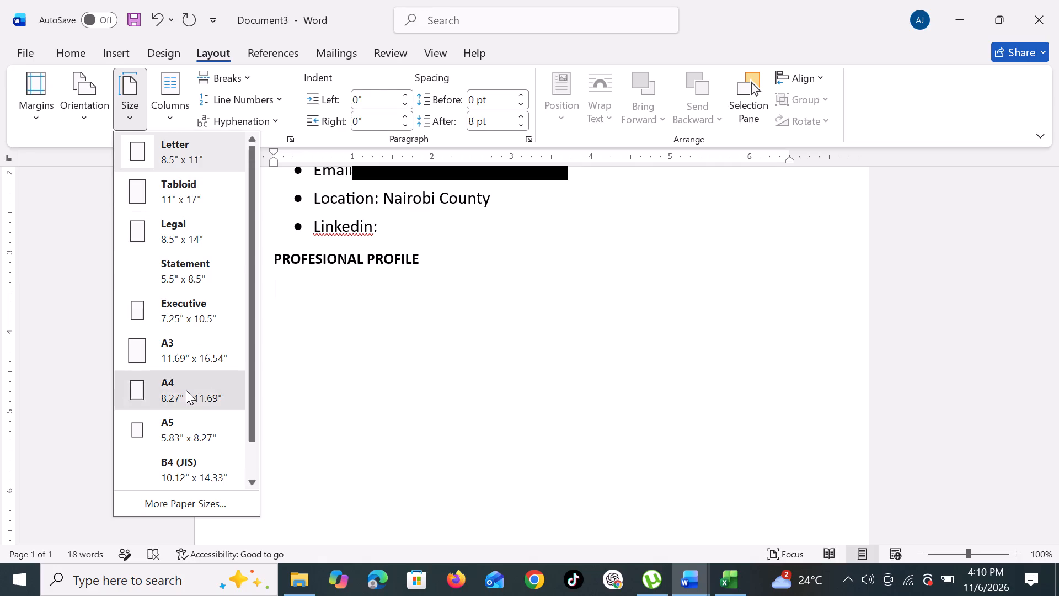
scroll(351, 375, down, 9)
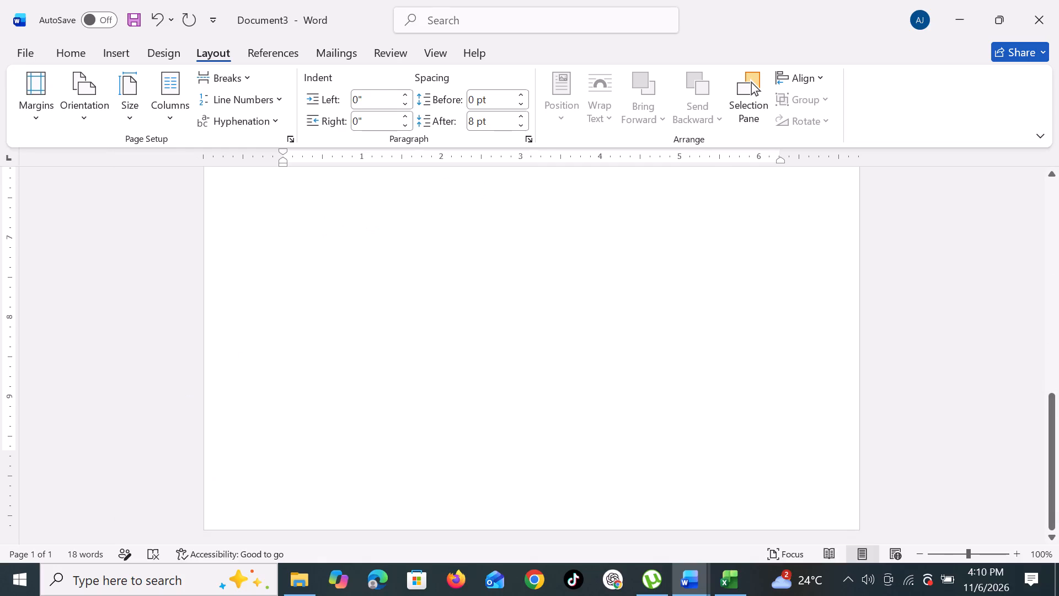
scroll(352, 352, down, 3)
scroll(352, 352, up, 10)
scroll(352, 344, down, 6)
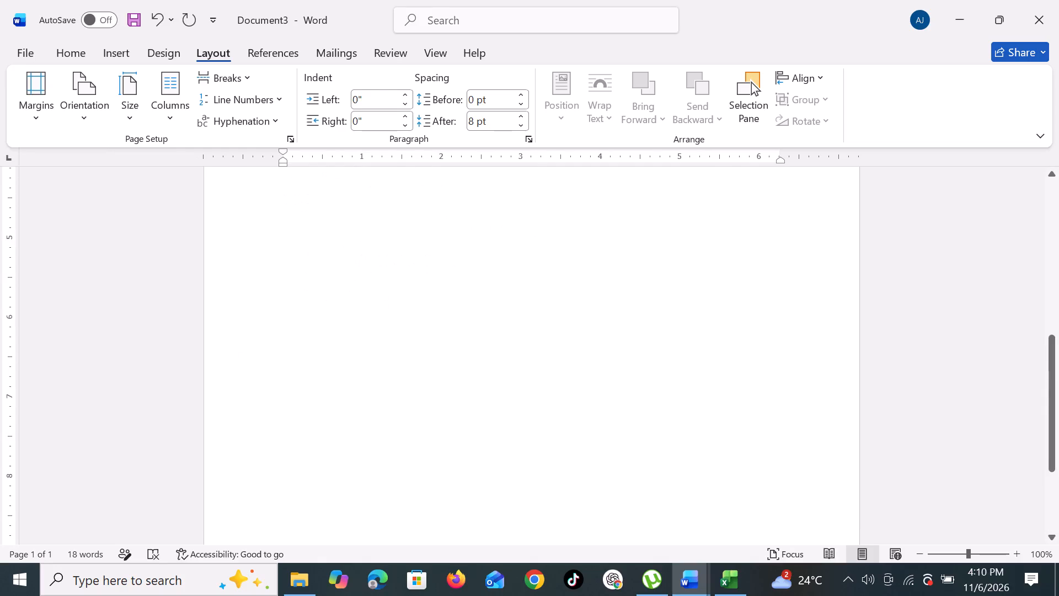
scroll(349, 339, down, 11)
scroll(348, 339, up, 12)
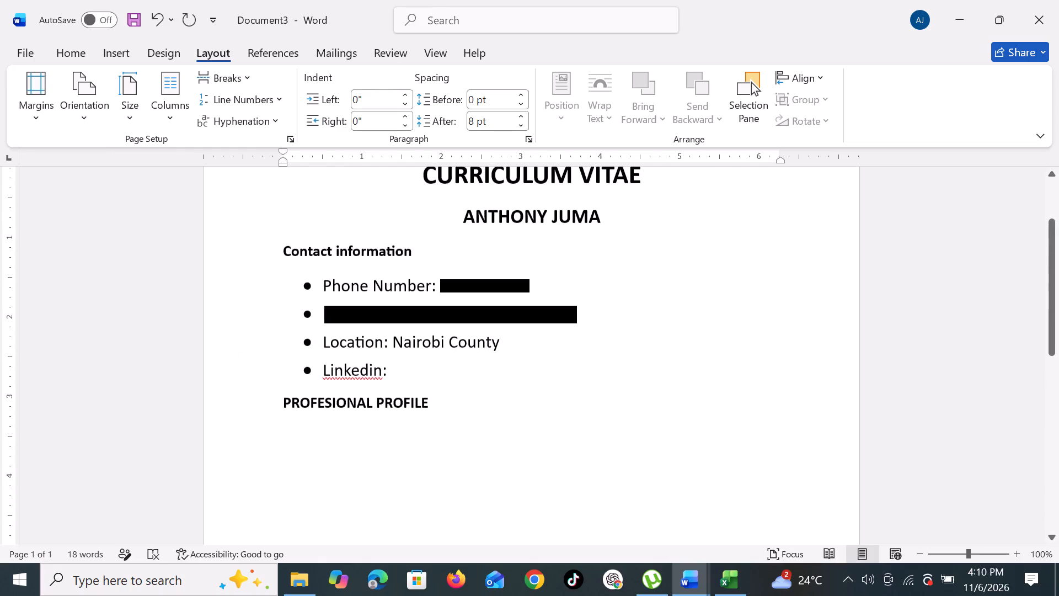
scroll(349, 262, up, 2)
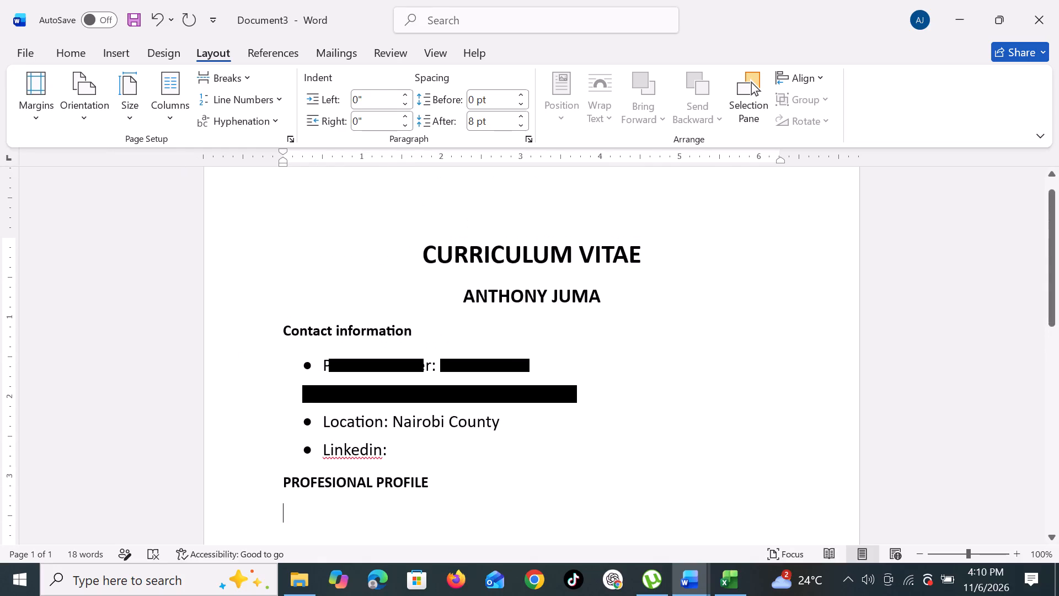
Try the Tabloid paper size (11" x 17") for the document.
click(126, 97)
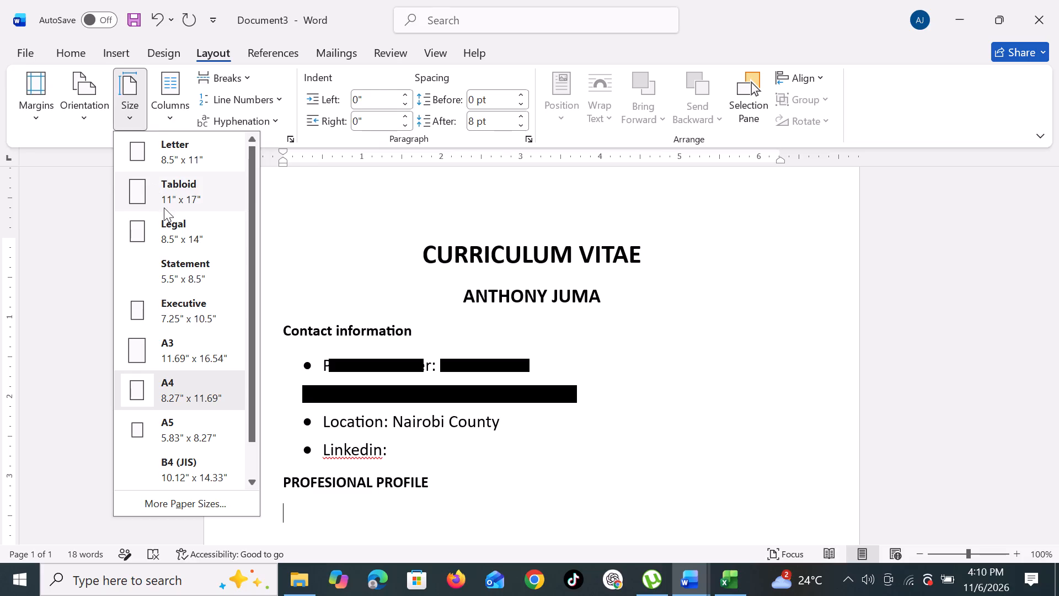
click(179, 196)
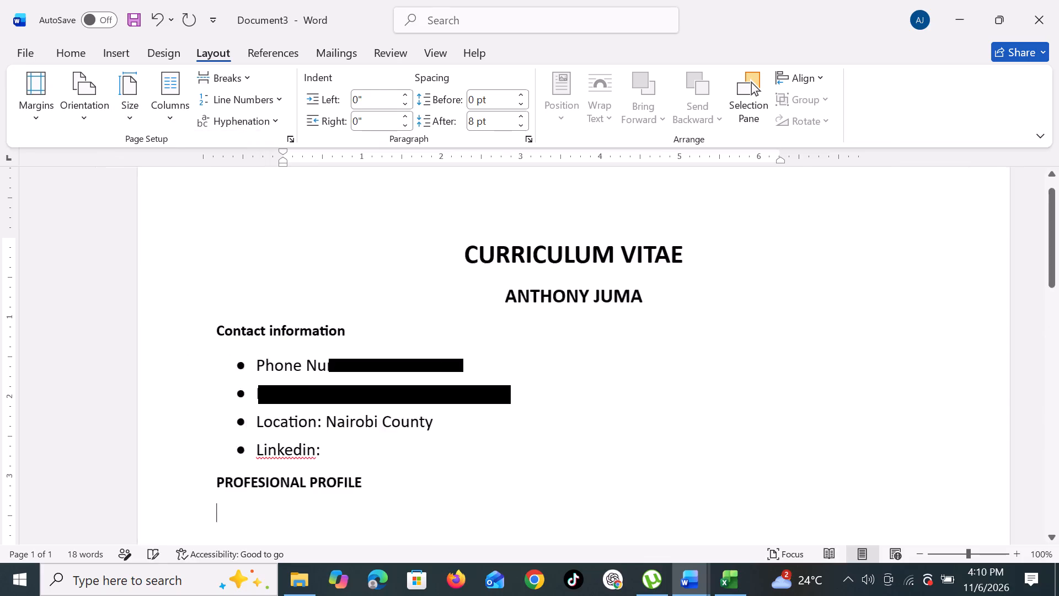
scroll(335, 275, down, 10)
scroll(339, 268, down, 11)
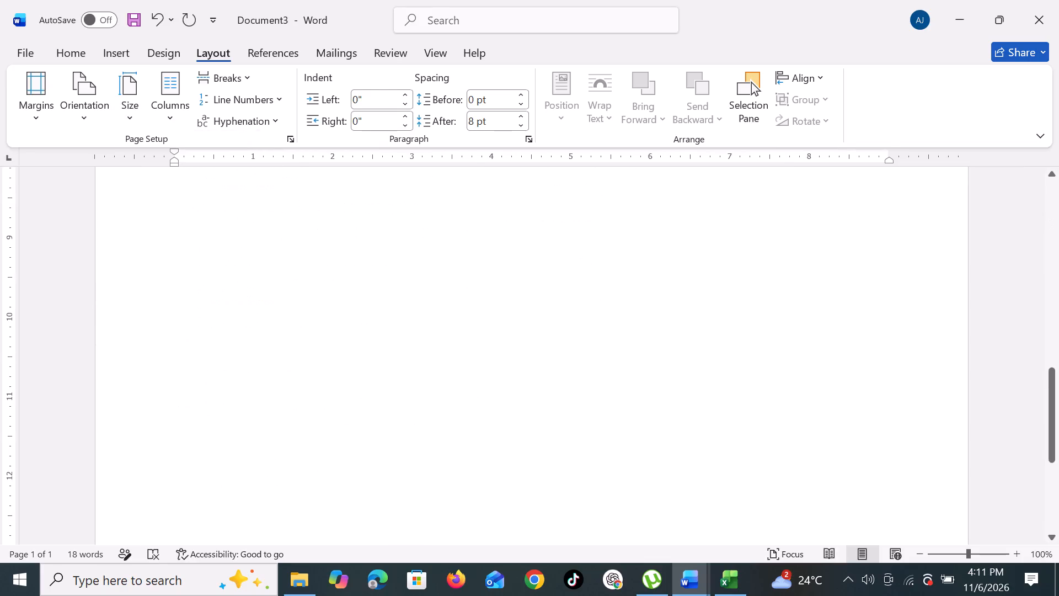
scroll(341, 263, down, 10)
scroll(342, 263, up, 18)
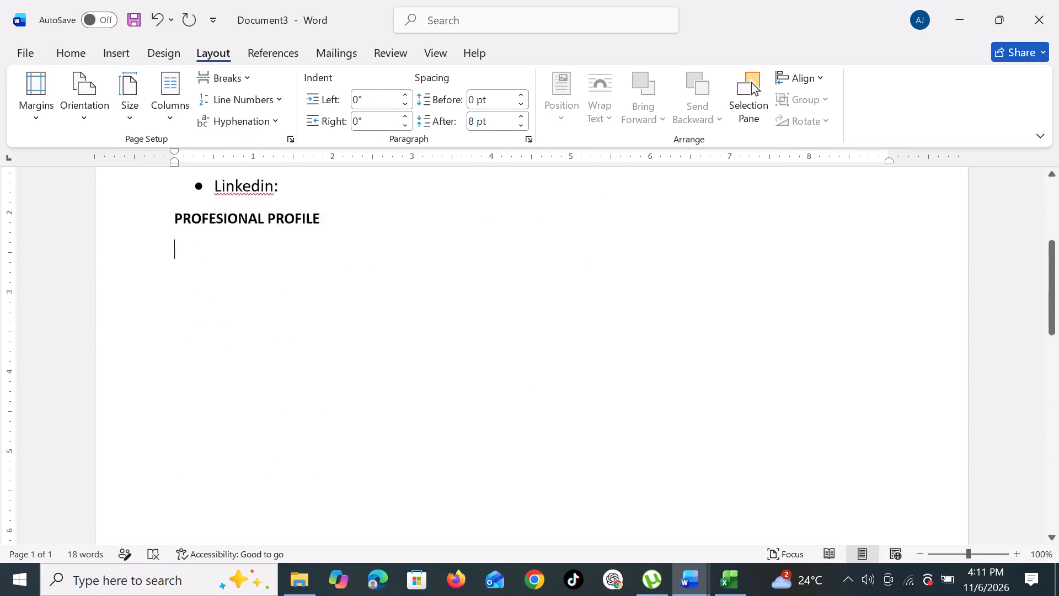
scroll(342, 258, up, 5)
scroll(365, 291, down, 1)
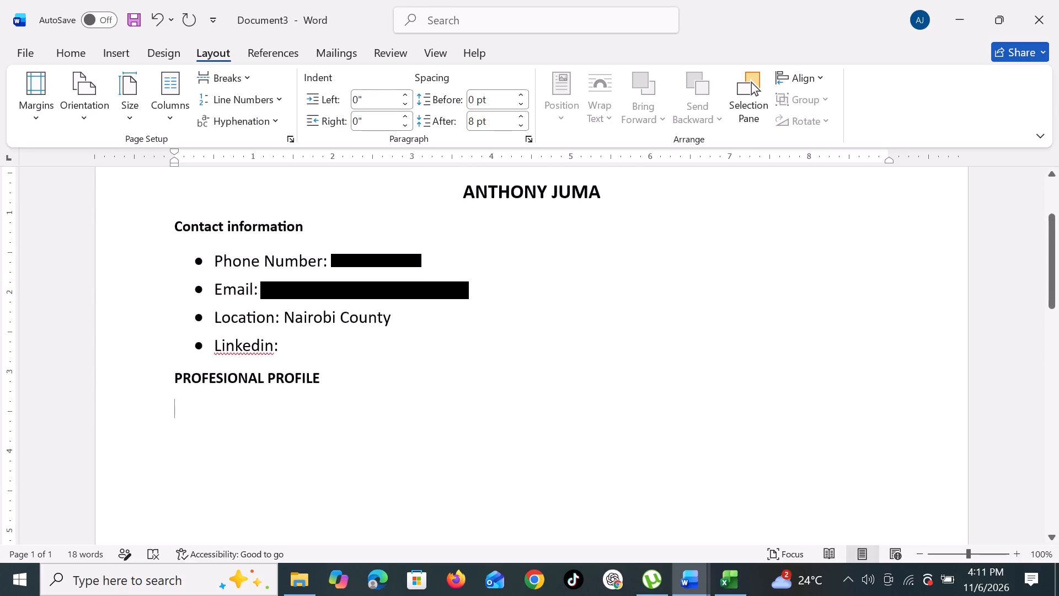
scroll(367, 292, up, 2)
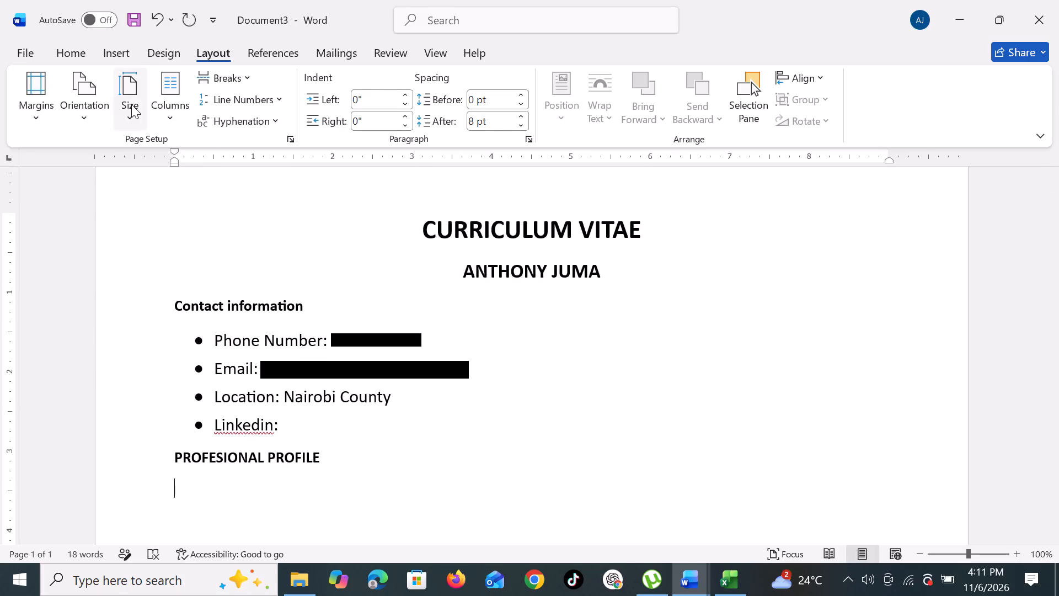
Set the document's paper size to Legal (8.5" x 14").
click(131, 104)
drag(211, 223, 229, 233)
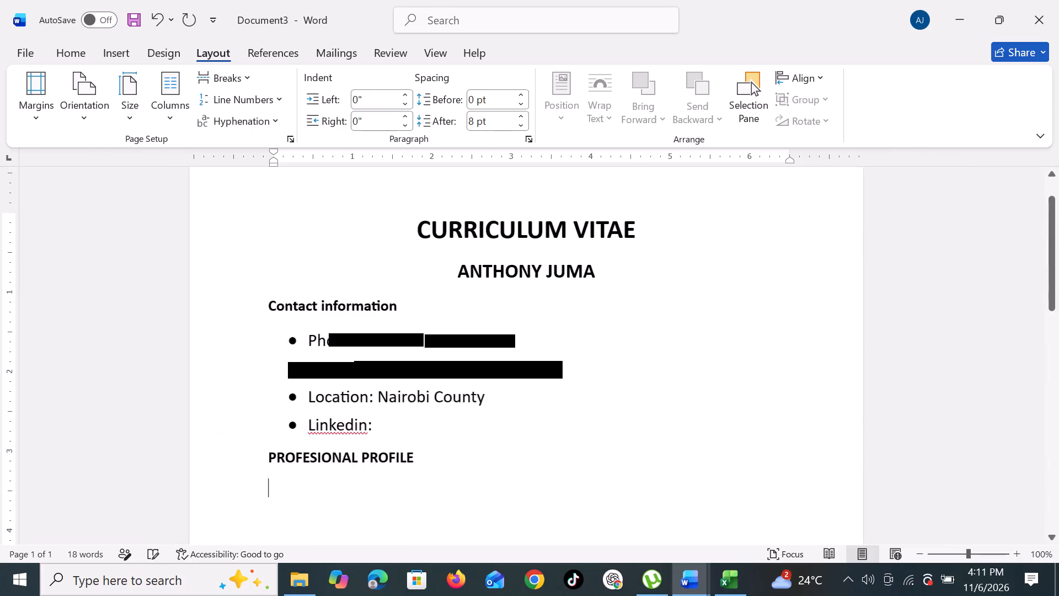
scroll(333, 257, down, 19)
scroll(342, 268, down, 7)
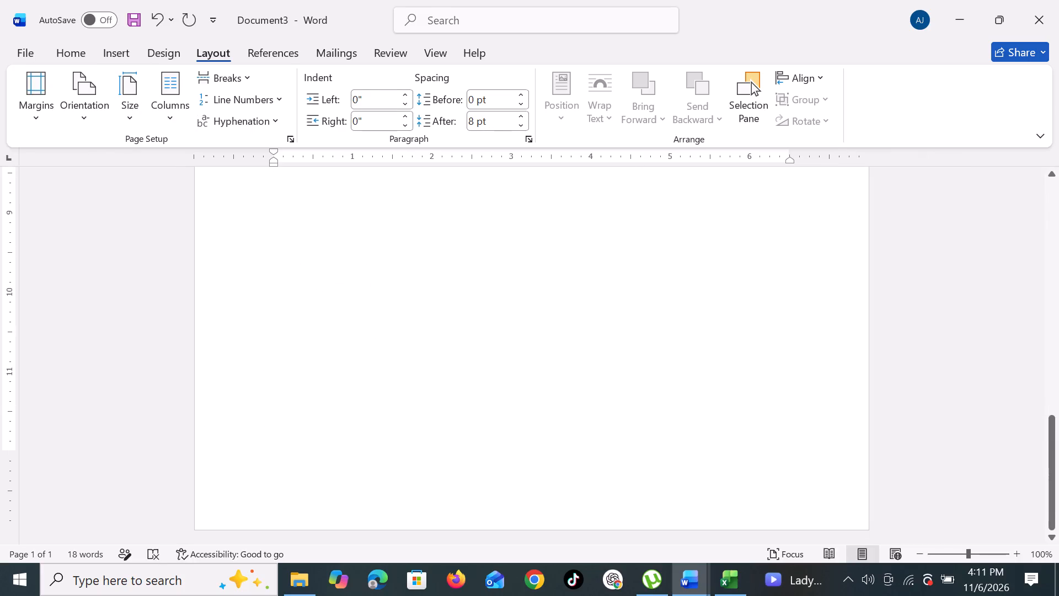
scroll(344, 262, down, 2)
scroll(344, 262, up, 13)
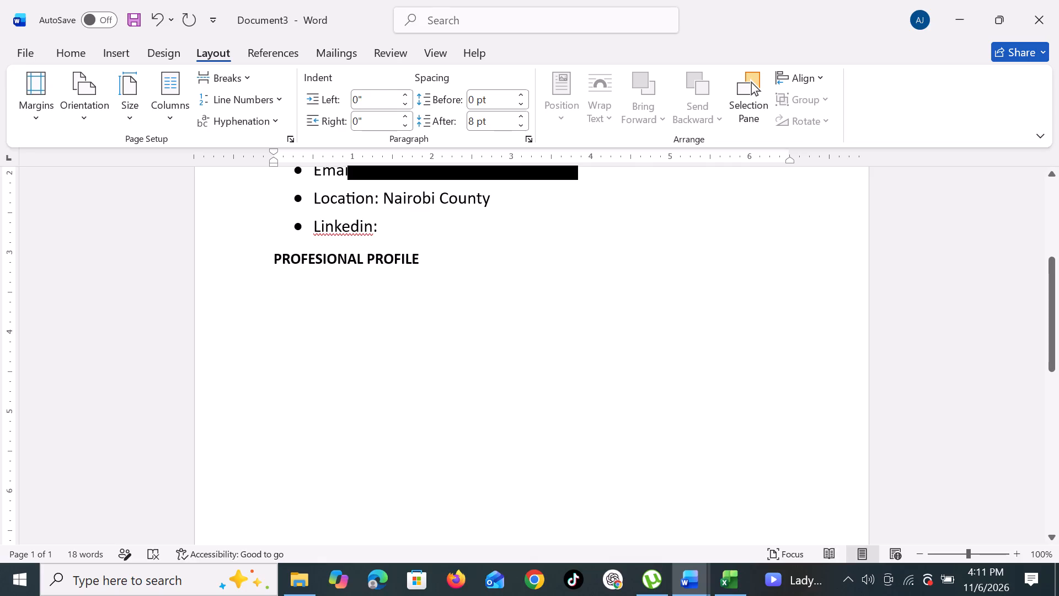
Begin the profile paragraph under the PROFESIONAL PROFILE heading in non-bold font size 14 with the text "A motivated, reliable and".
key(a)
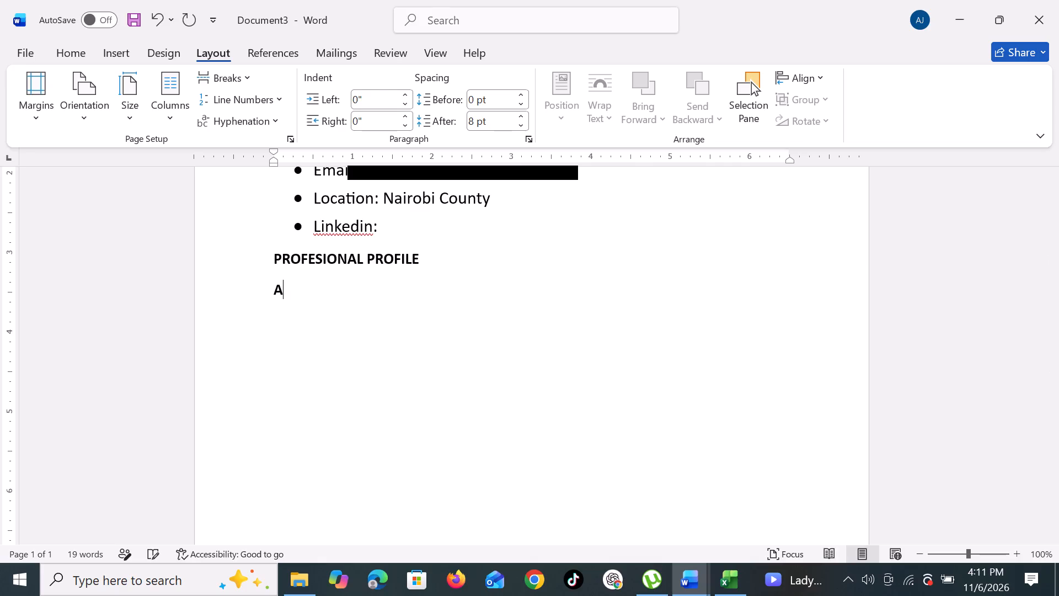
key(BackSpace)
click(77, 47)
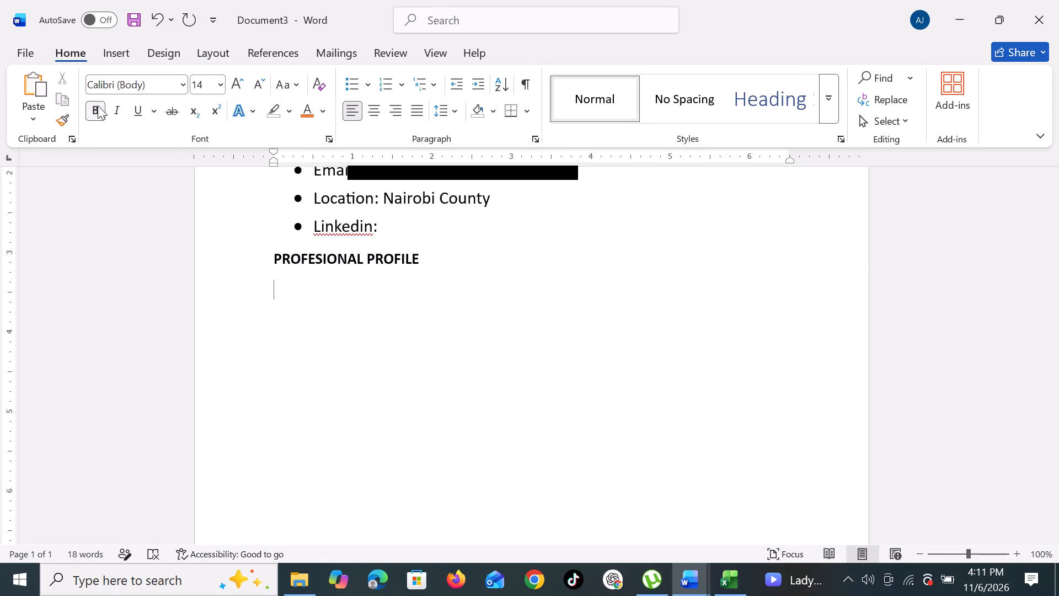
click(97, 107)
click(220, 85)
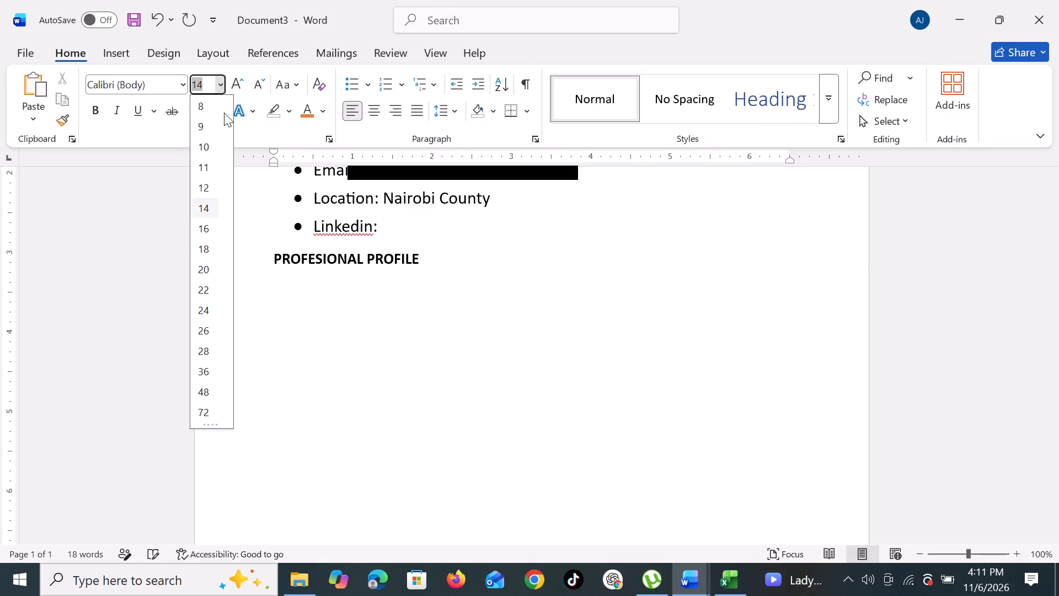
click(211, 207)
key(a)
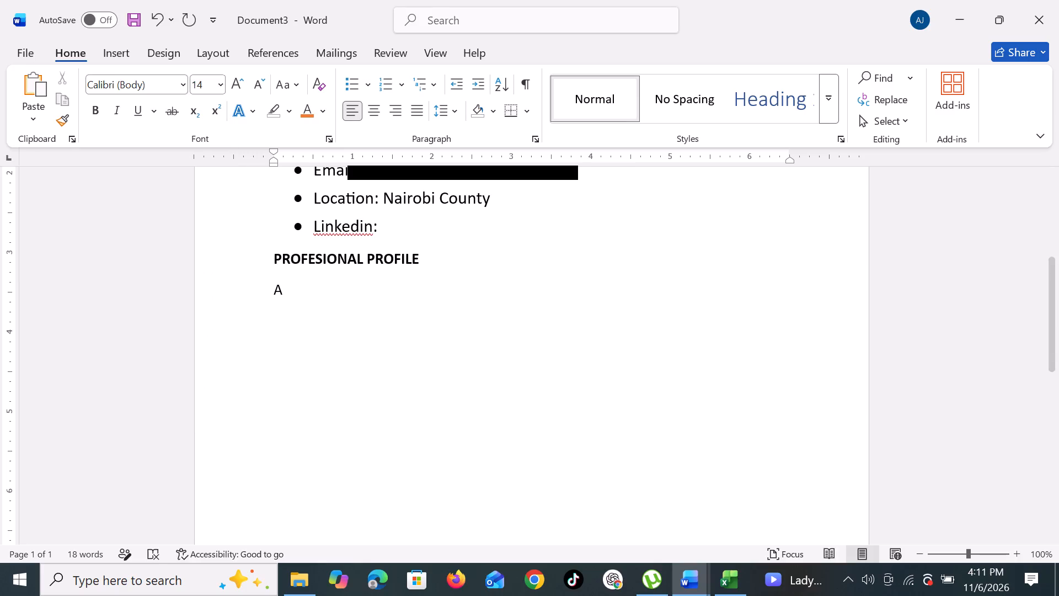
key(space)
text(mot)
text(ivated)
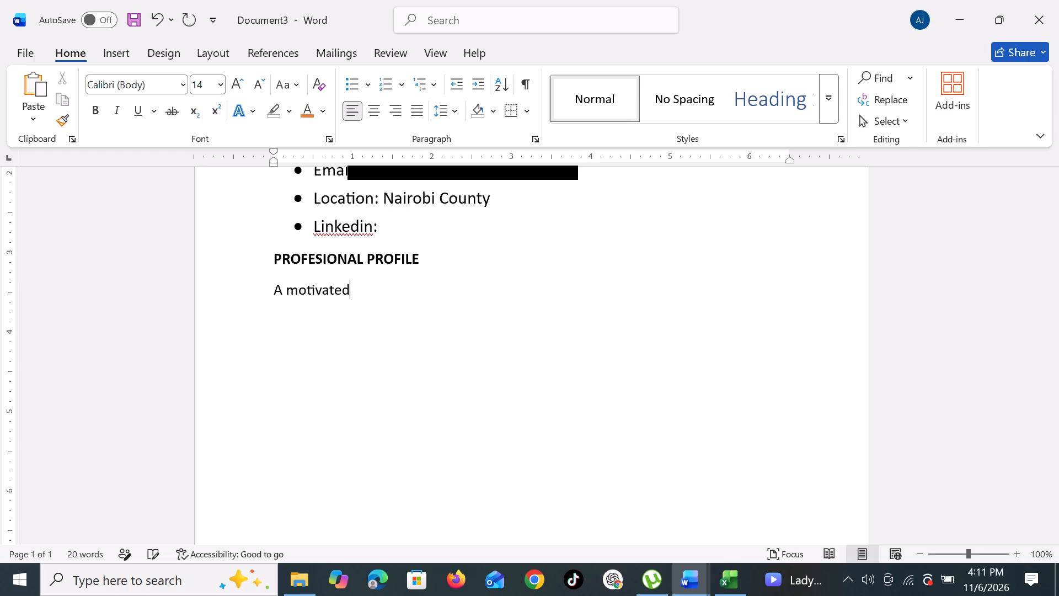
key(space)
key(BackSpace)
key(comma)
key(r)
text(eliable)
key(space)
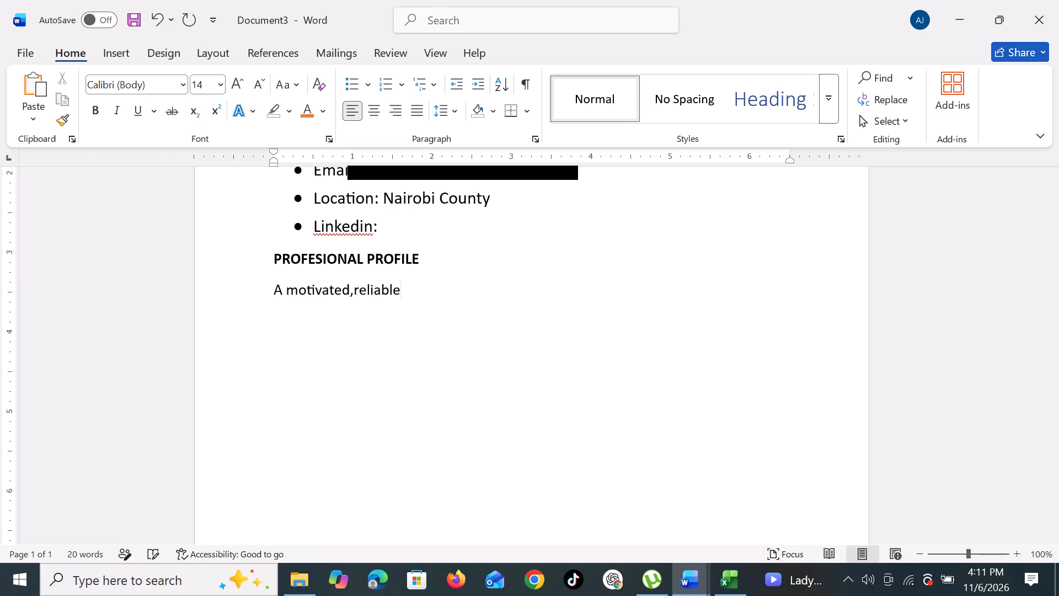
text(and)
key(space)
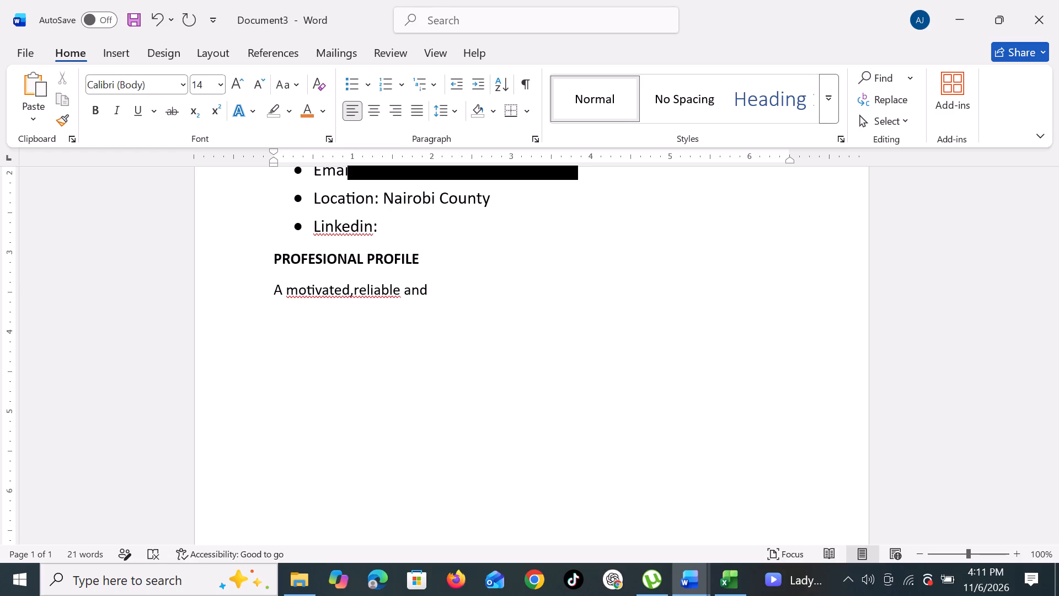
click(354, 291)
key(space)
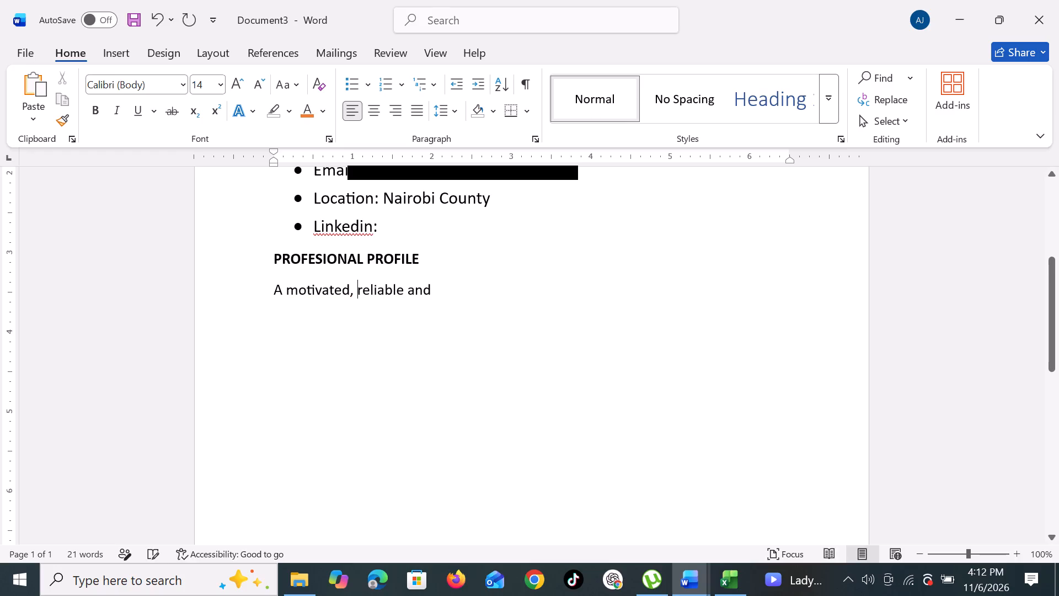
click(441, 291)
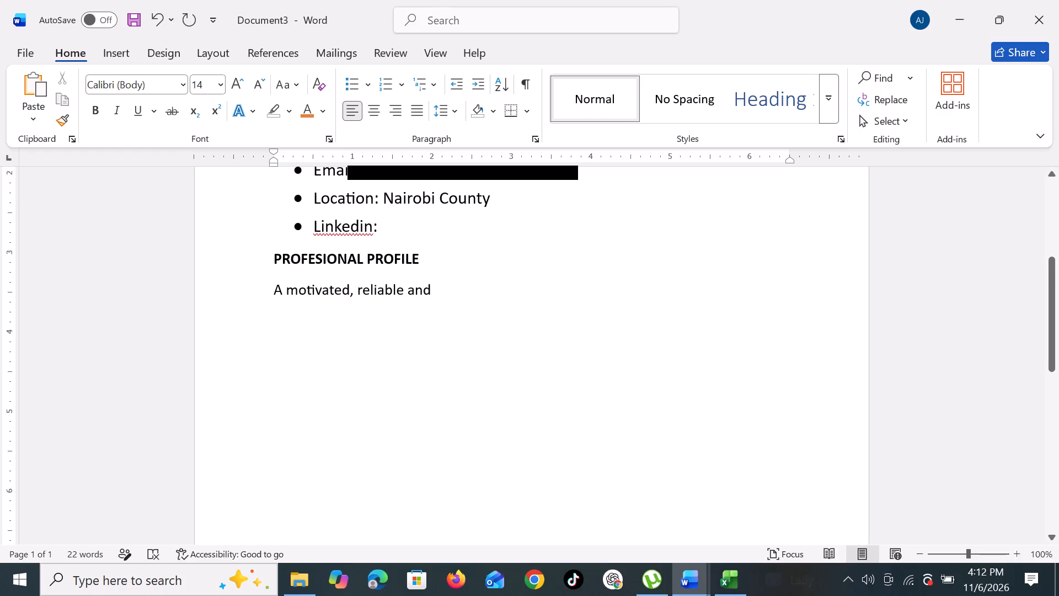
Continue the profile sentence with the words "detailed-oriented individual".
key(d)
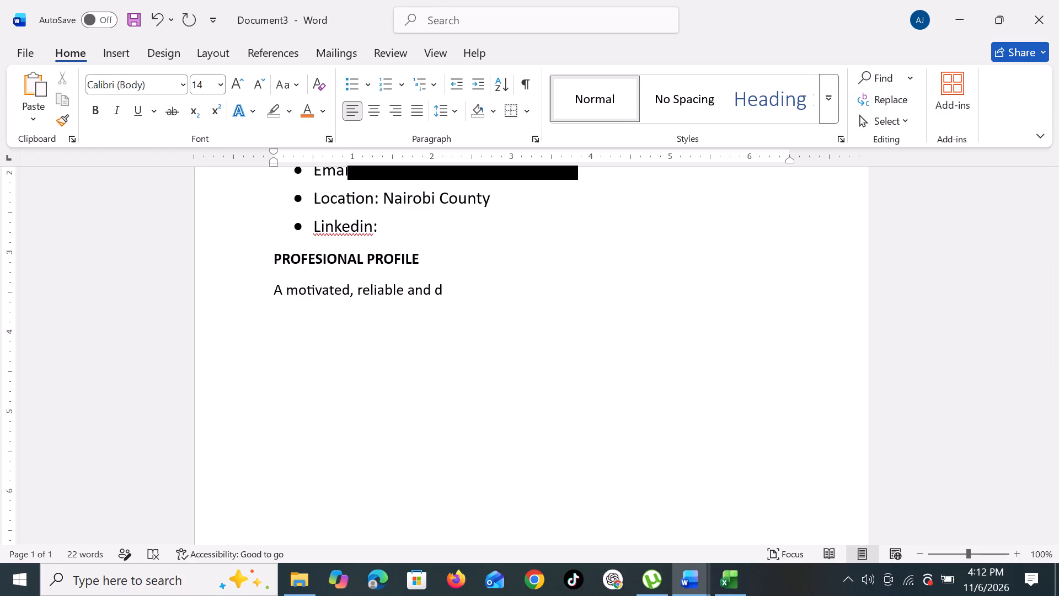
text(etai)
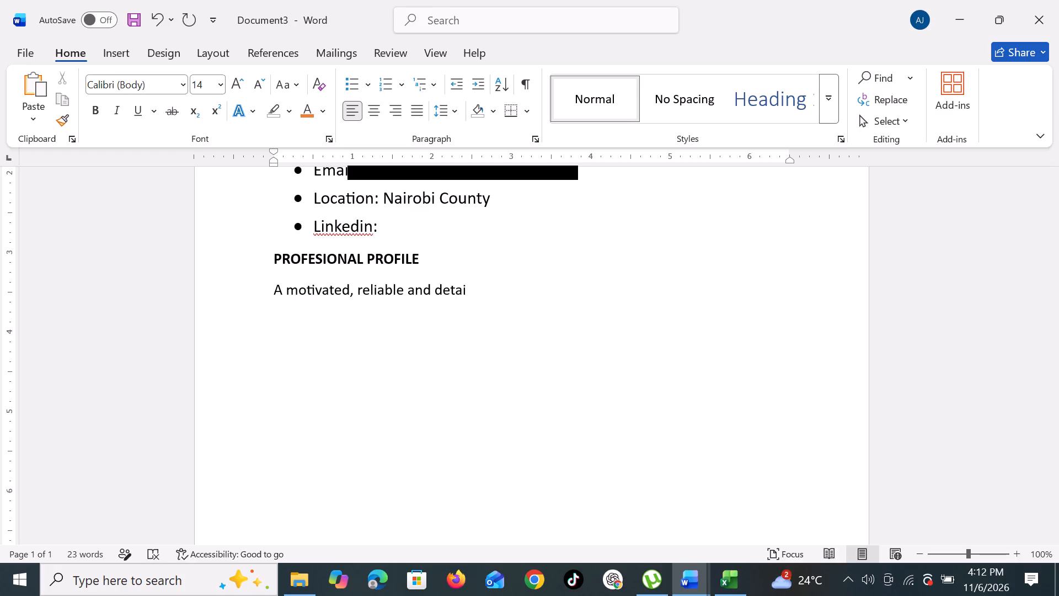
text(led)
key(space)
key(BackSpace)
key(minus)
text(ori)
text(ented)
key(space)
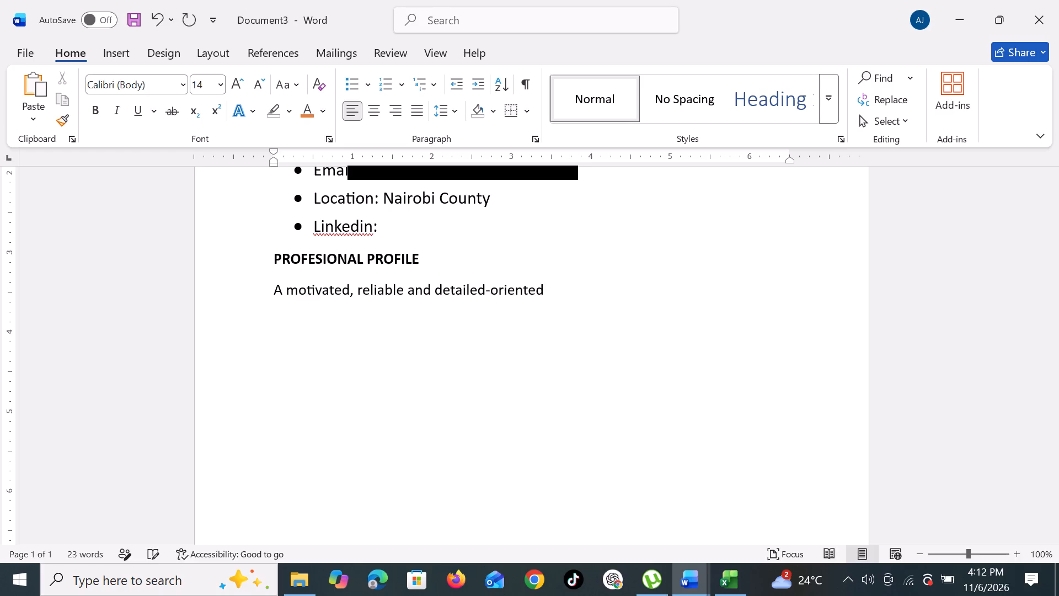
text(indi)
text(vidu)
key(o)
key(BackSpace)
text(al)
key(space)
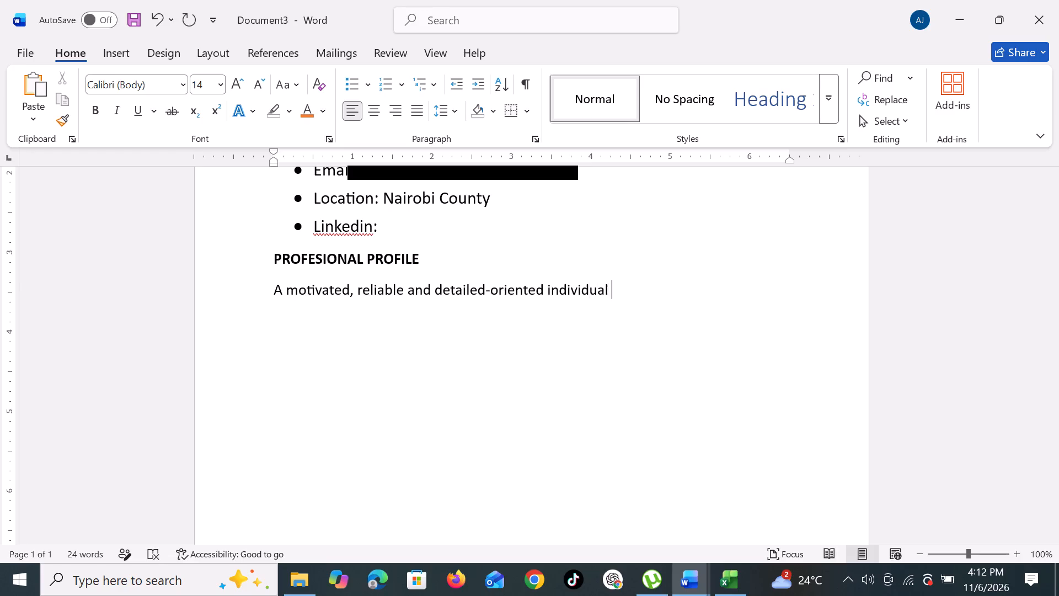
Continue the profile sentence after "individual" with the words "with strong communication,".
text(wiith)
key(space)
text(strong)
key(space)
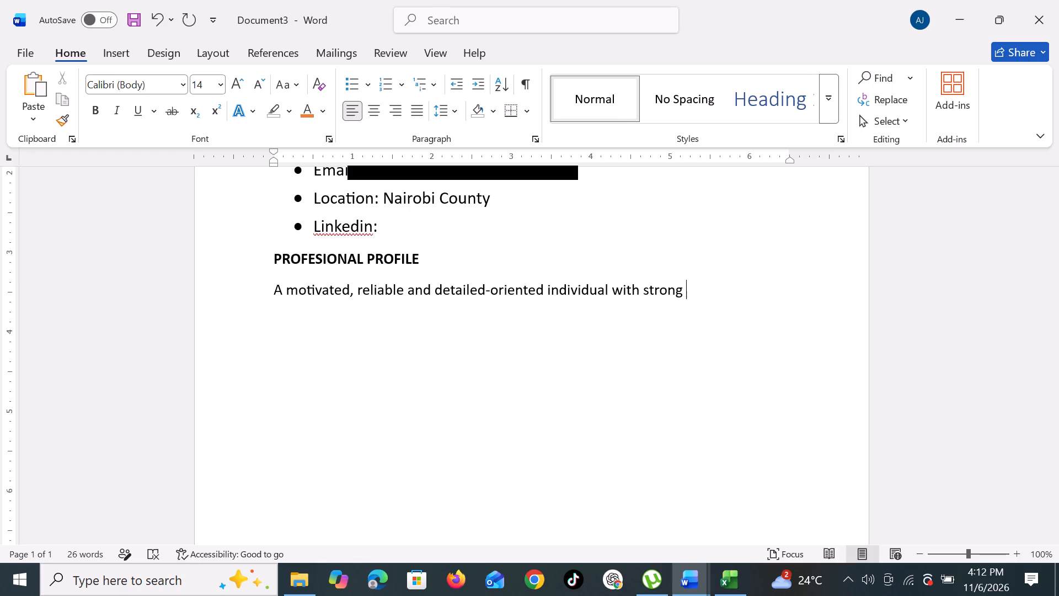
text(communi)
key(c)
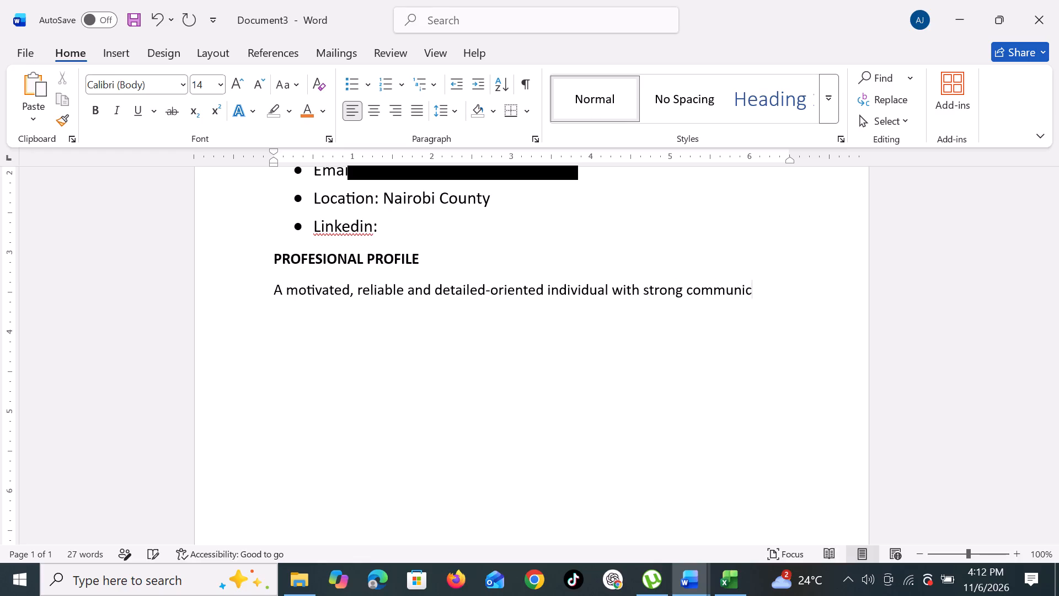
text(ation)
key(space)
key(BackSpace)
key(comma)
Add "listening," to the skills in the profile sentence and begin the following word with "w".
text(li)
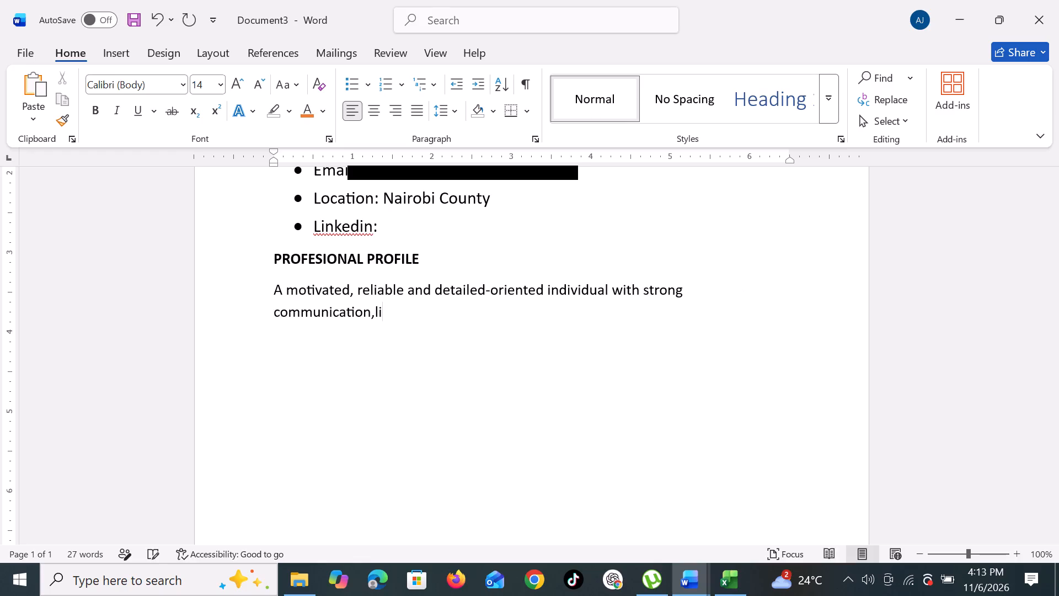
text(stening)
key(comma)
key(space)
key(w)
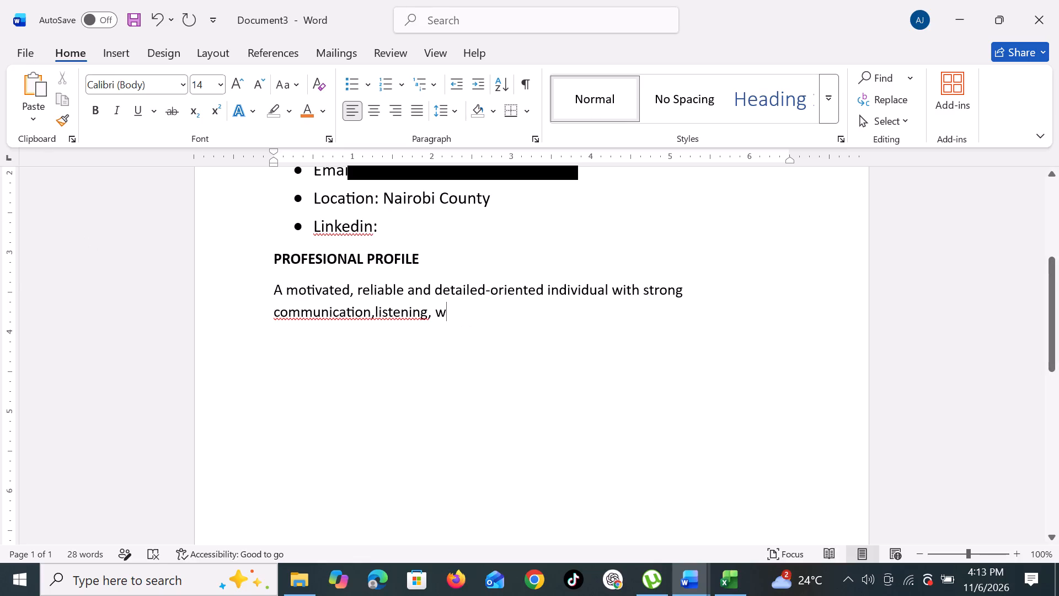
Insert a space between "communication" and its comma, and return to the end of the profile sentence.
click(370, 315)
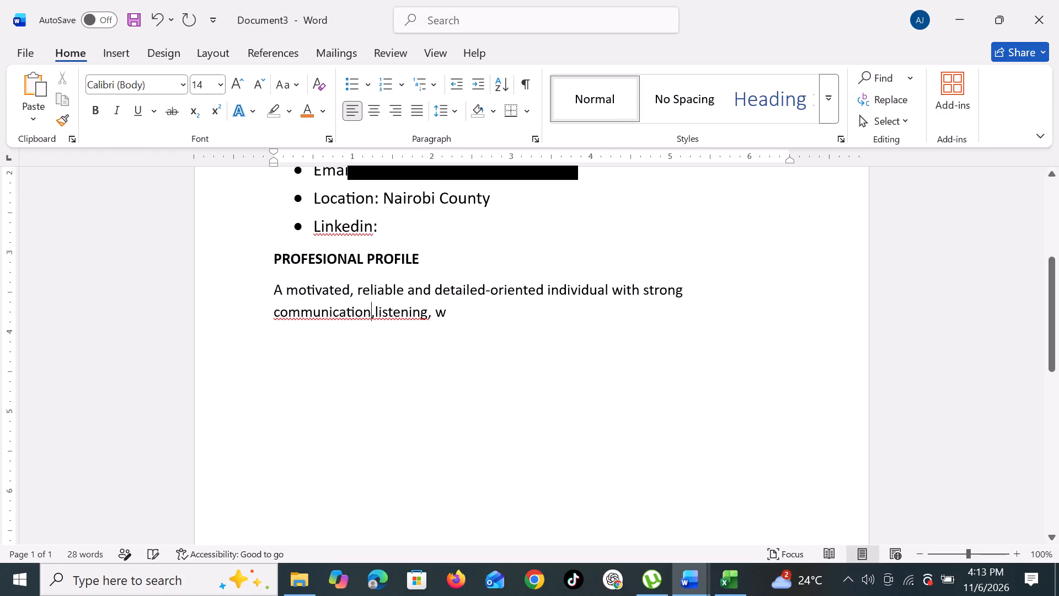
click(373, 313)
key(space)
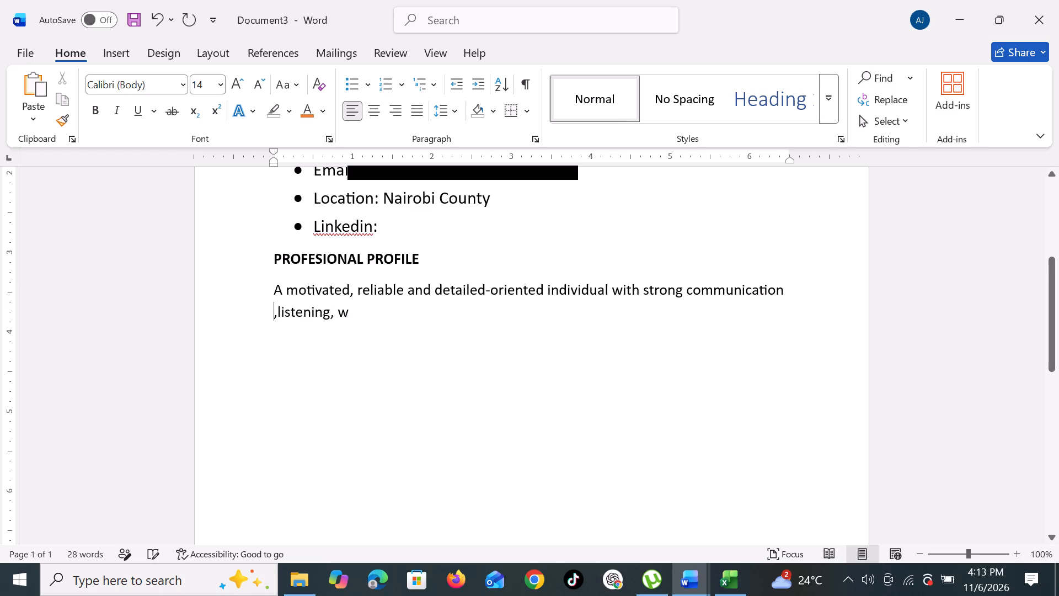
click(381, 313)
Complete the word "writing" and finish the first profile sentence with "and organizational skills.".
key(r)
text(iting)
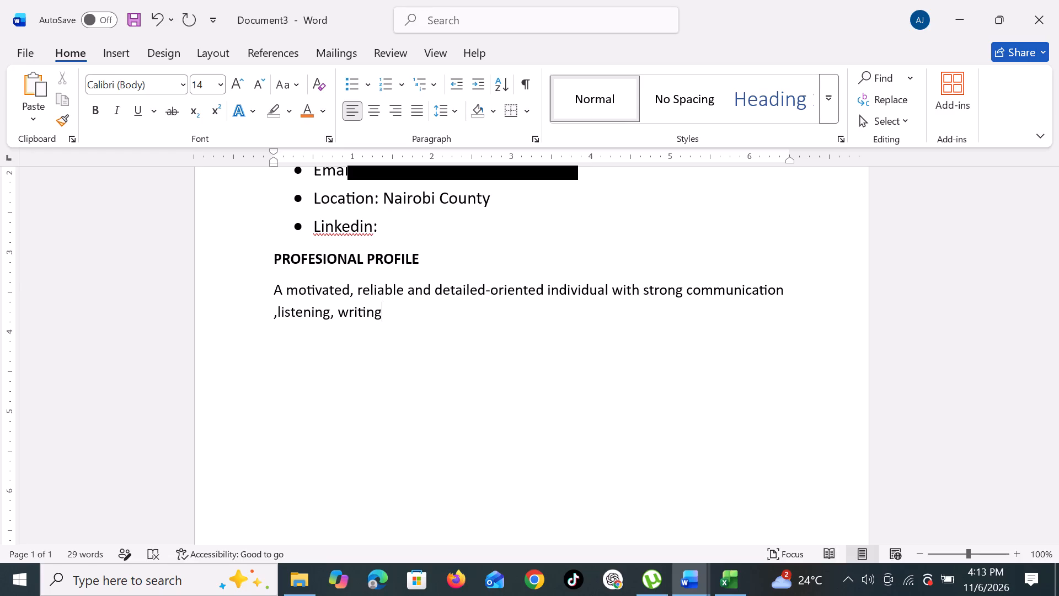
key(space)
text(and)
key(space)
text(org)
text(anisa)
text(tio)
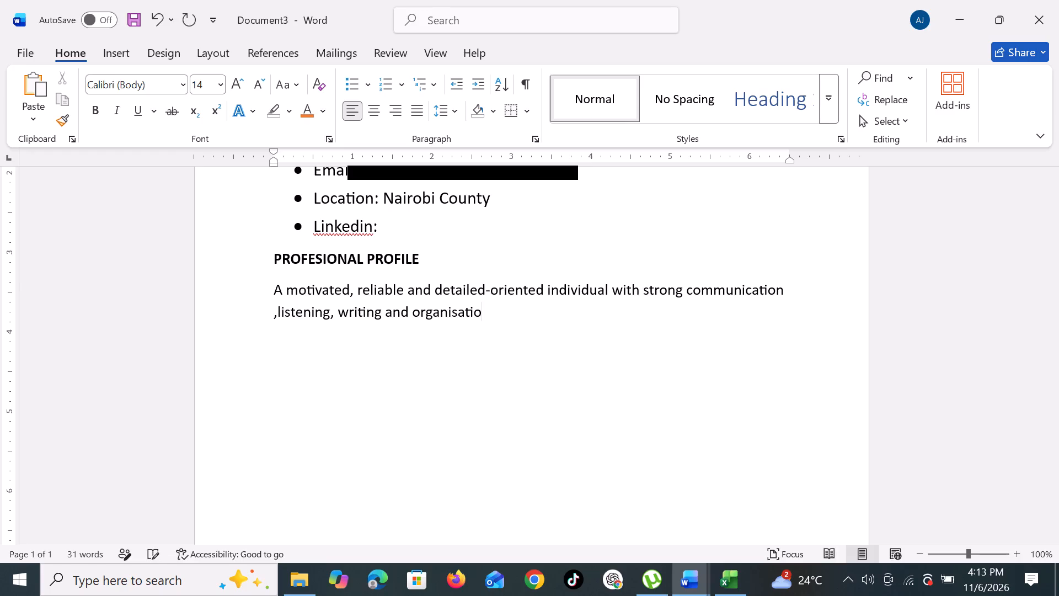
text(nal)
key(space)
text(skills)
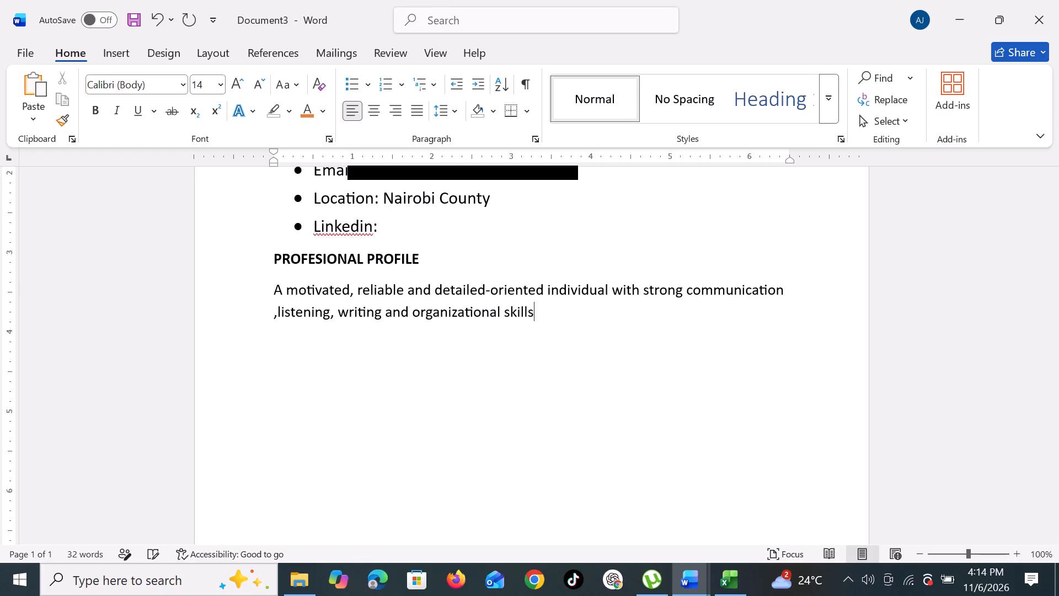
text(.)
key(space)
Start a second profile sentence with the words "Has an interest and".
text(as)
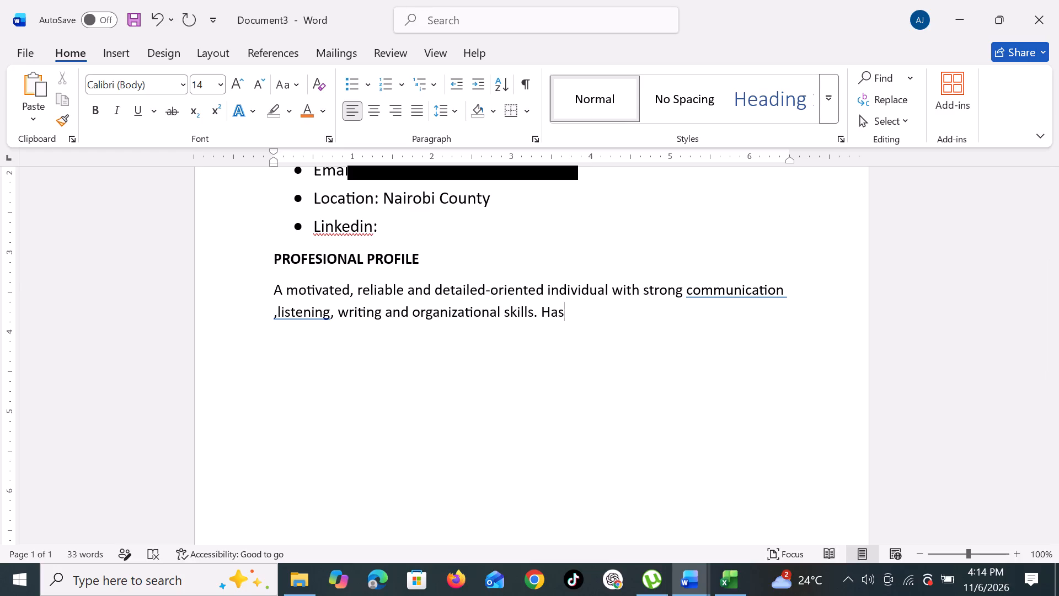
key(space)
text(a)
key(m)
key(BackSpace)
text(n inter)
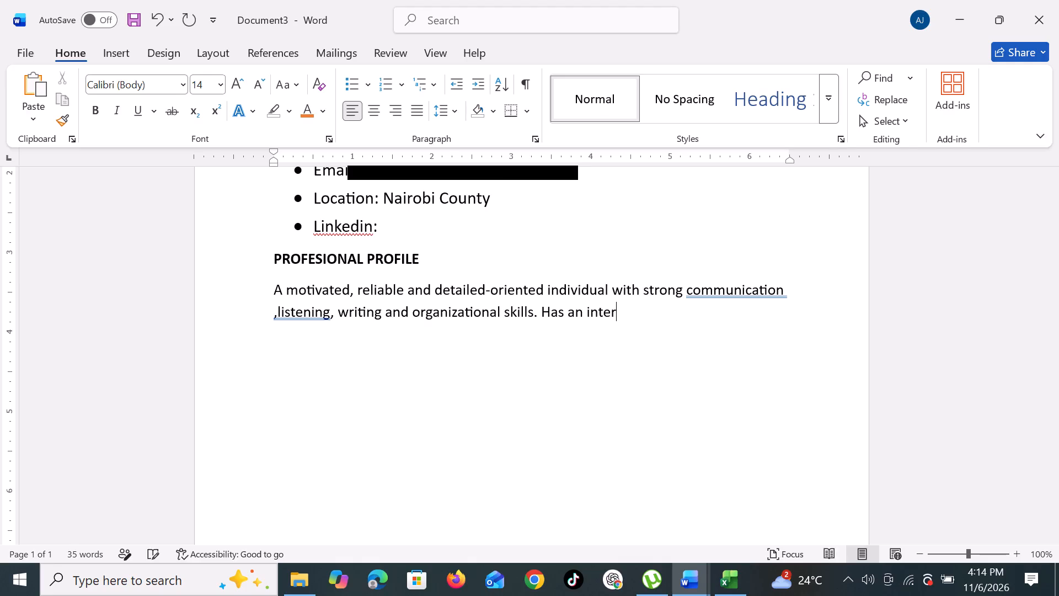
text(est)
key(space)
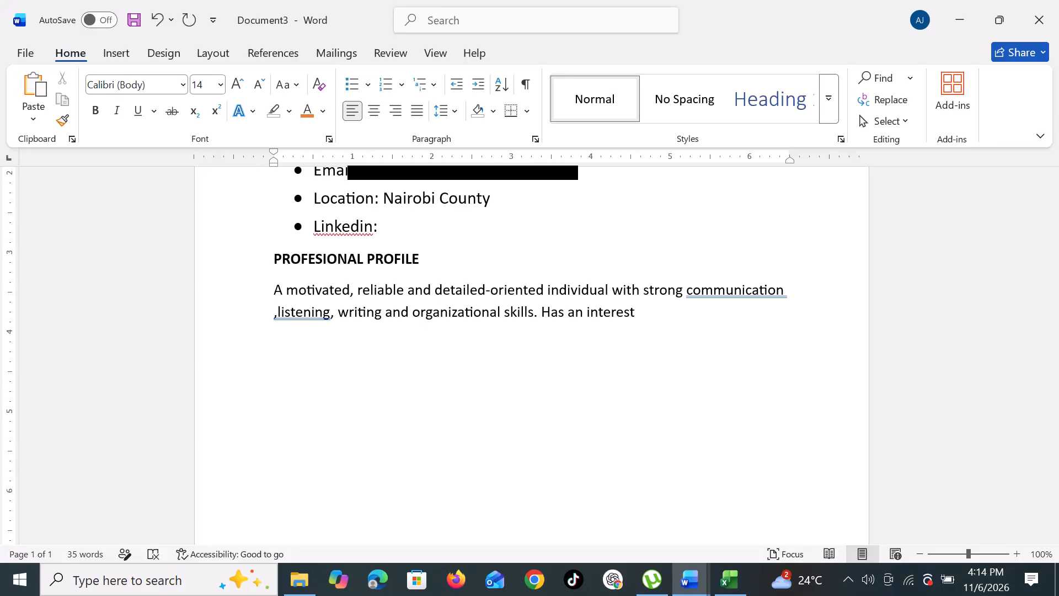
text(and)
Continue the second profile sentence with the correctly spelled words "practical ability".
key(space)
text(pr)
key(a)
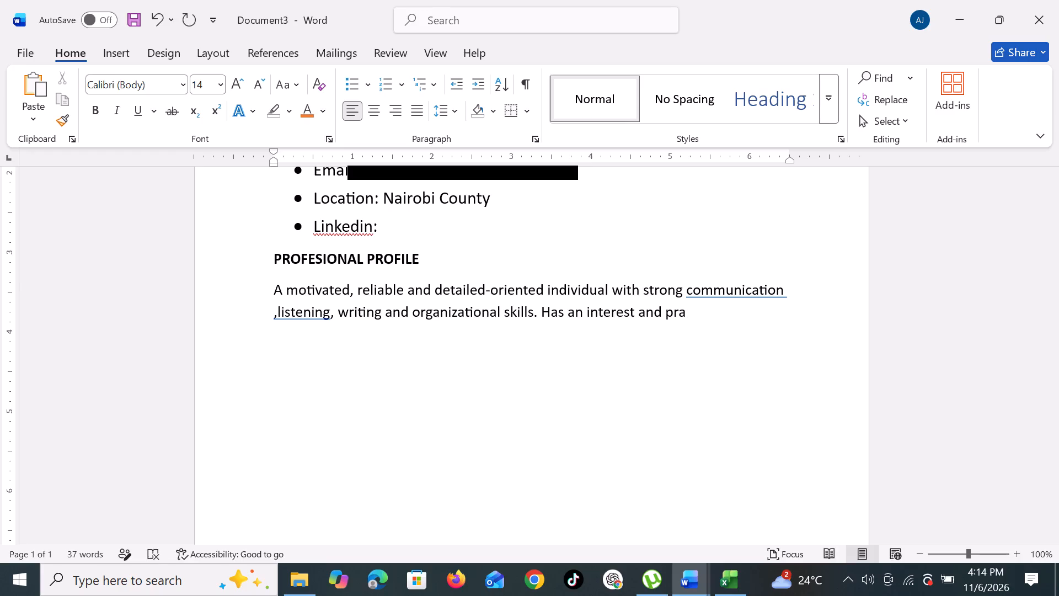
text(tical)
key(space)
click(686, 312)
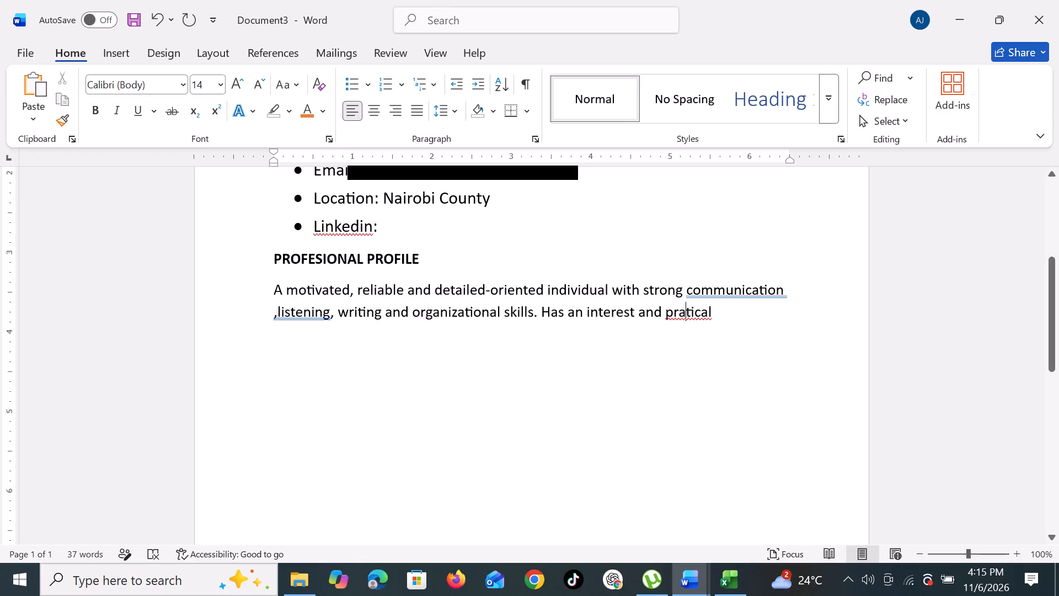
key(c)
click(727, 312)
text(ab)
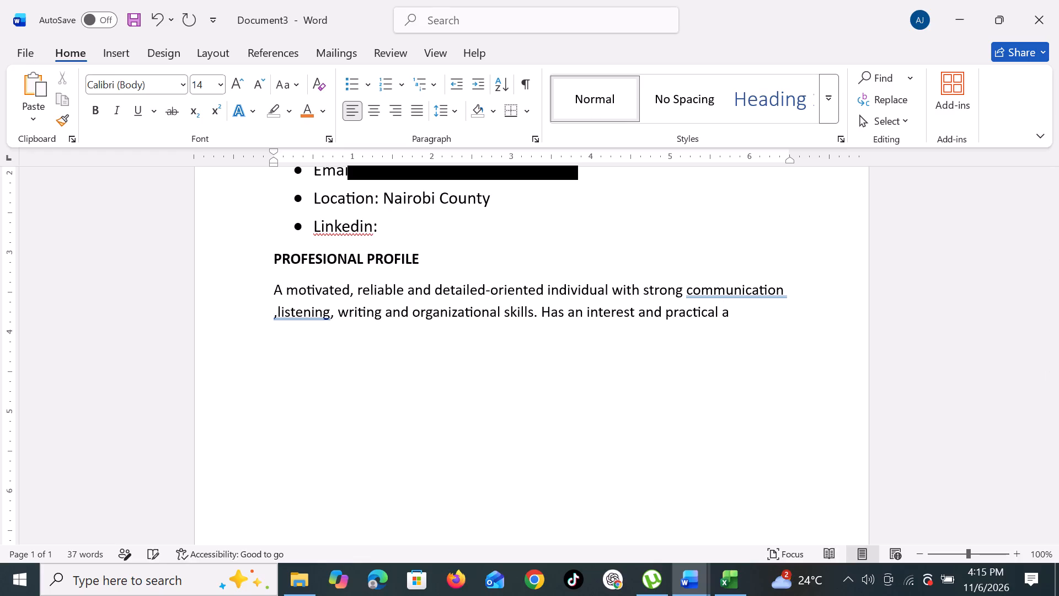
text(iliy)
key(BackSpace)
text(ty)
key(space)
Continue the second profile sentence with "in audio transcription".
text(in audio)
key(space)
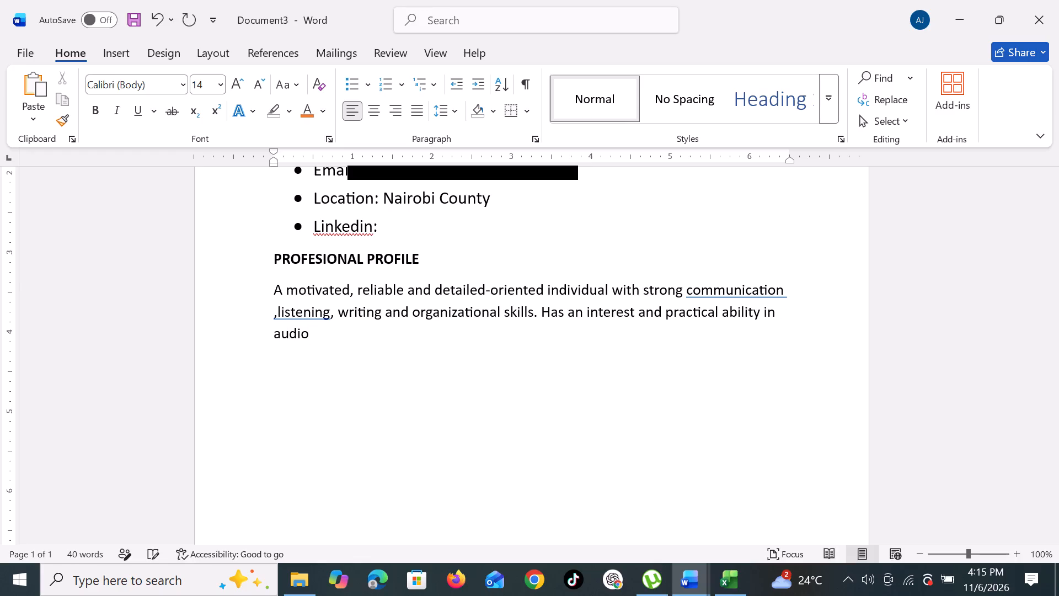
text(tr)
text(ansc)
text(ripy)
key(BackSpace)
text(tion)
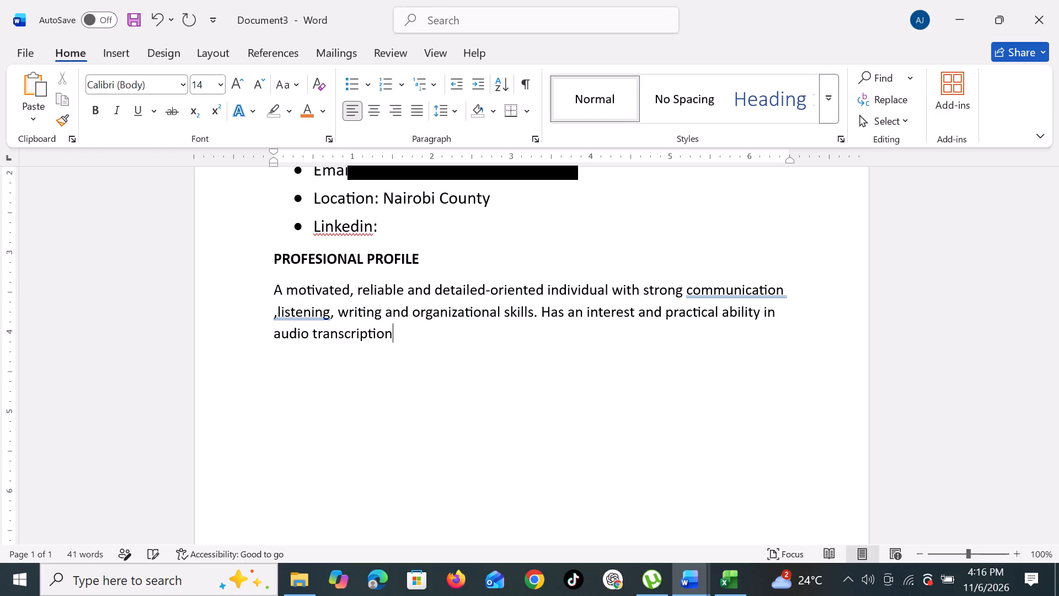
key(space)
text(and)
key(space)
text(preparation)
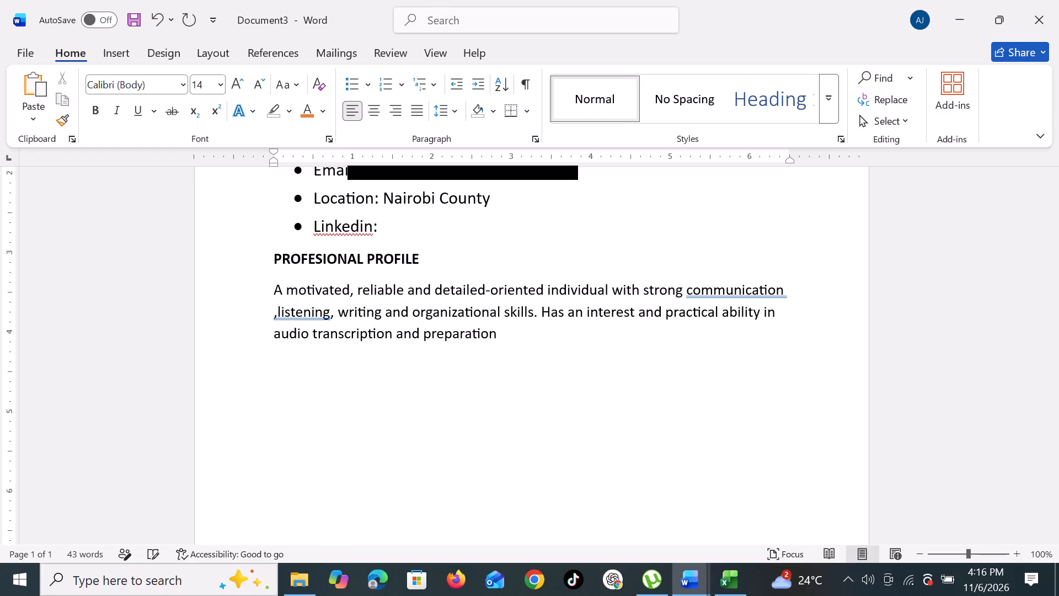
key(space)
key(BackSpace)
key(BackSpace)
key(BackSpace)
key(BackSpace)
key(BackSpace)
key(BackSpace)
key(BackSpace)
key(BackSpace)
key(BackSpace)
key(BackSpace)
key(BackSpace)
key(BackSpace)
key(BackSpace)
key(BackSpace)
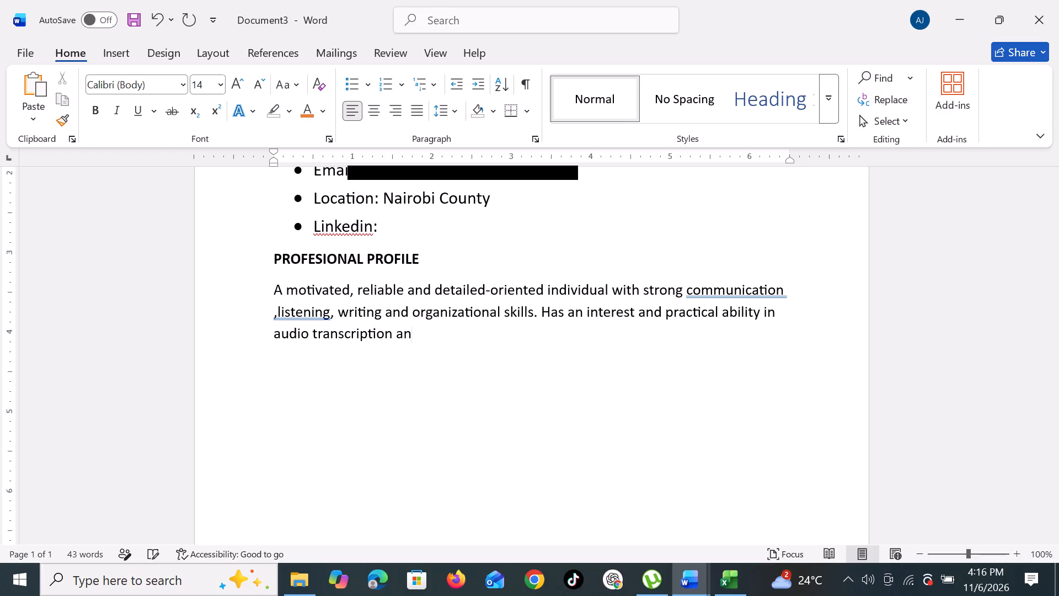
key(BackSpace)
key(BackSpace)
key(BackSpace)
Extend the second profile sentence with ", interview transcription" after "audio transcription".
text(, im)
key(BackSpace)
text(nterview)
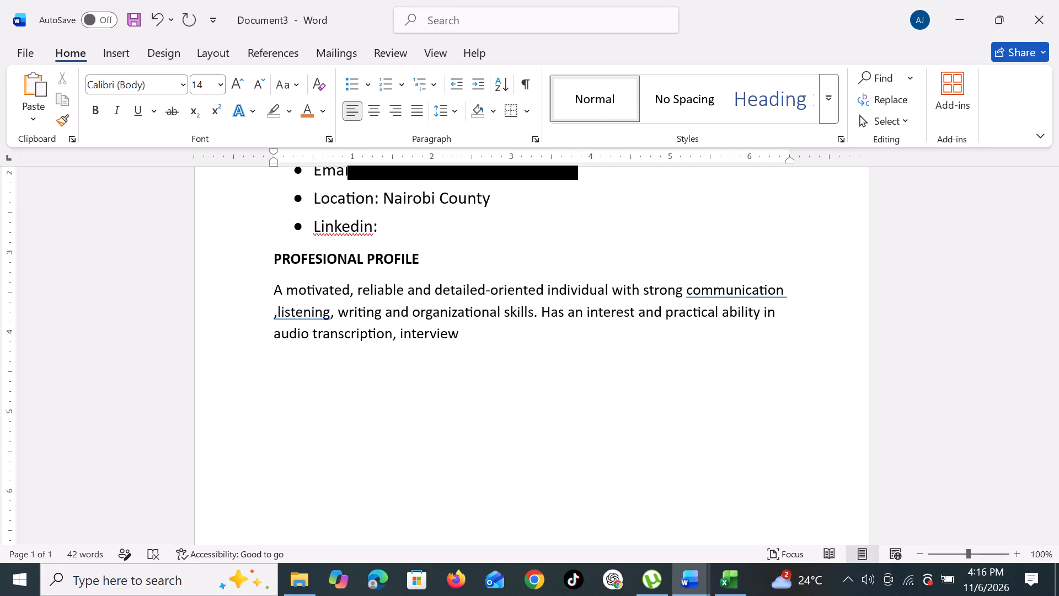
key(space)
text(transcr)
text(iption)
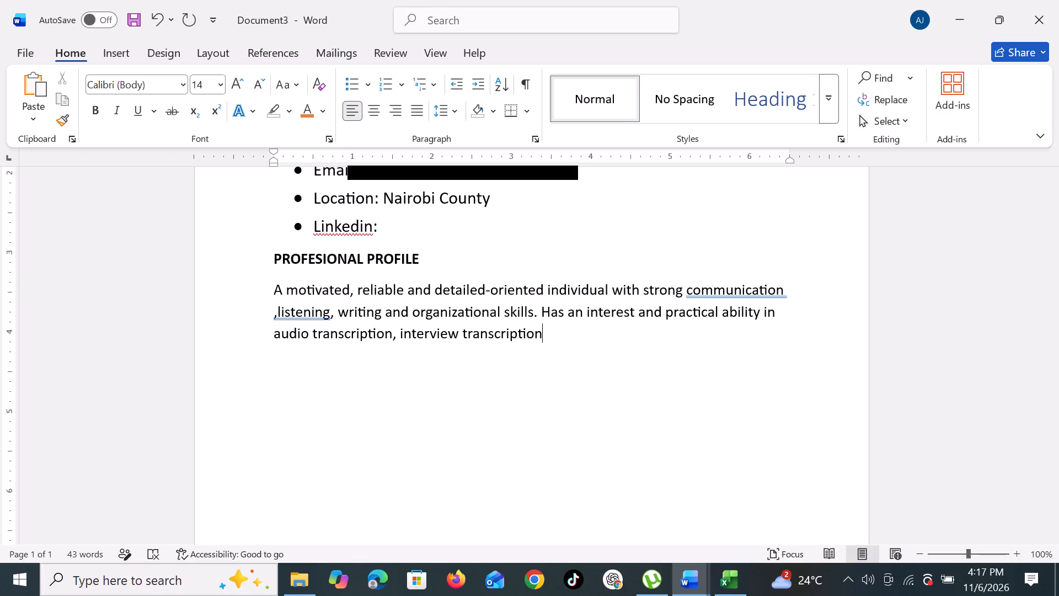
Continue the second profile sentence with "and preparation", leaving a space after it.
key(space)
text(and)
key(space)
text(pre)
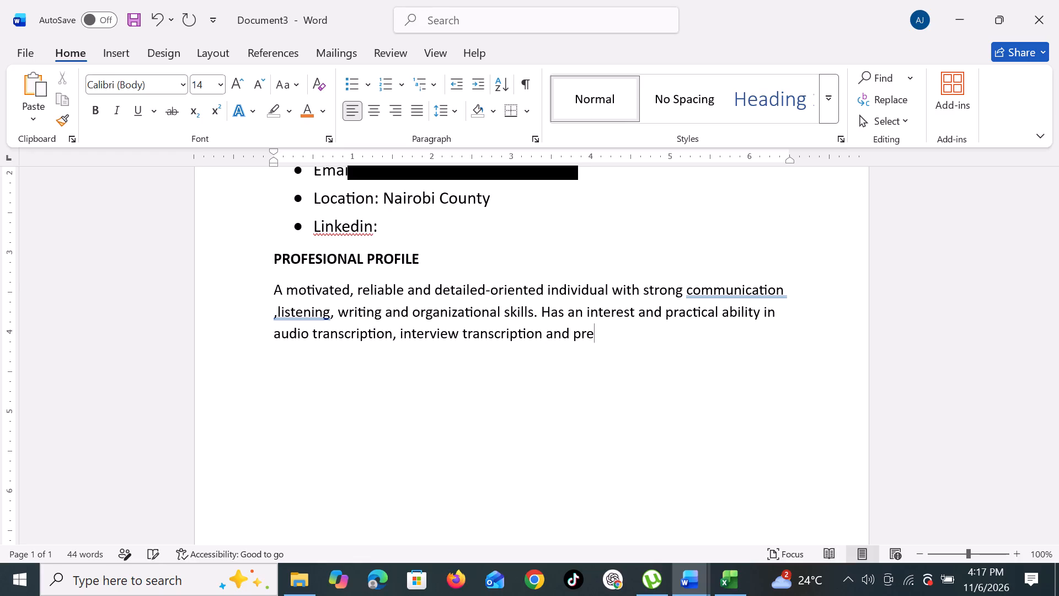
key(p)
text(aration)
key(space)
key(i)
key(BackSpace)
Finish the second profile sentence with "of structural meeting minutes.".
text(of s)
text(tructurak)
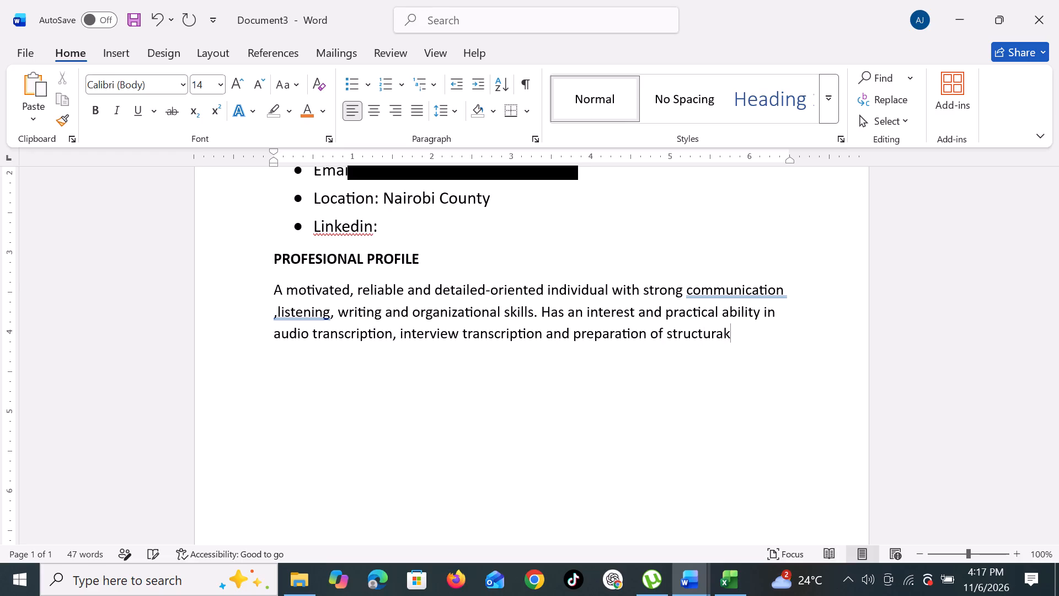
key(BackSpace)
key(l)
key(m)
key(BackSpace)
key(space)
text(meeting)
key(space)
text(minutes)
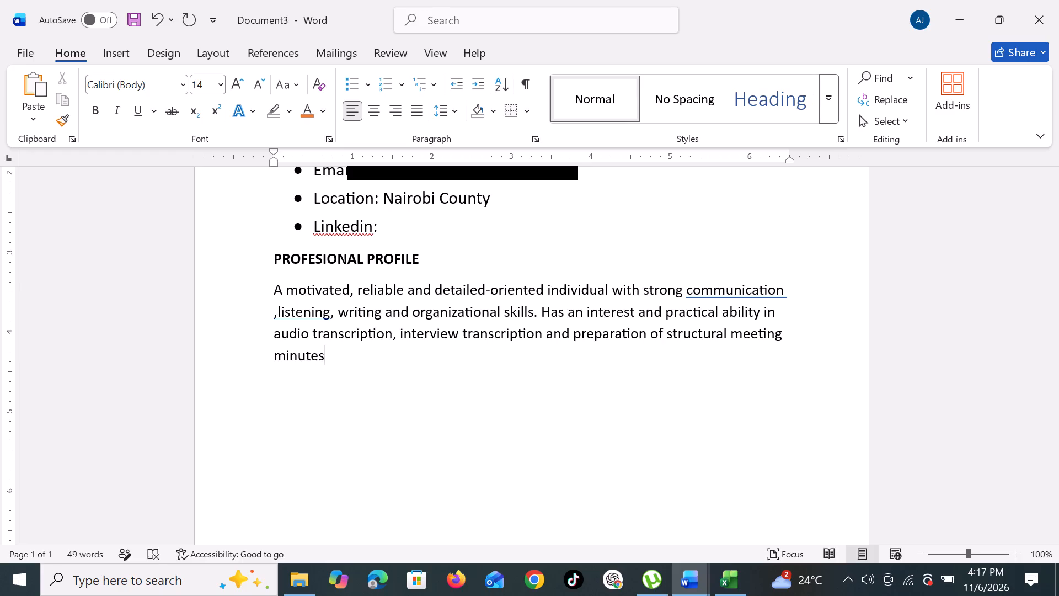
key(period)
Start a third profile sentence with the words "Skilled in identifying multiple speakers".
key(space)
key(s)
text(killed)
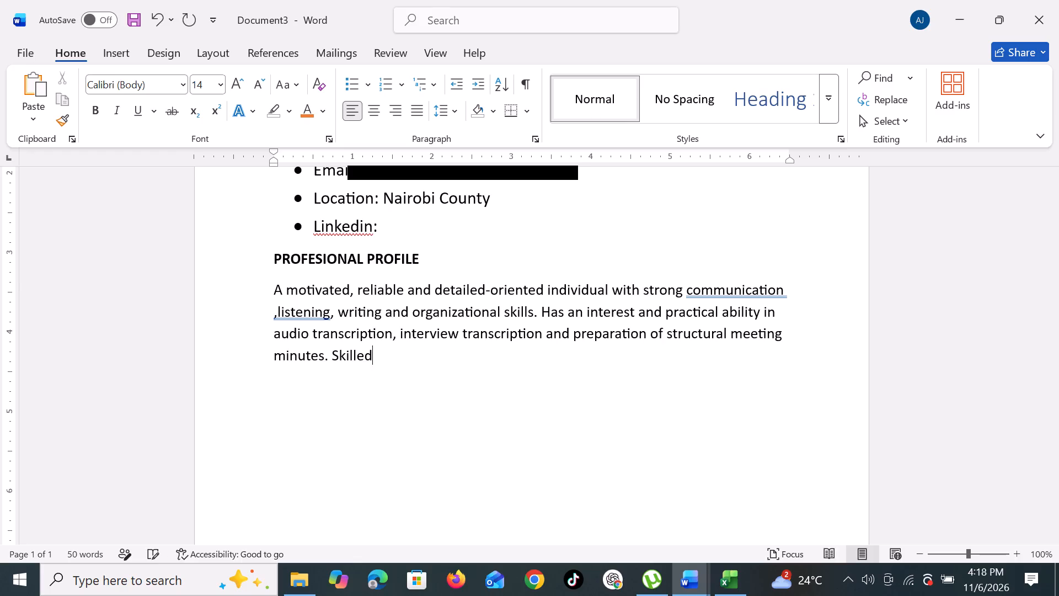
key(space)
text(in identif)
text(yin)
key(g)
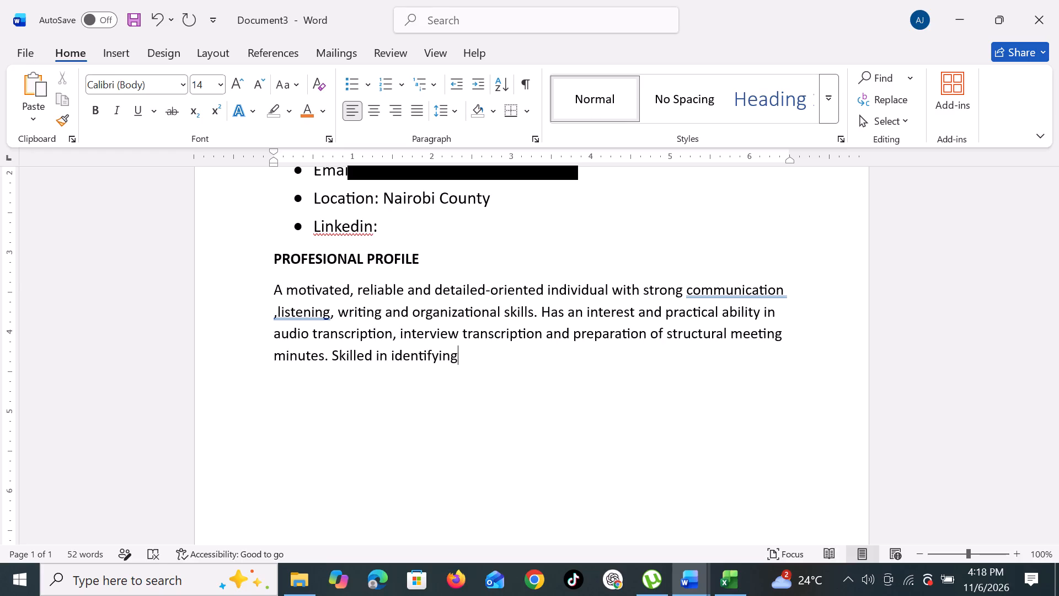
key(space)
text(mu)
text(lti)
text(ple)
key(space)
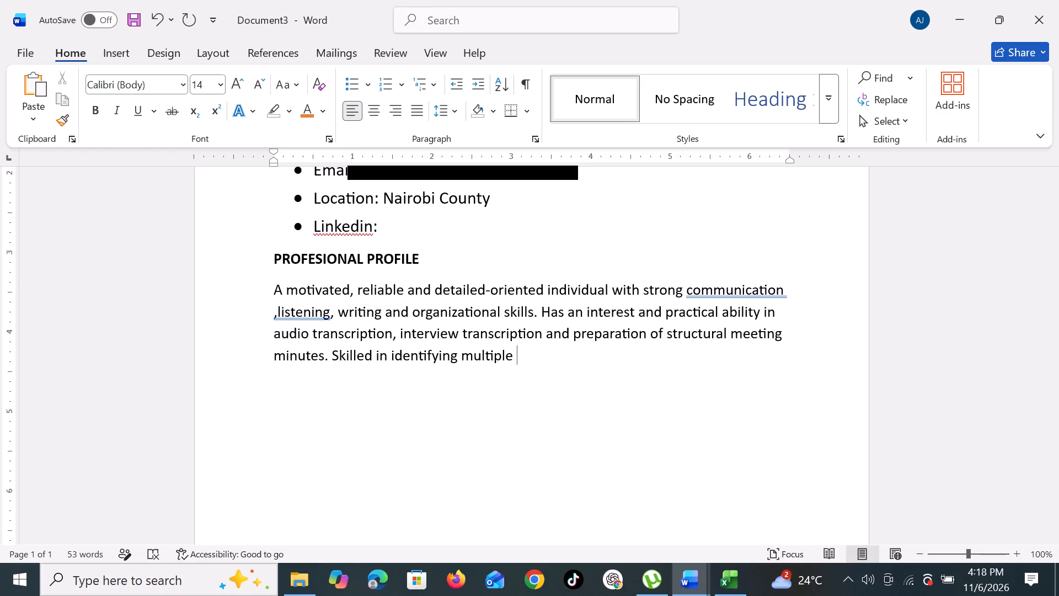
key(s)
text(peaker)
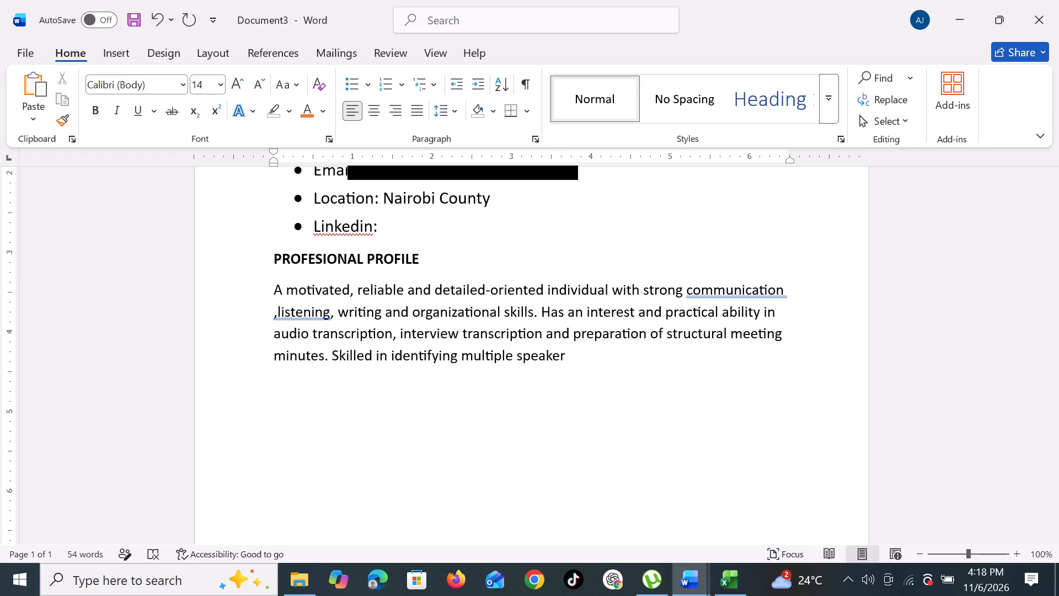
text(s)
key(space)
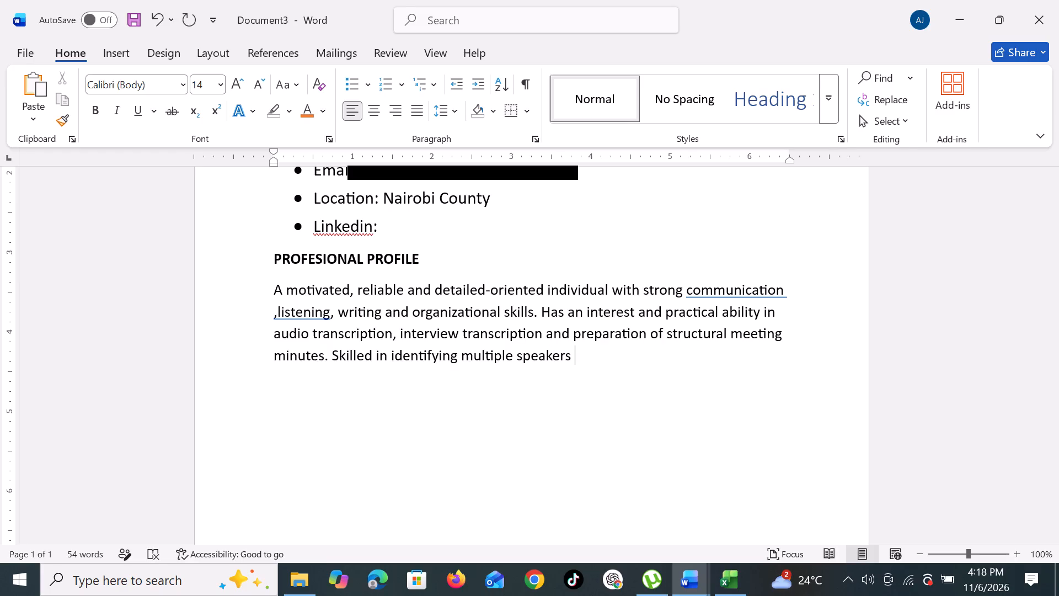
Extend the third profile sentence with ", maintaining accuracy," directly after "multiple speakers", leaving a space after it.
key(BackSpace)
text(, mainta)
text(ining)
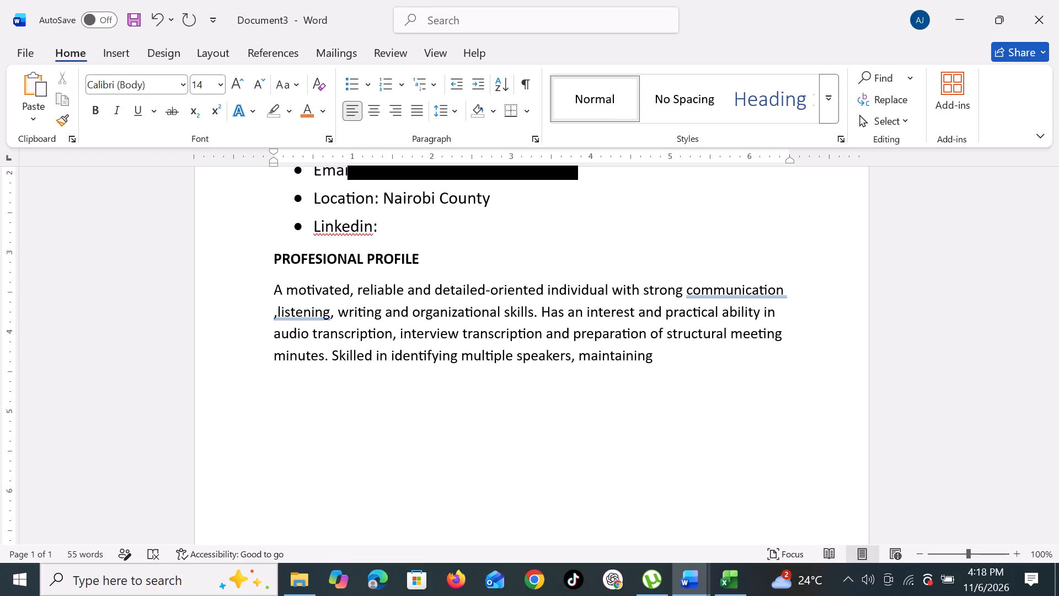
key(space)
text(accuracy)
key(comma)
key(space)
Continue the third profile sentence with "correcting gramma and punctuations".
key(c)
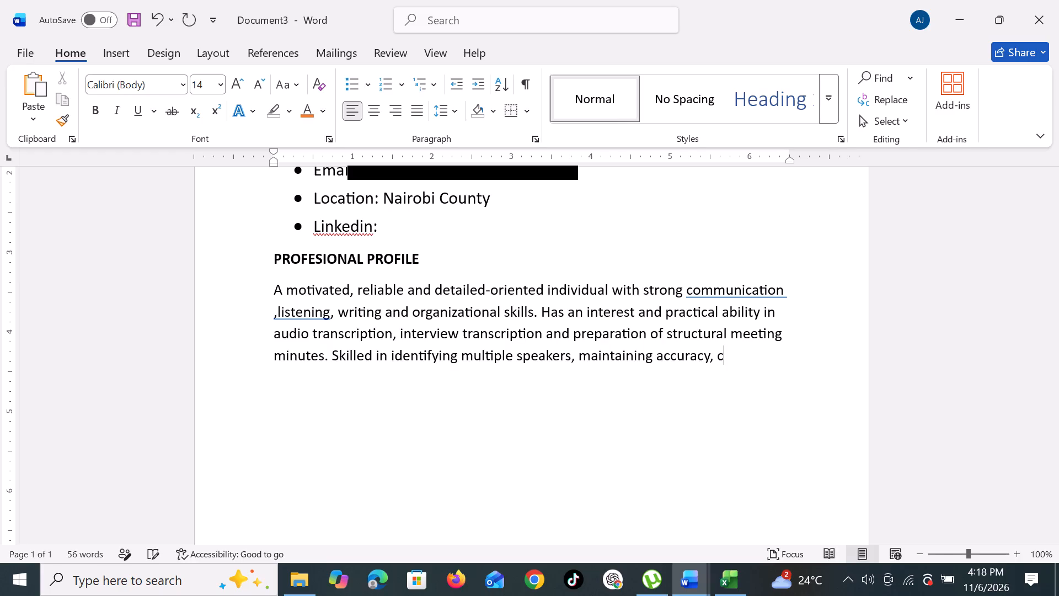
key(o)
text(rrecting grama)
key(BackSpace)
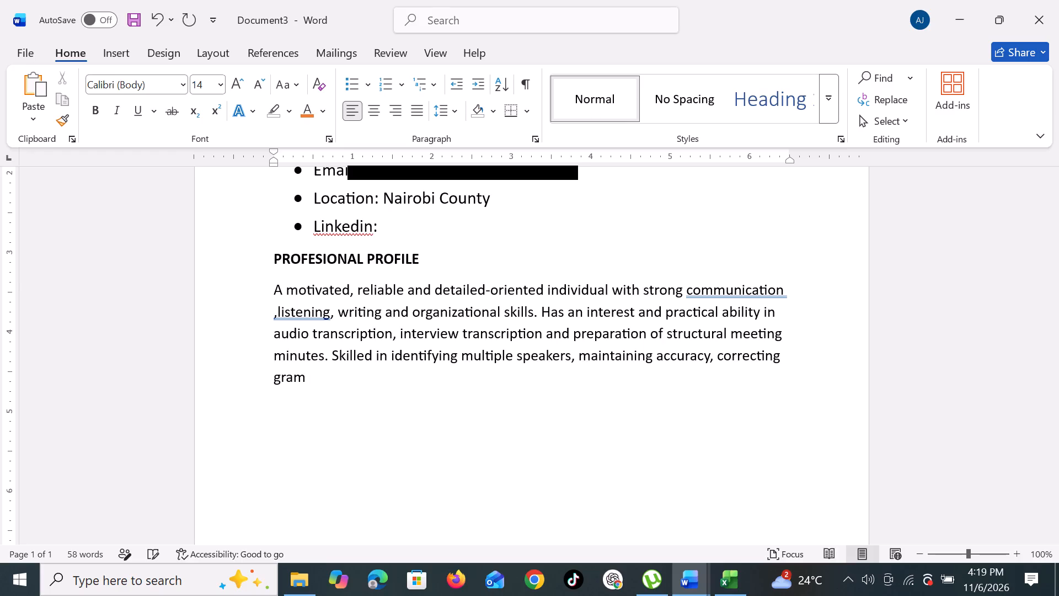
text(ma)
key(space)
text(and)
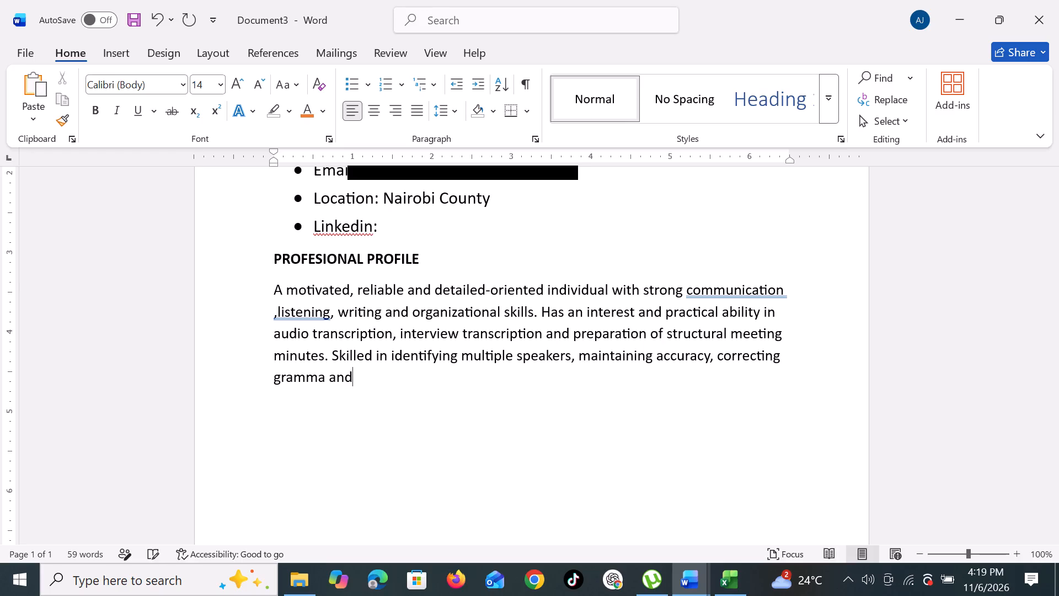
key(space)
text(punctuating)
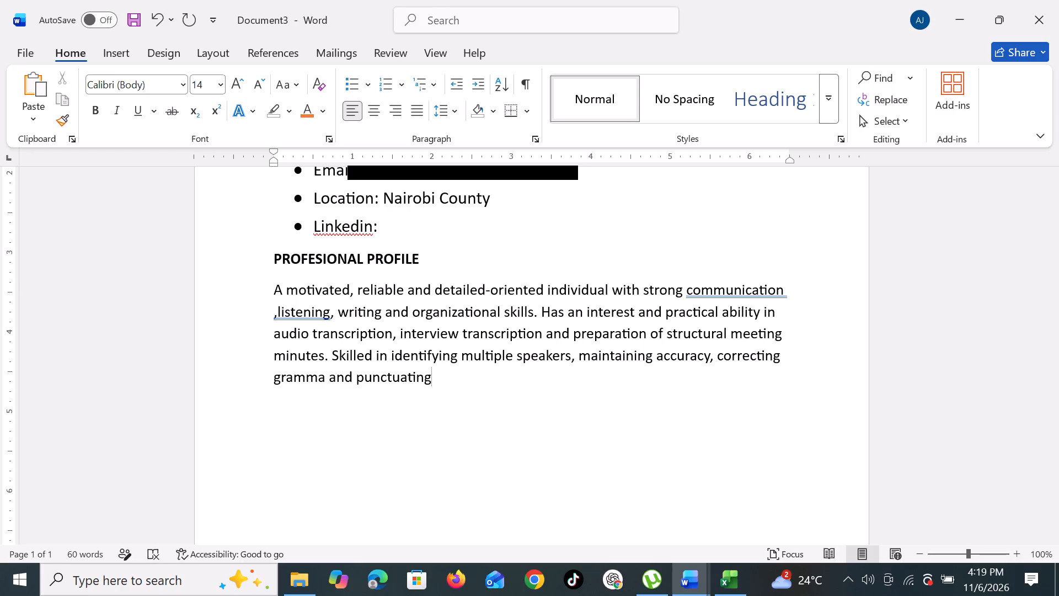
key(BackSpace)
key(BackSpace)
text(ons)
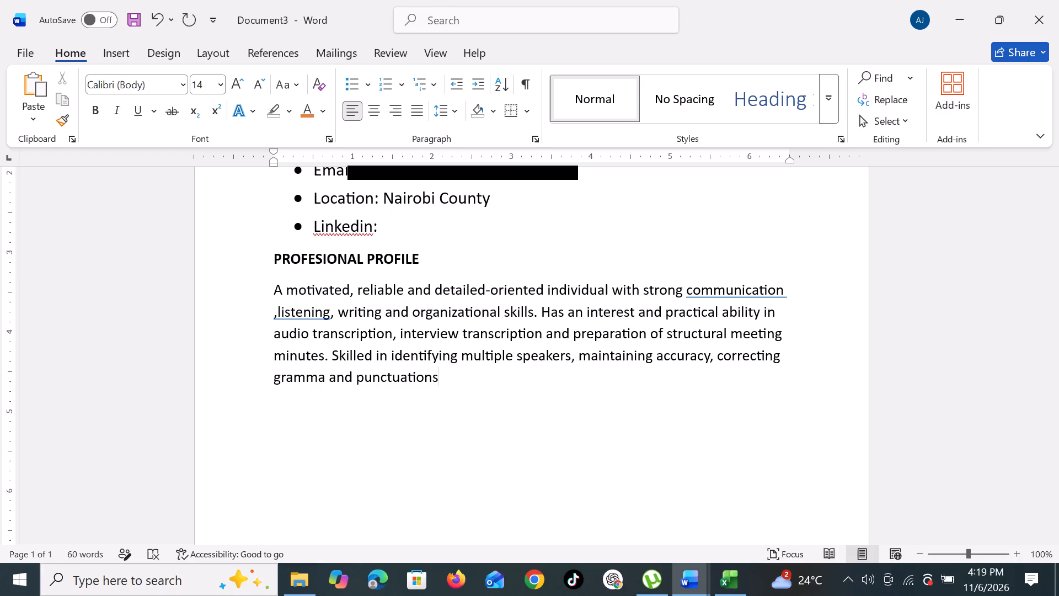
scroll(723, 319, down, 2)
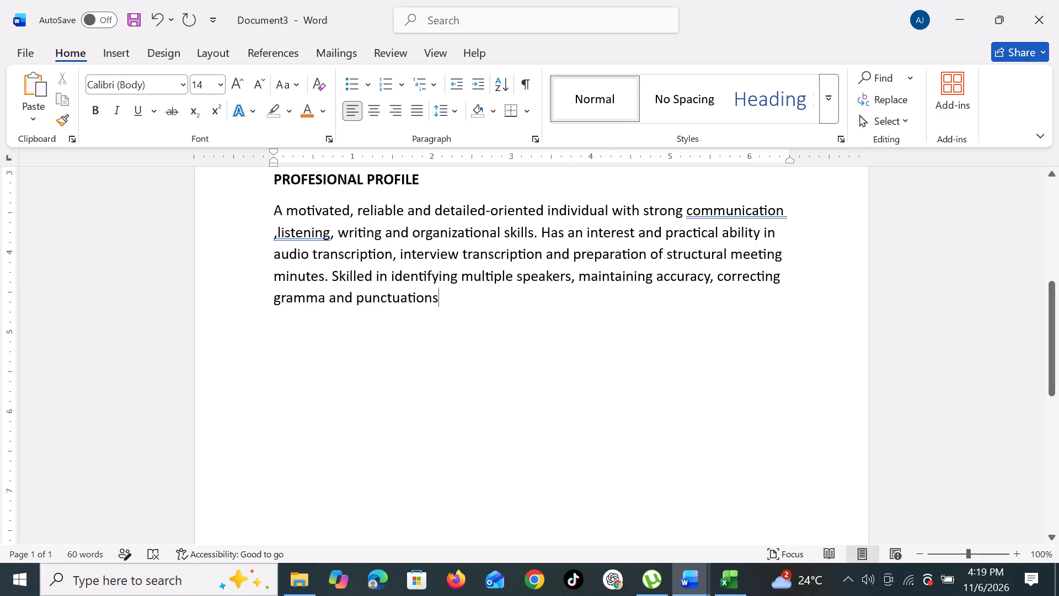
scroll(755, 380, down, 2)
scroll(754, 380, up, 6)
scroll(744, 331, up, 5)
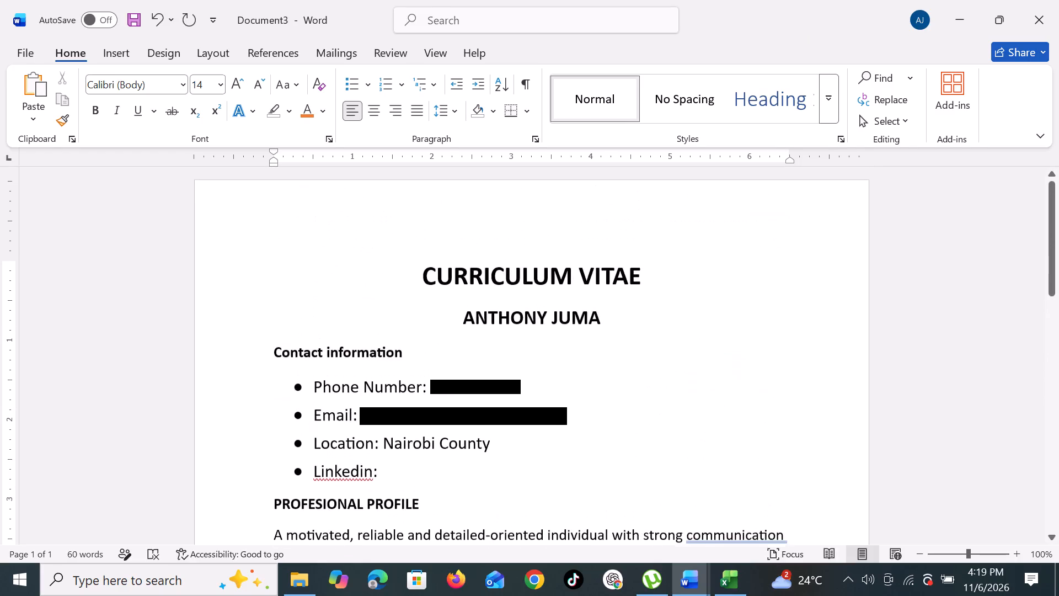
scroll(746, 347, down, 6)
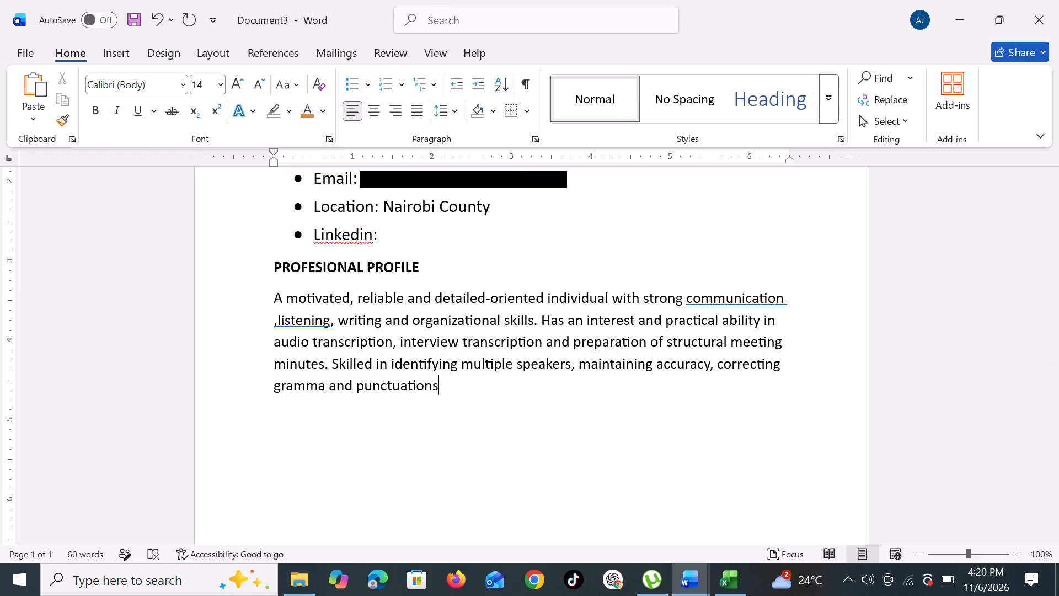
Continue the third profile sentence with ", and preserving the original meaning" after "punctuations".
key(comma)
key(space)
text(and)
key(space)
text(preserving)
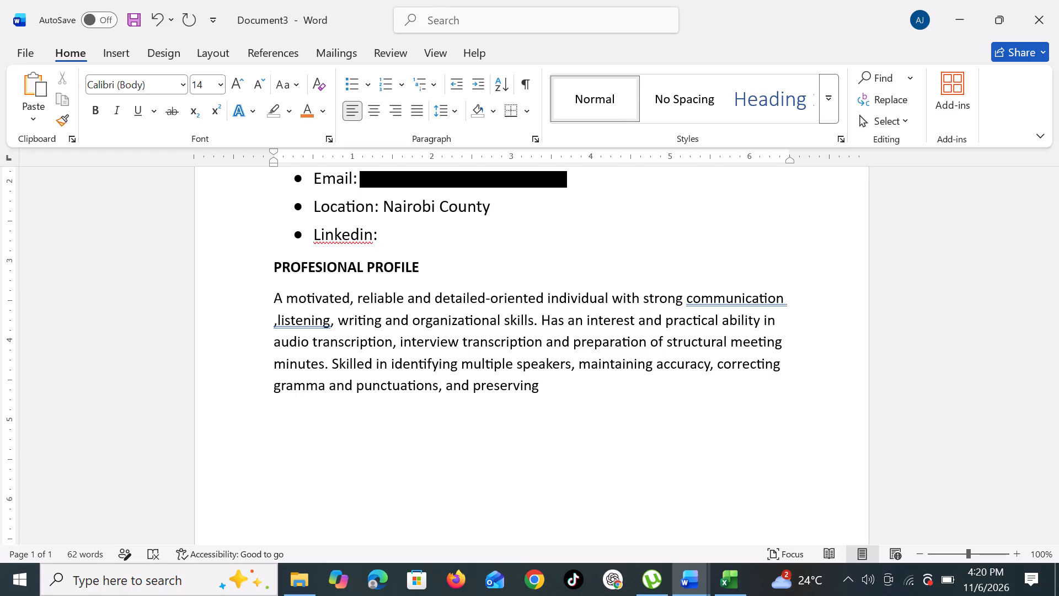
key(space)
text(the o)
text(riginal)
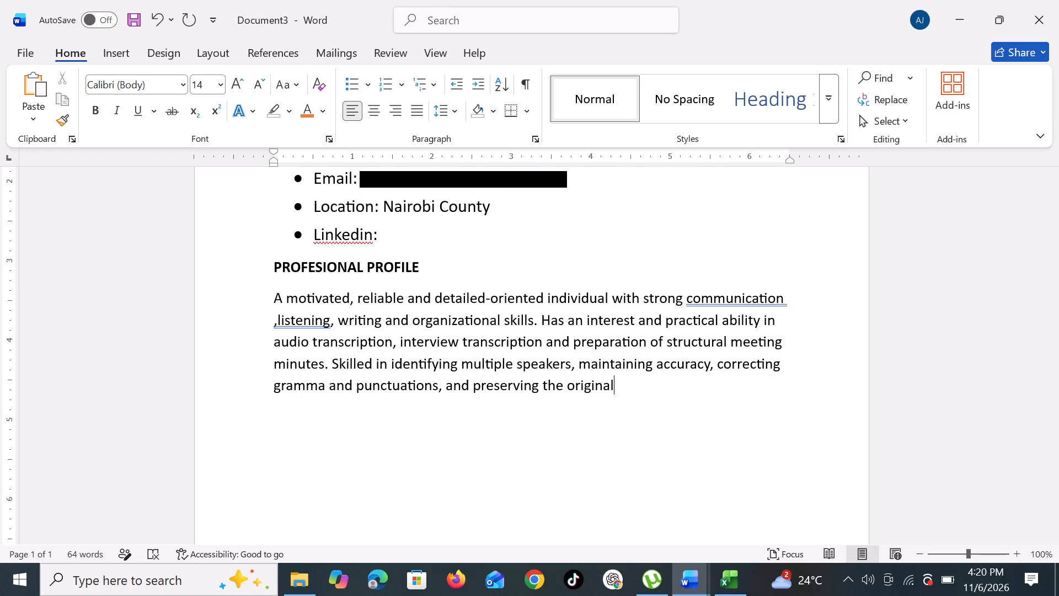
key(space)
text(me)
text(aning)
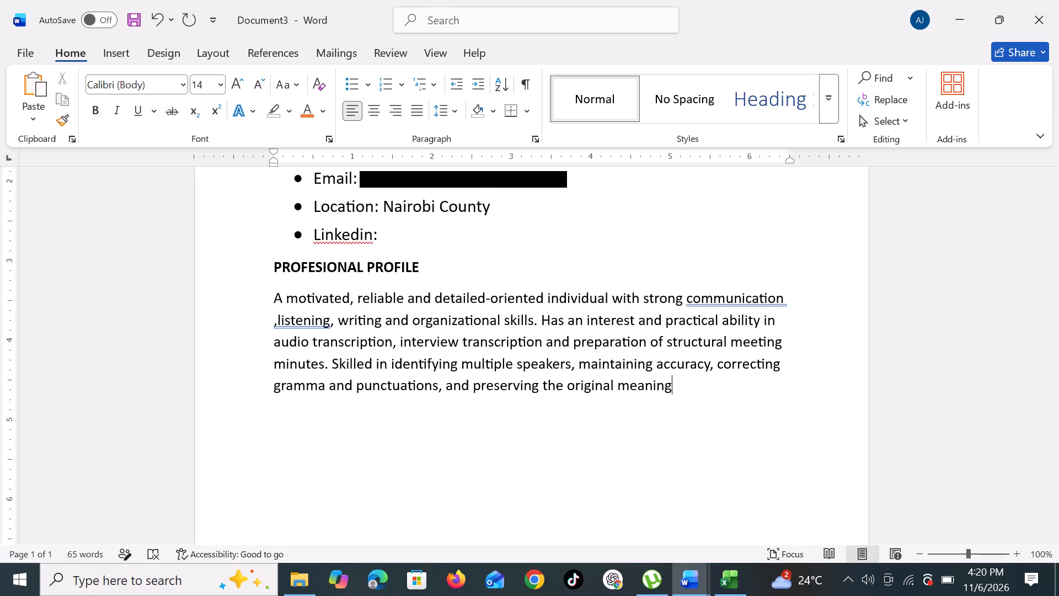
Finish the third profile sentence with "of recorded conversations.".
key(space)
text(of recording)
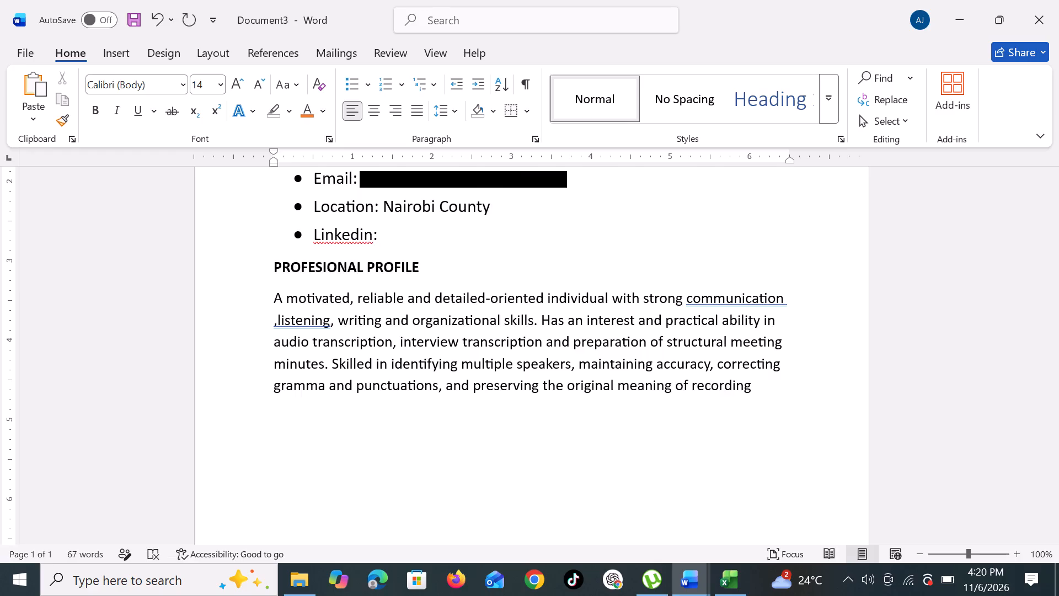
key(BackSpace)
key(BackSpace)
key(BackSpace)
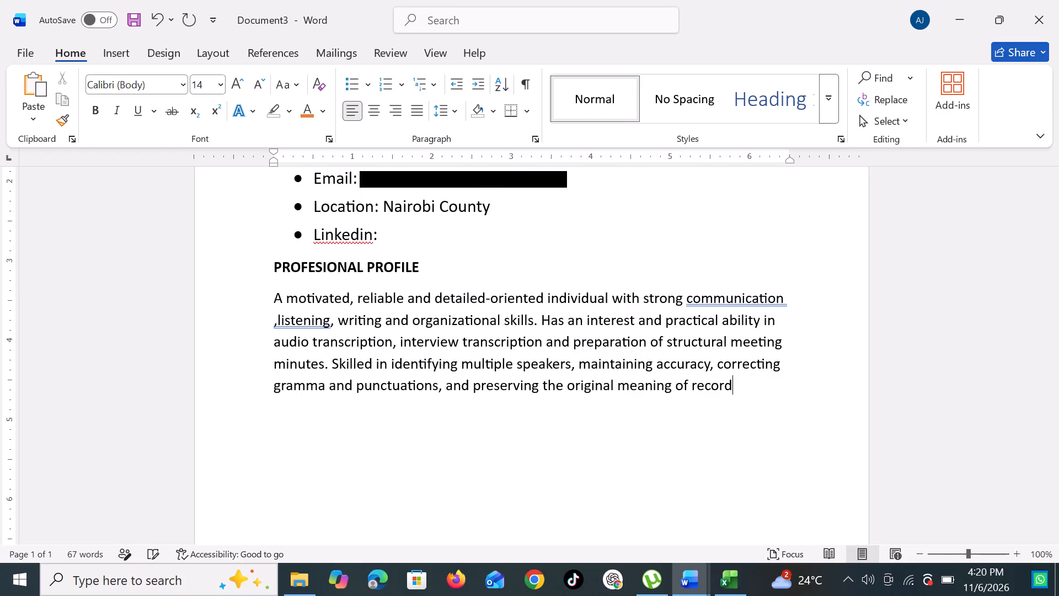
text(ed)
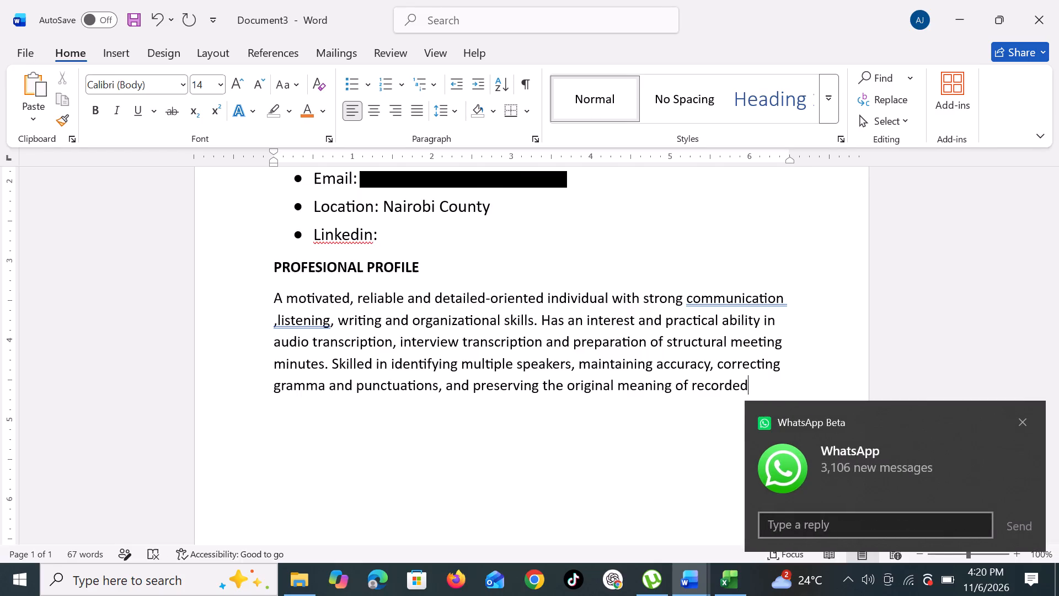
key(c)
key(BackSpace)
key(space)
text(conver)
text(sation)
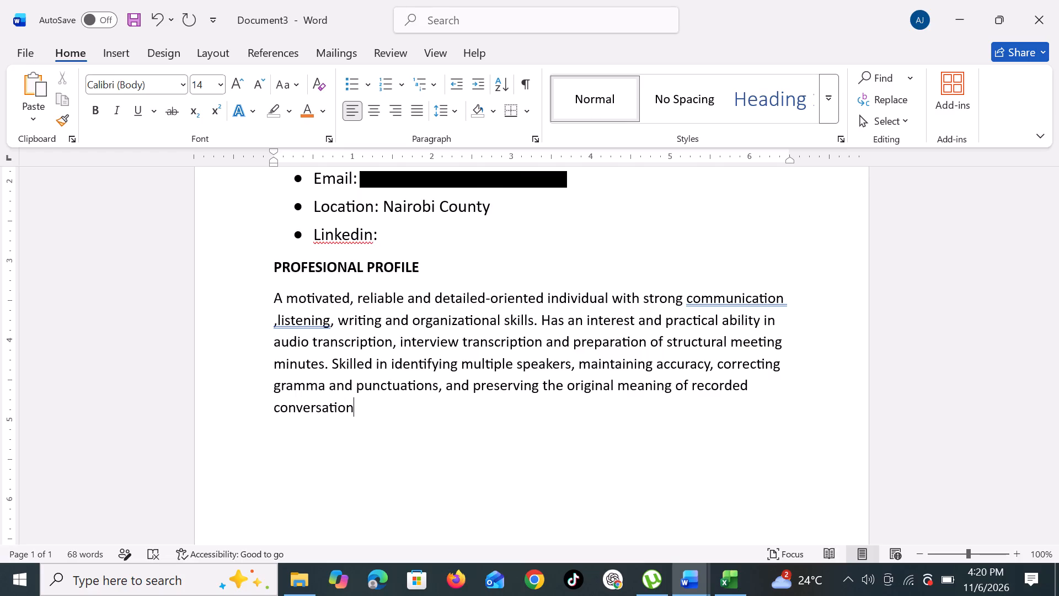
key(s)
text(.)
Start a fourth professional profile sentence after "recorded conversations." with "Able to manage time effectively".
key(space)
key(a)
text(ble)
key(space)
text(to)
key(space)
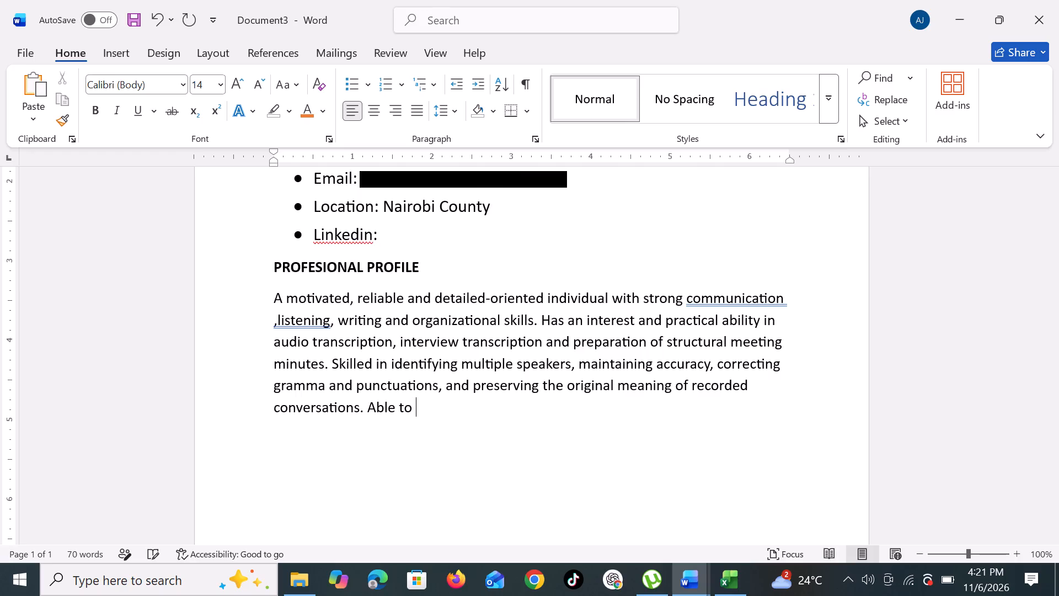
text(mana)
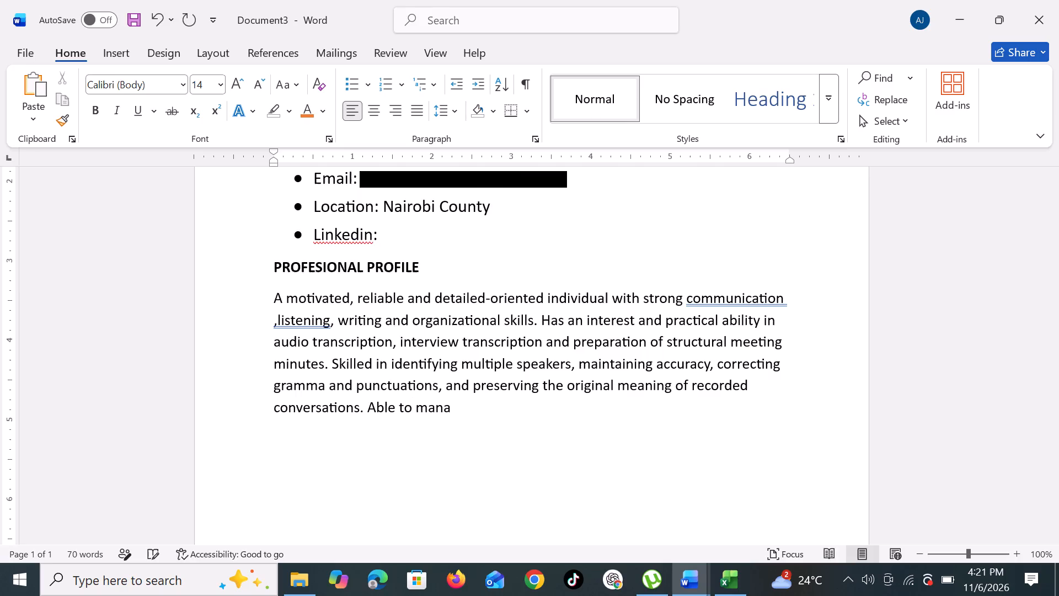
text(ge)
key(space)
key(t)
text(ime)
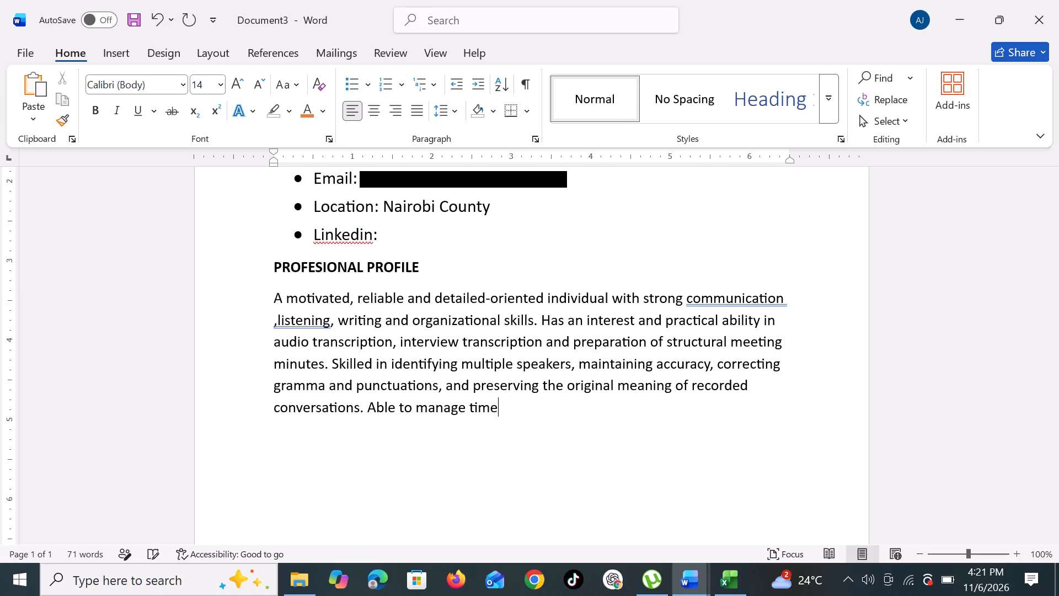
key(space)
text(effec)
text(ti)
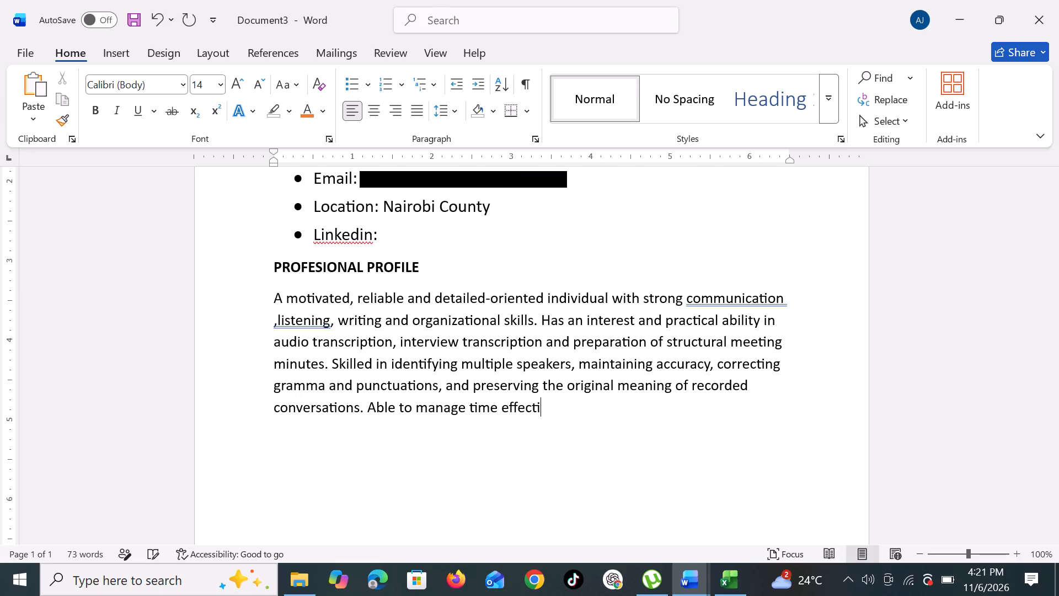
text(ve)
text(ly)
Finish the fourth profile sentence with "and deliver well organized work.", leaving a space after "effectively".
text(and)
key(space)
key(BackSpace)
key(BackSpace)
key(BackSpace)
key(BackSpace)
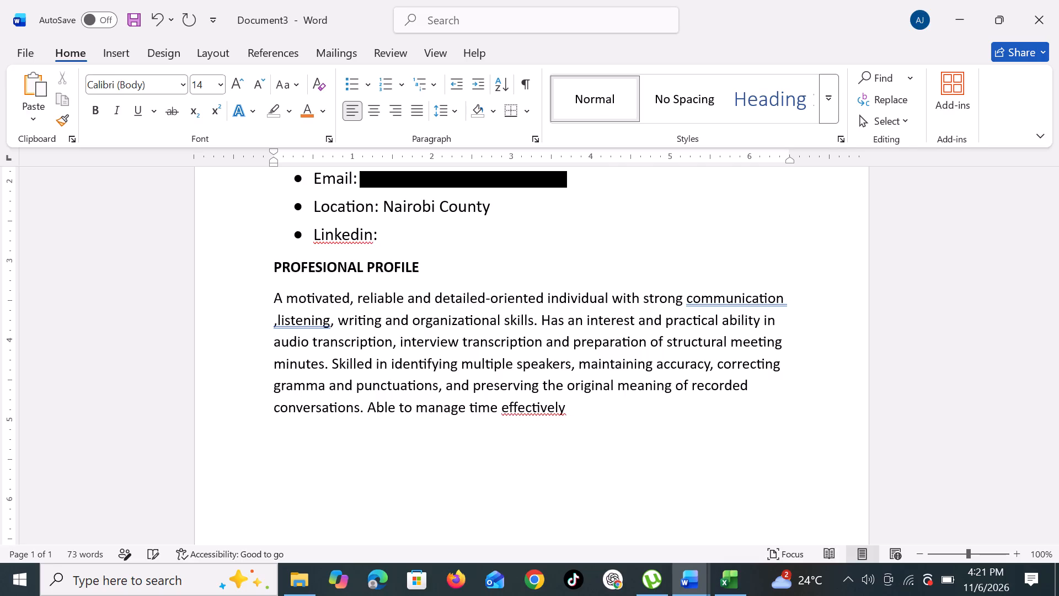
key(space)
text(a)
text(nd de)
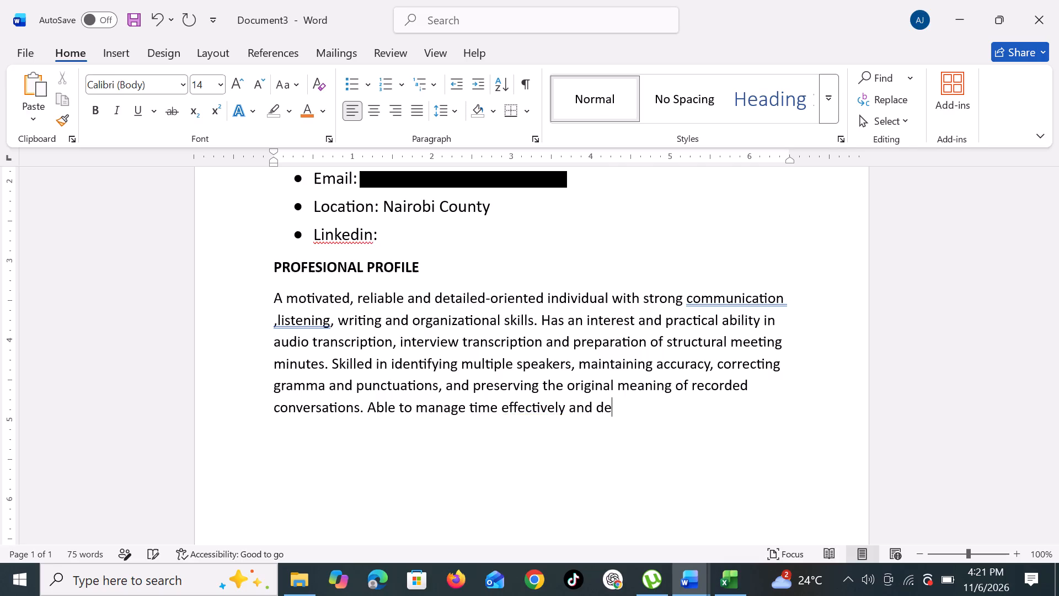
text(liver)
key(space)
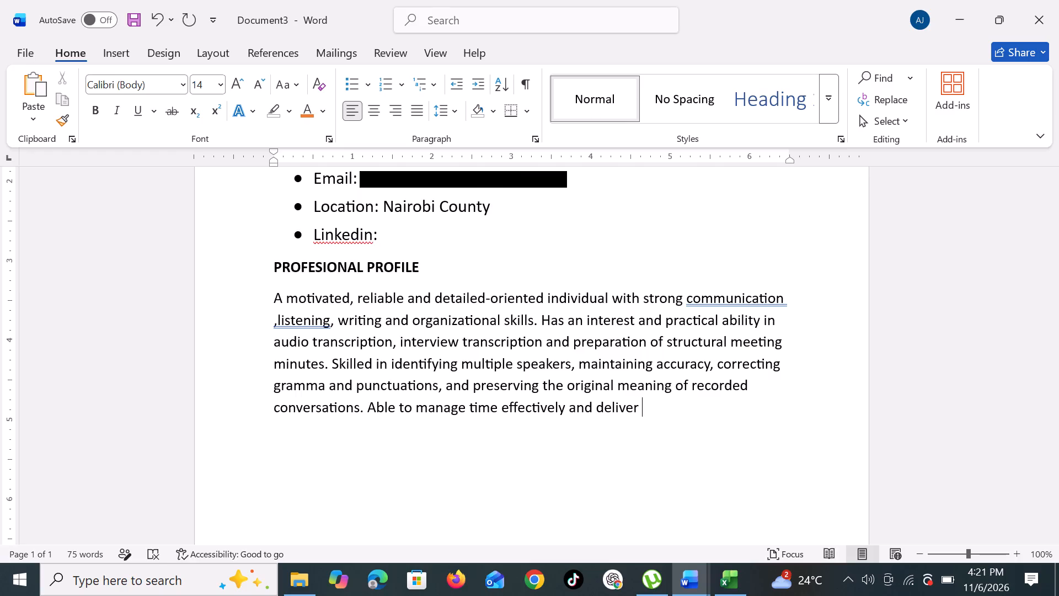
text(we)
text(ll or)
text(ganised worl)
key(BackSpace)
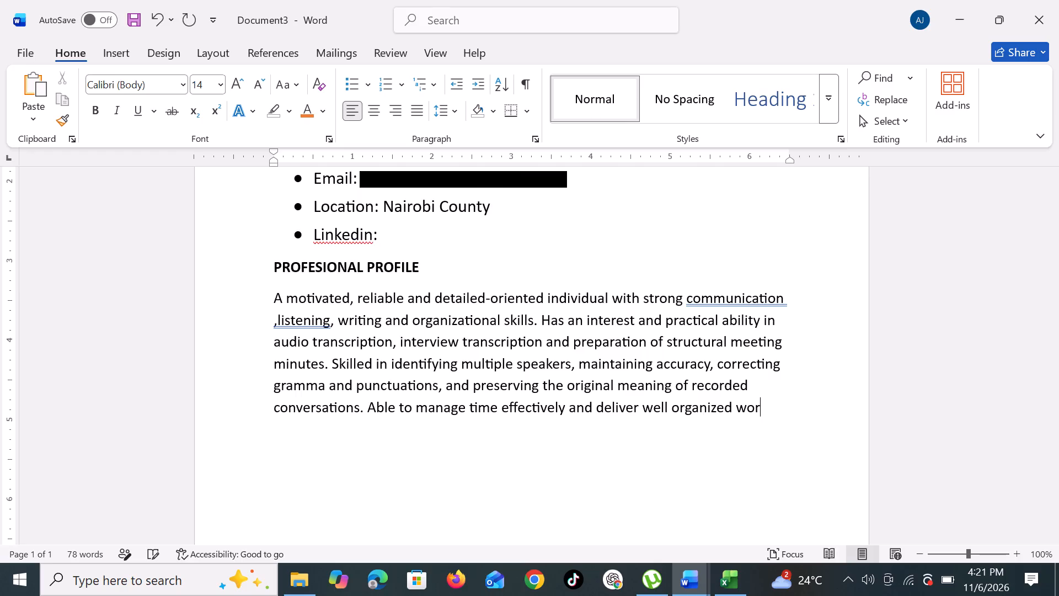
key(k)
key(period)
Add the heading "KEY SKILLS" in bold, size 16, on a new line below the profile paragraph.
key(Return)
click(94, 110)
click(224, 83)
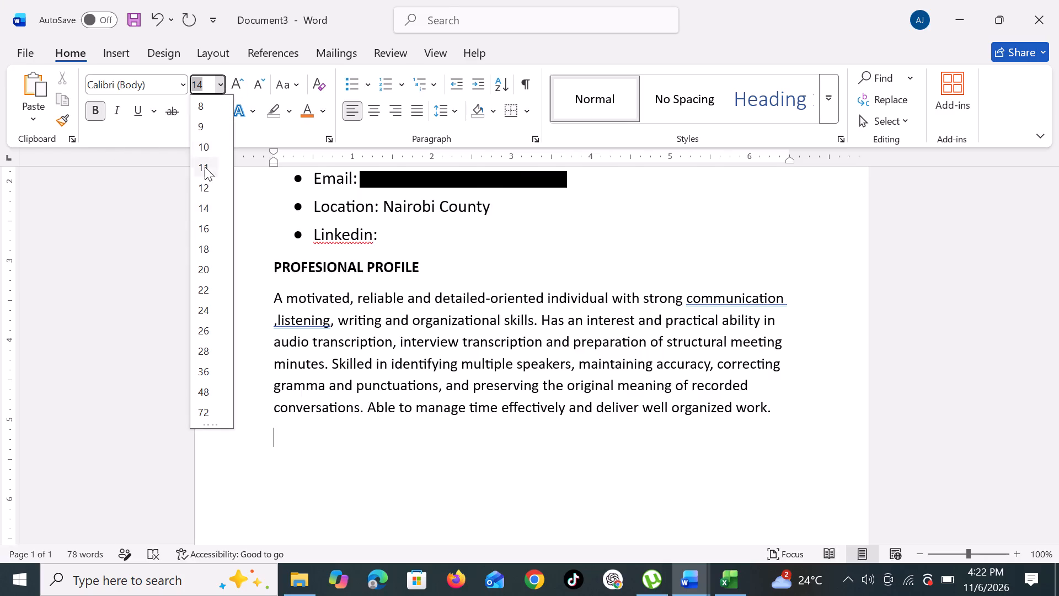
click(207, 227)
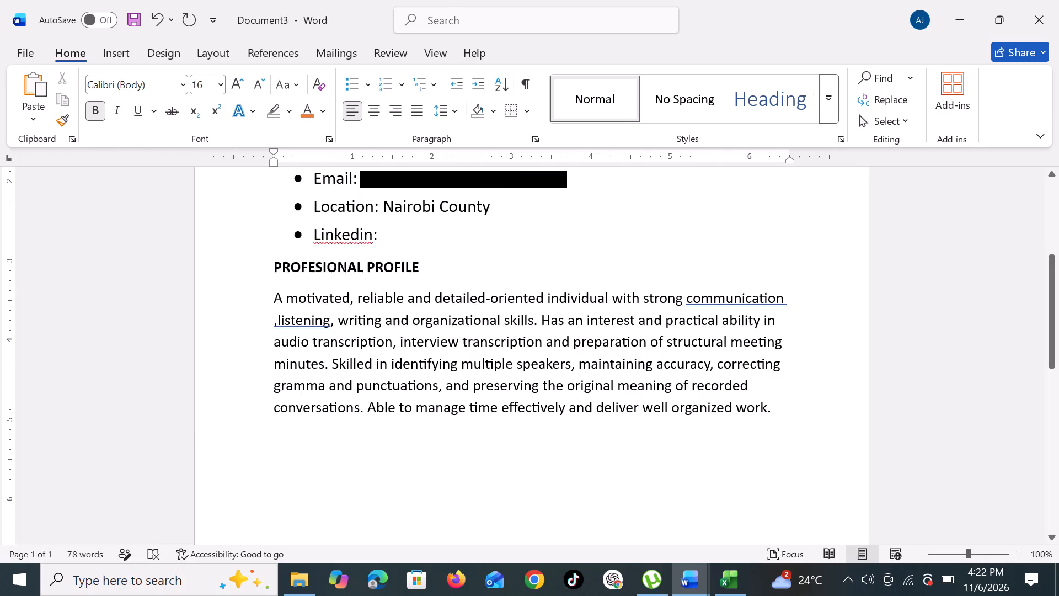
key(k)
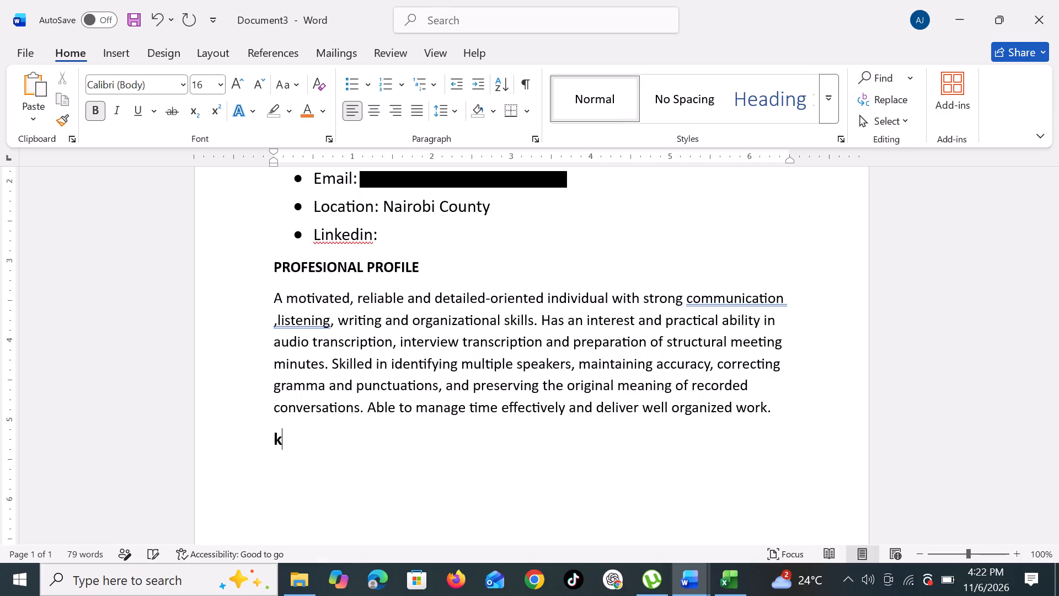
key(BackSpace)
key(k)
key(e)
key(y)
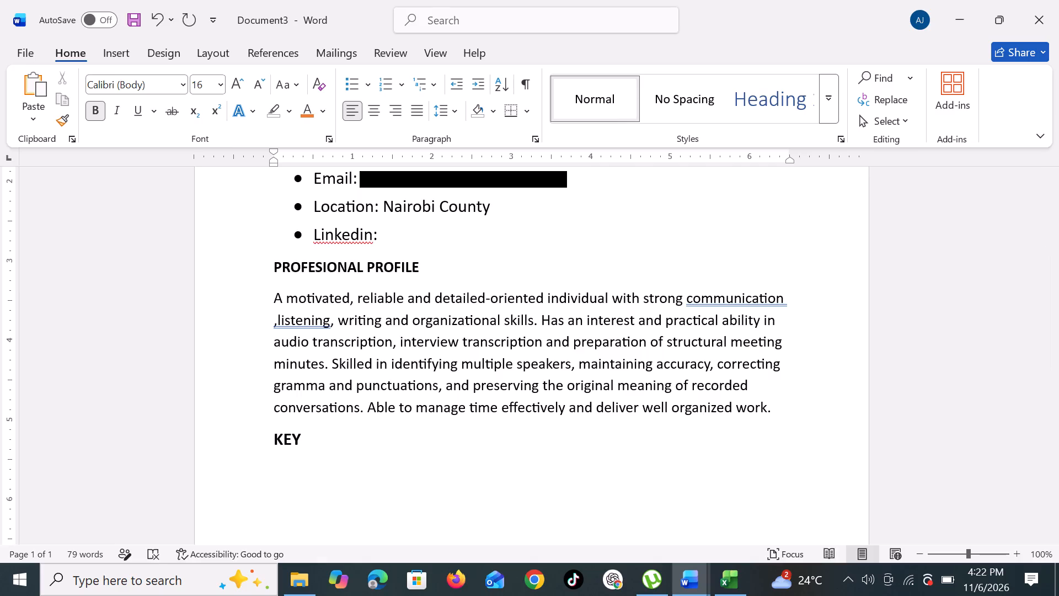
key(space)
key(s)
text(KILLS)
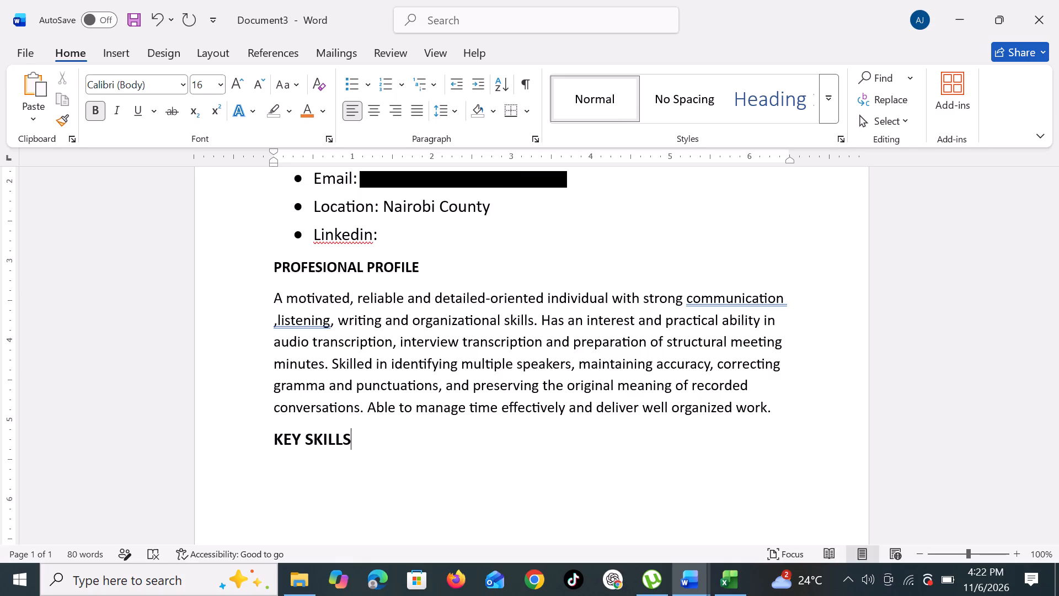
Start a bulleted list with solid round bullets below the KEY SKILLS heading, in non-bold size 14 text.
key(Return)
click(89, 112)
click(219, 91)
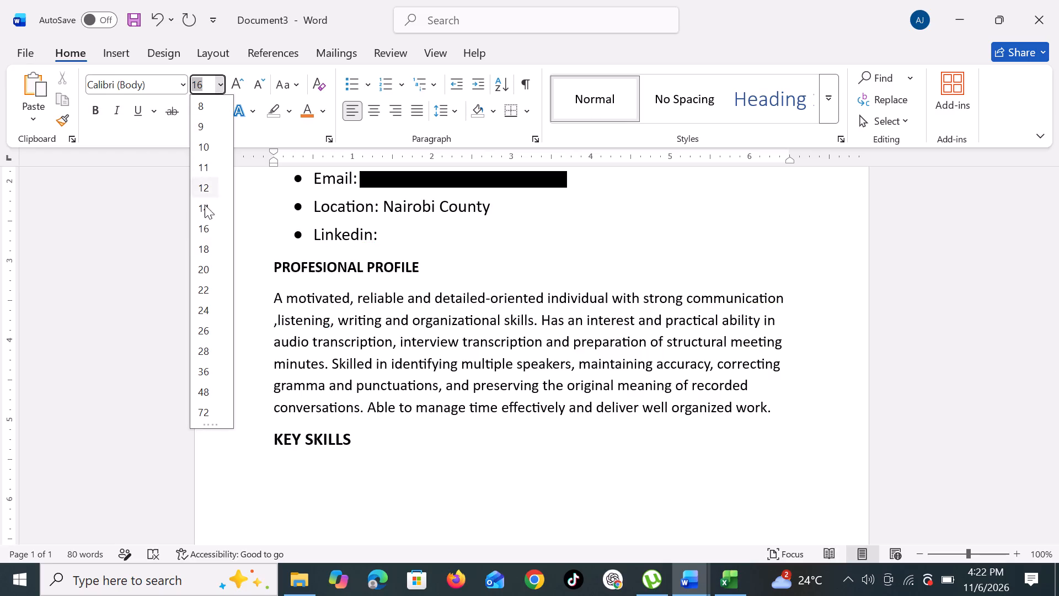
click(205, 209)
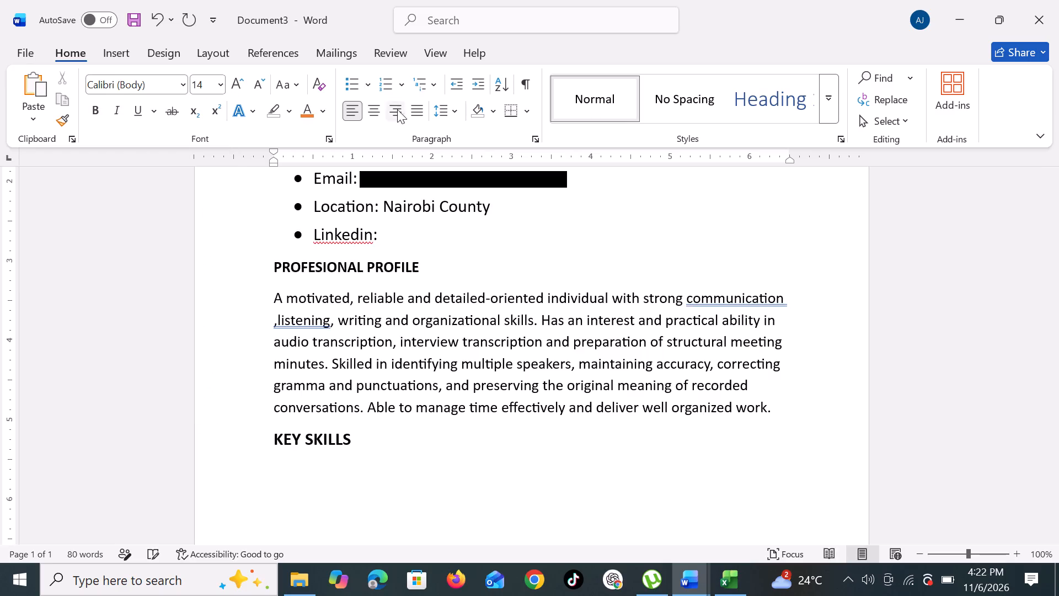
click(363, 86)
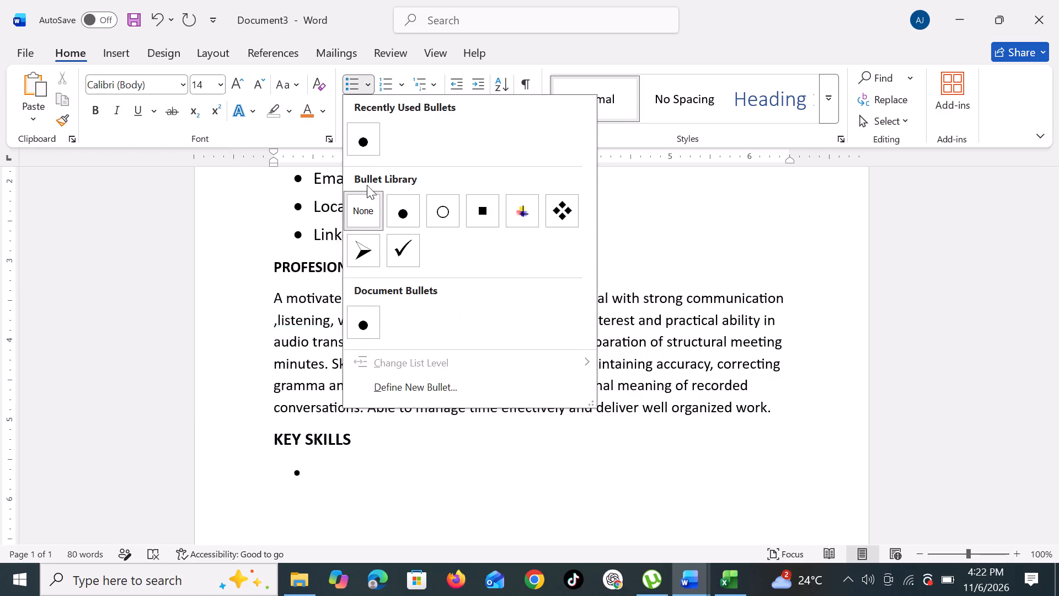
click(376, 146)
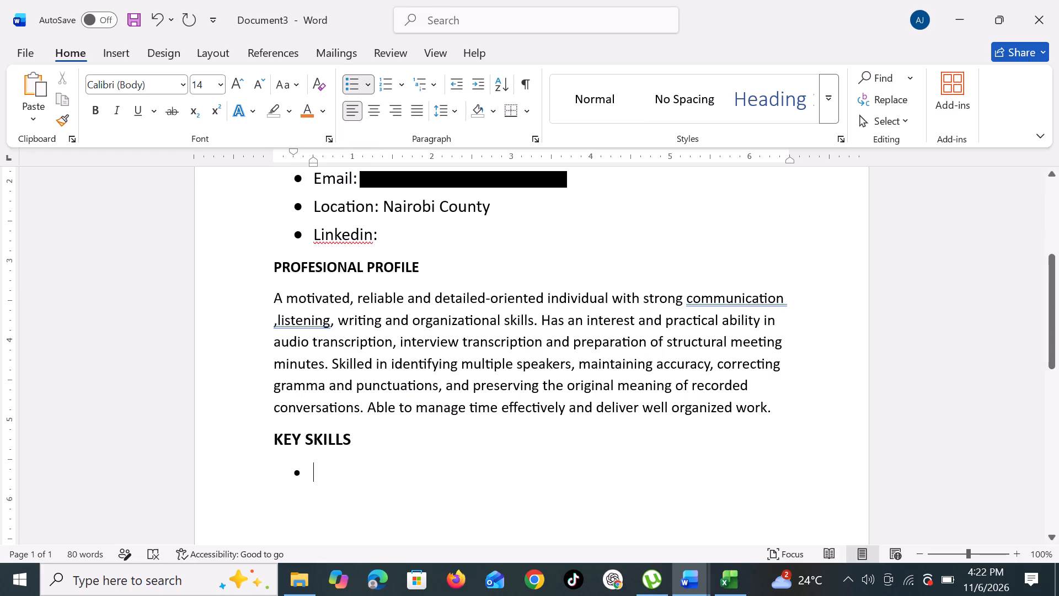
Enter "Audio and interview transcription" as the first bullet under KEY SKILLS.
key(a)
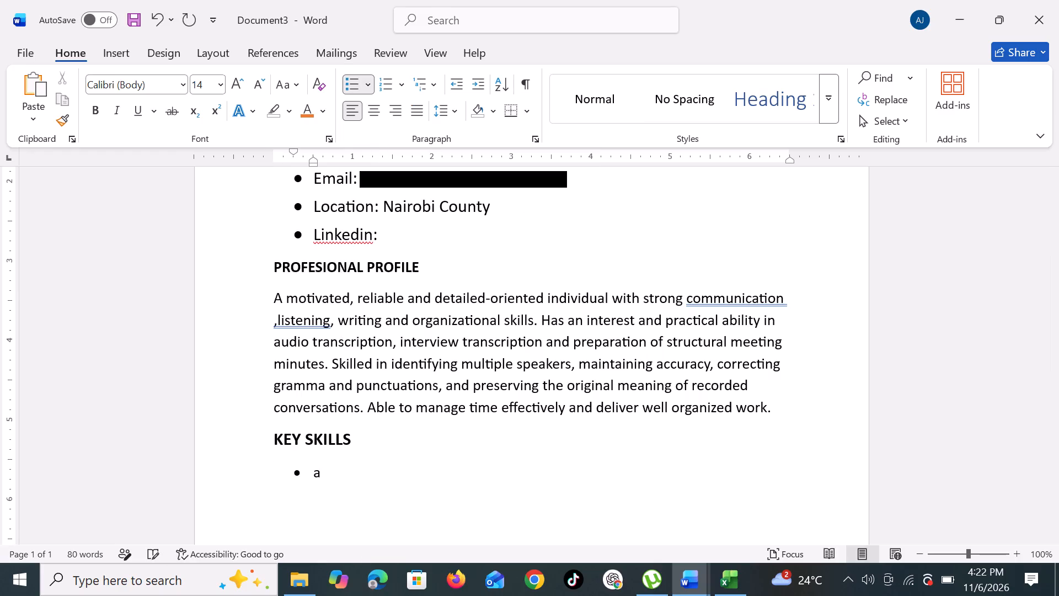
key(BackSpace)
key(a)
text(udio)
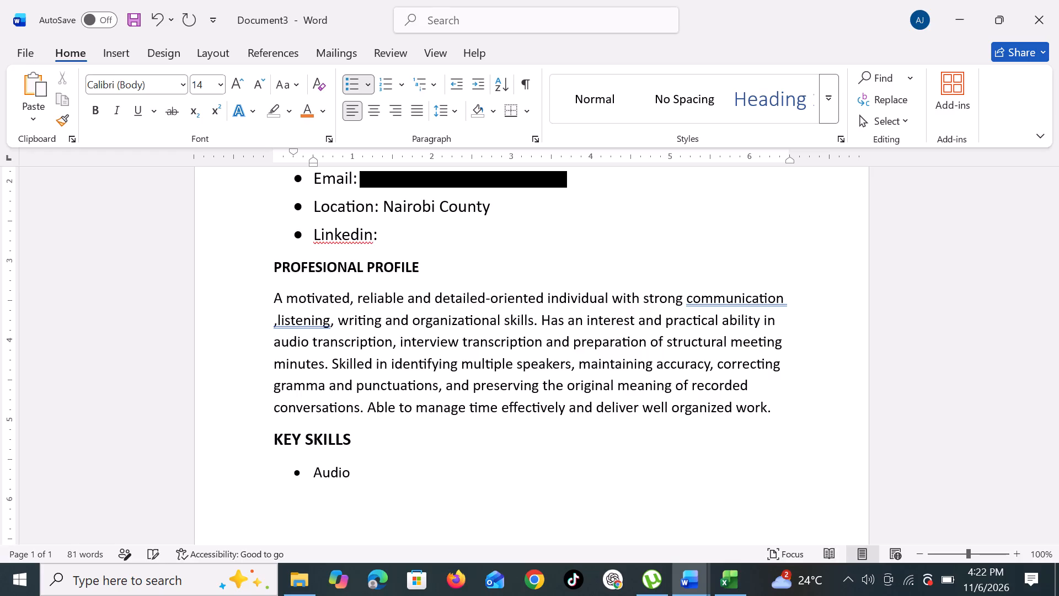
key(space)
text(and)
key(space)
text(inter)
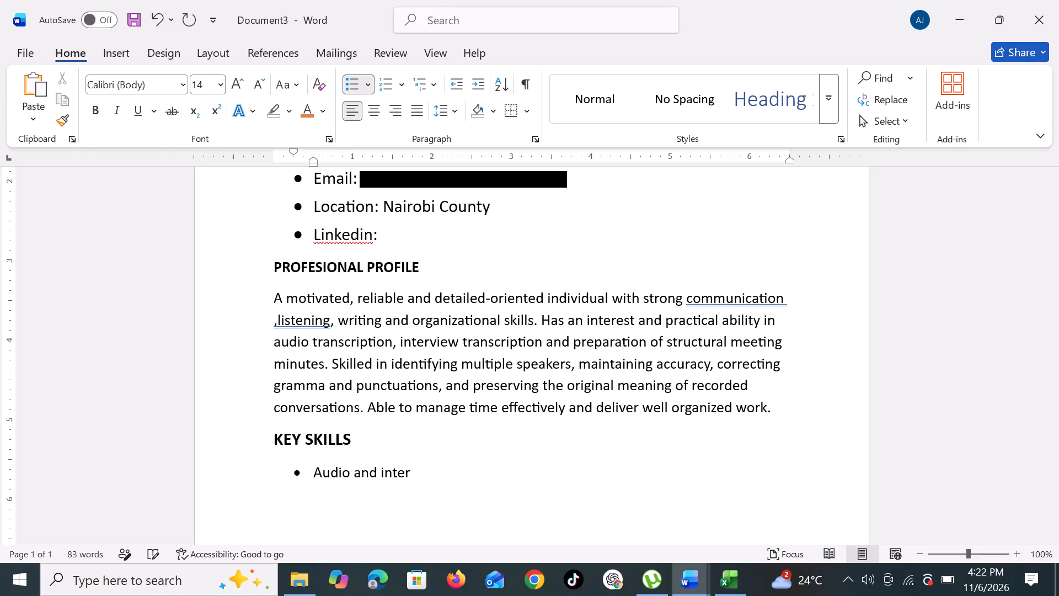
text(view)
key(space)
text(tra)
text(ns)
text(cription)
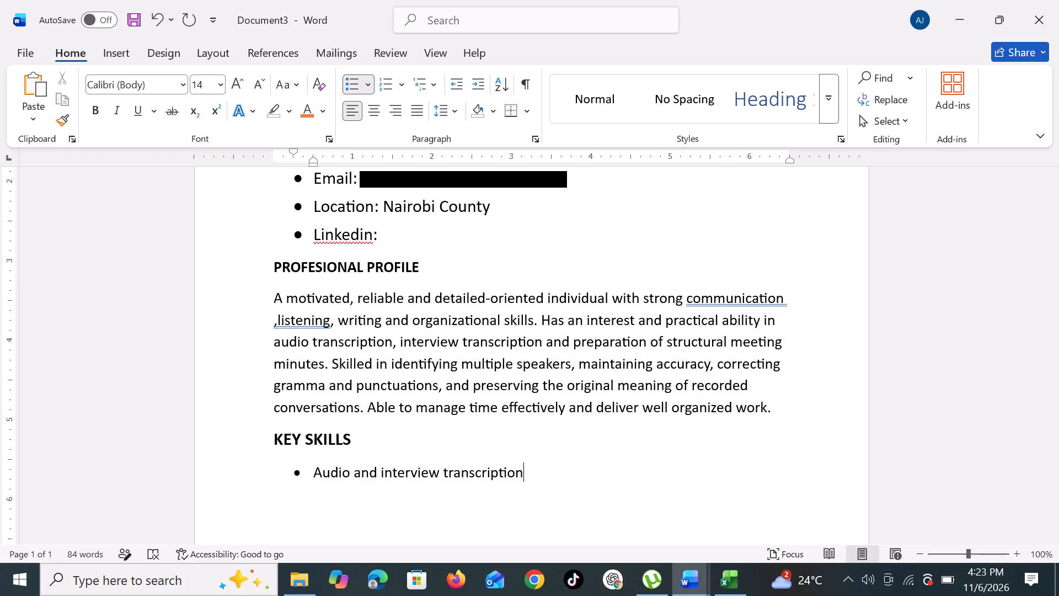
Add a second key skills bullet reading "Meeting minutes preparation".
key(Return)
text(mea)
key(BackSpace)
key(e)
text(ting)
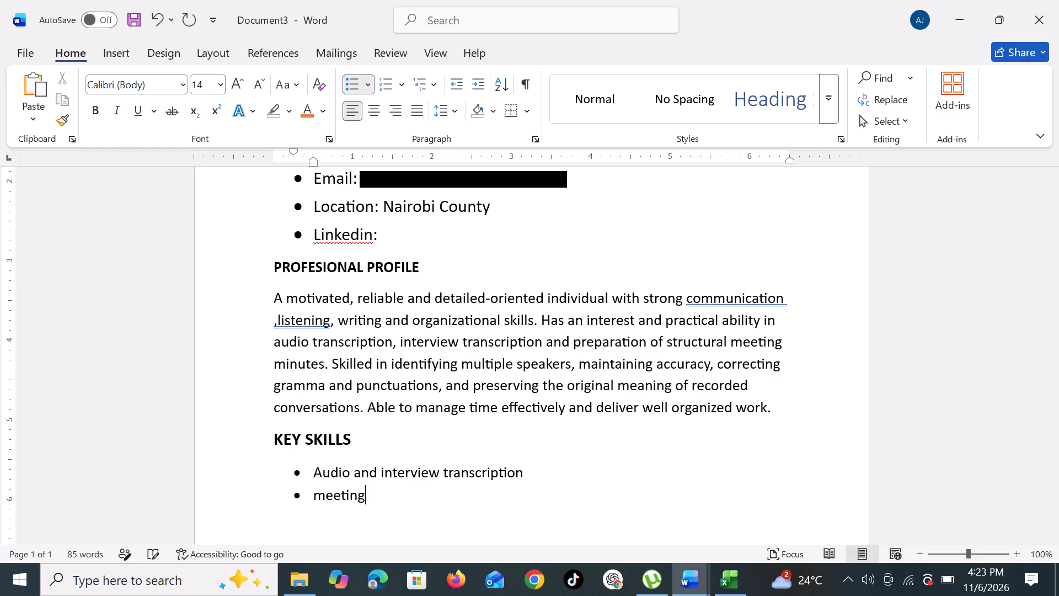
key(space)
text(minutes)
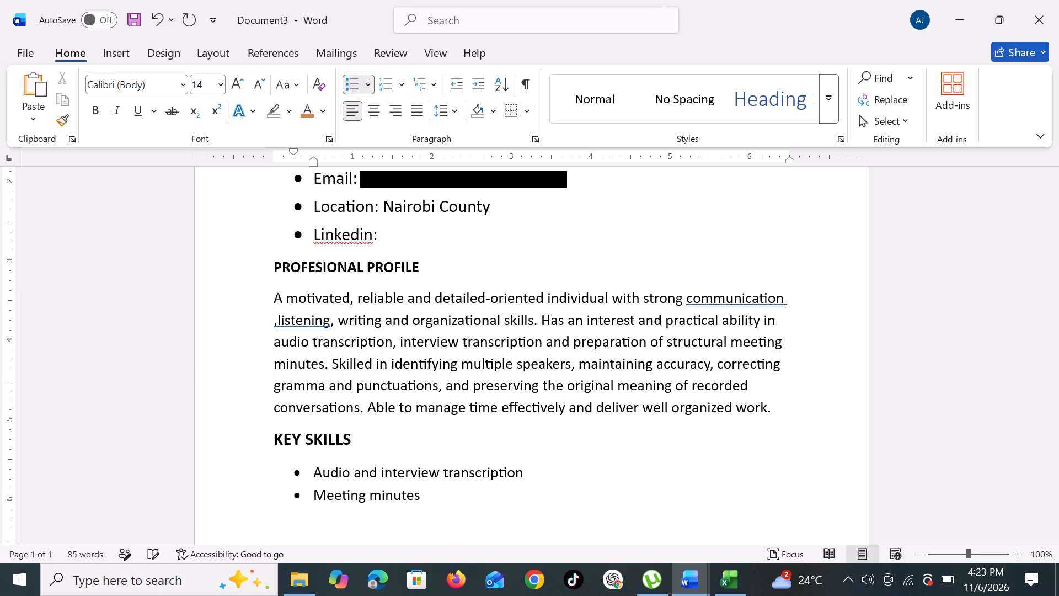
key(space)
text(preparatu)
key(BackSpace)
key(i)
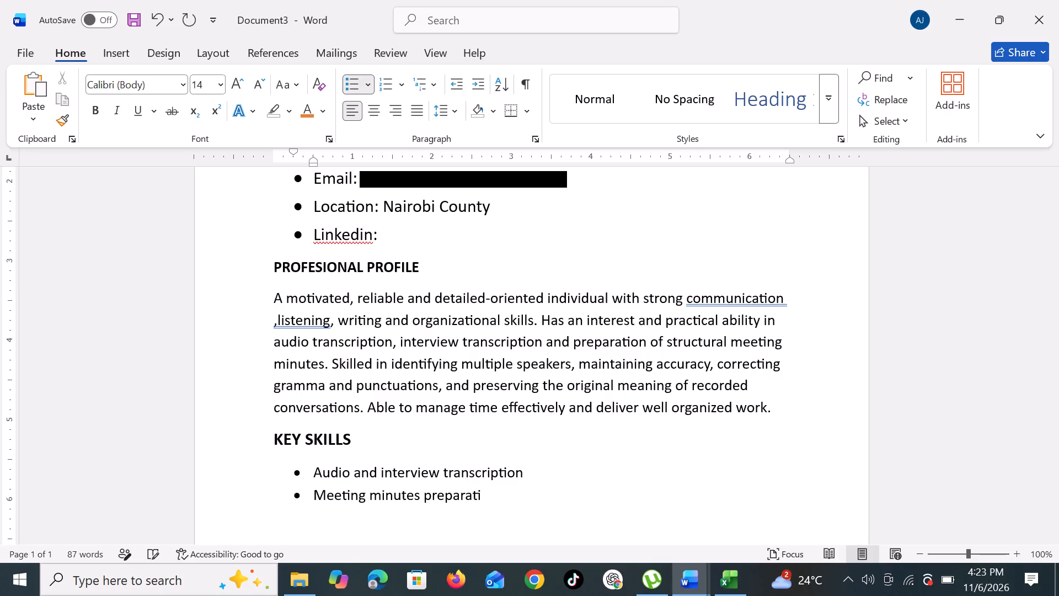
text(on)
Add a third key skills bullet reading "Speaker Identification".
key(Return)
key(s)
text(peaker)
key(space)
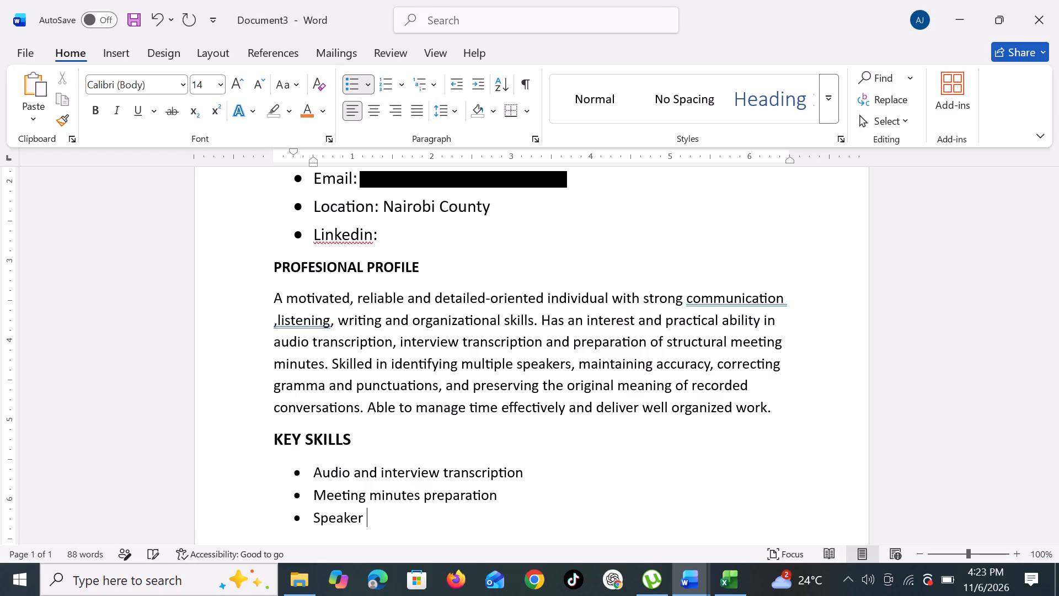
key(i)
text(de)
text(ntification)
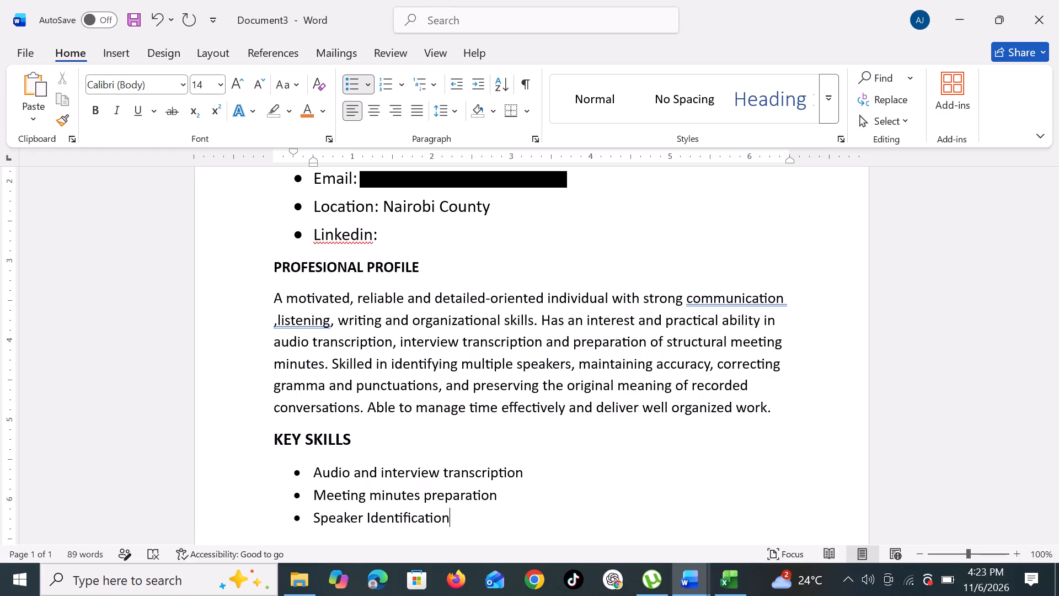
Add a fourth key skills bullet reading "Listening and Comprehension", with a capital C.
key(Return)
text(li)
text(ste)
text(ning)
key(space)
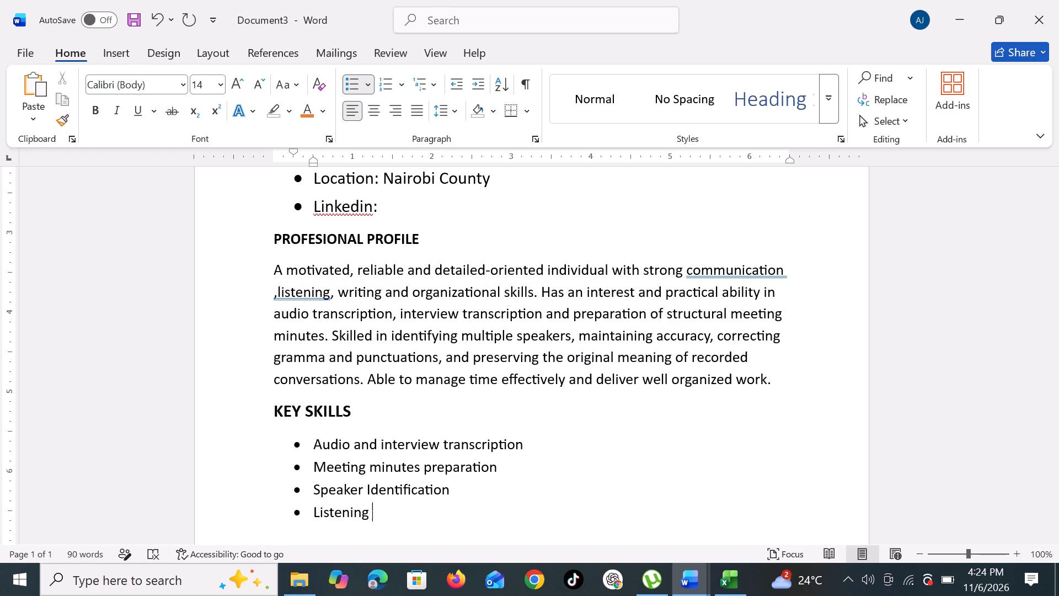
key(a)
text(nd)
key(space)
text(co)
key(BackSpace)
key(BackSpace)
key(c)
text(om)
key(p)
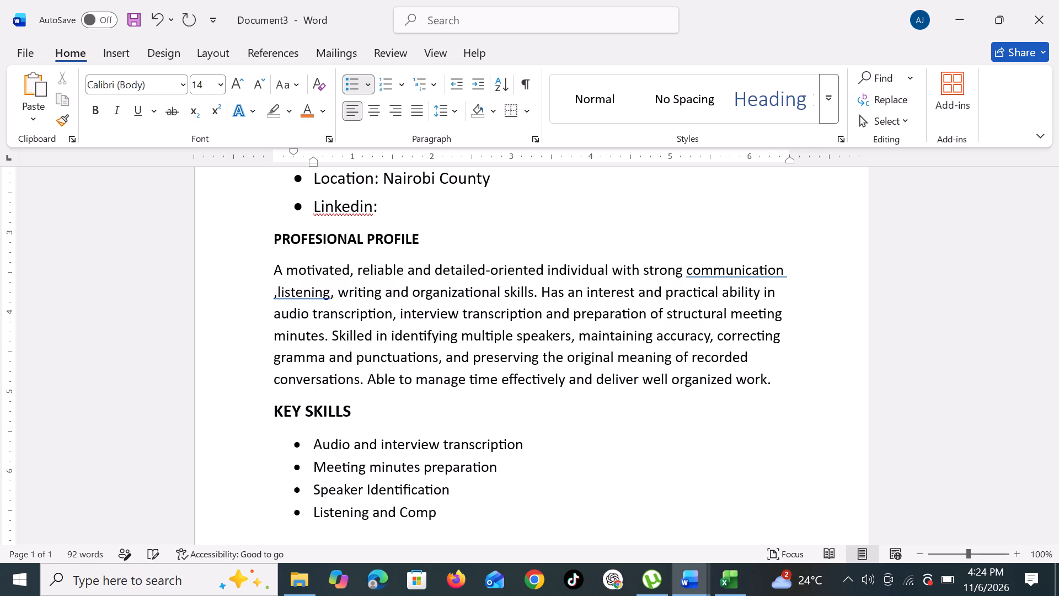
text(re)
text(hem)
key(BackSpace)
text(nsion)
Start a fifth key skills bullet with the word "Gramma".
key(Return)
key(g)
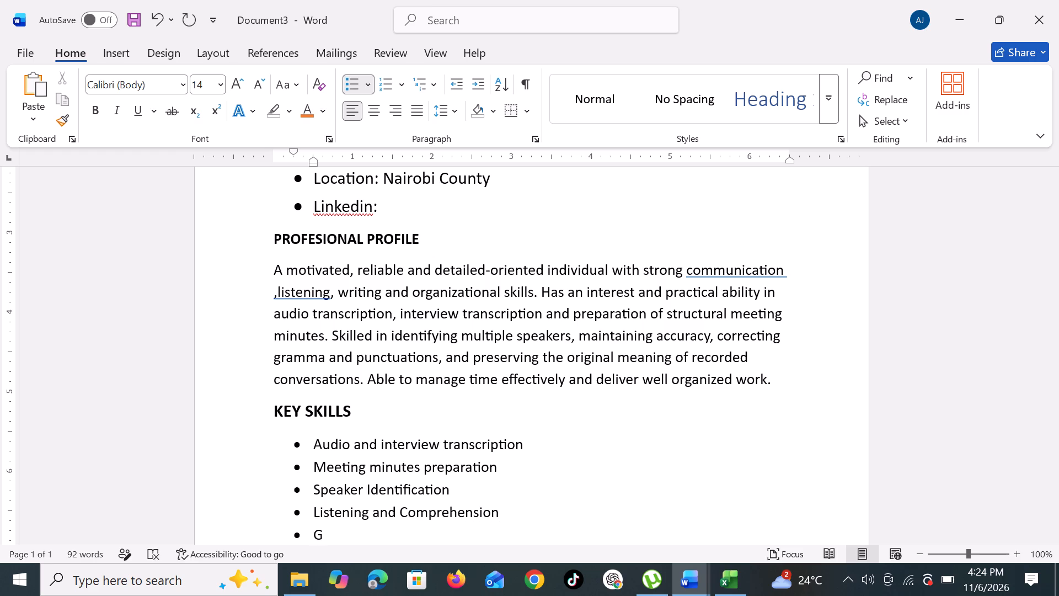
key(e)
key(BackSpace)
text(ram)
text(ma)
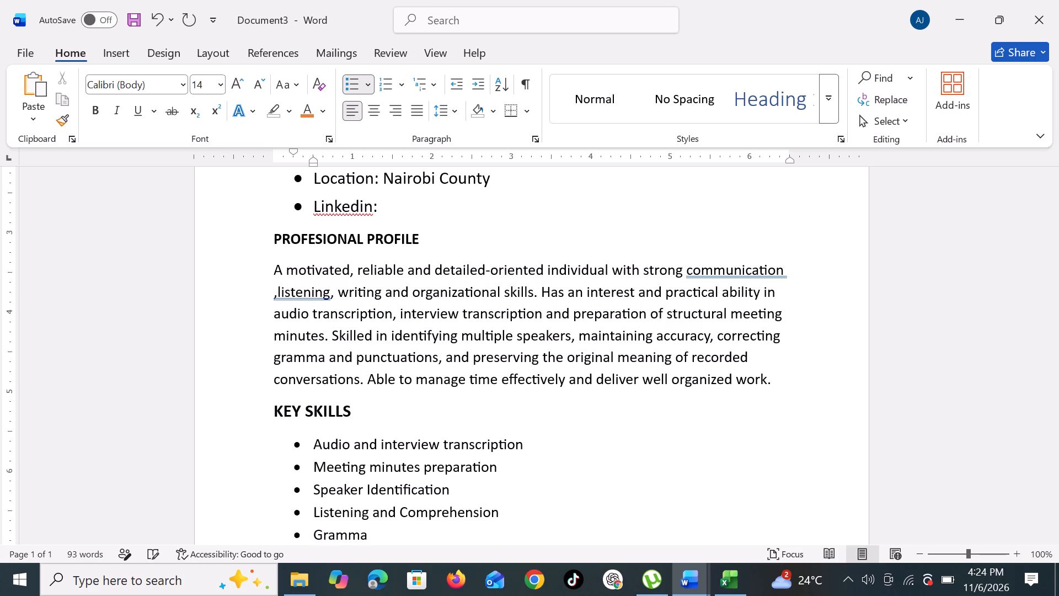
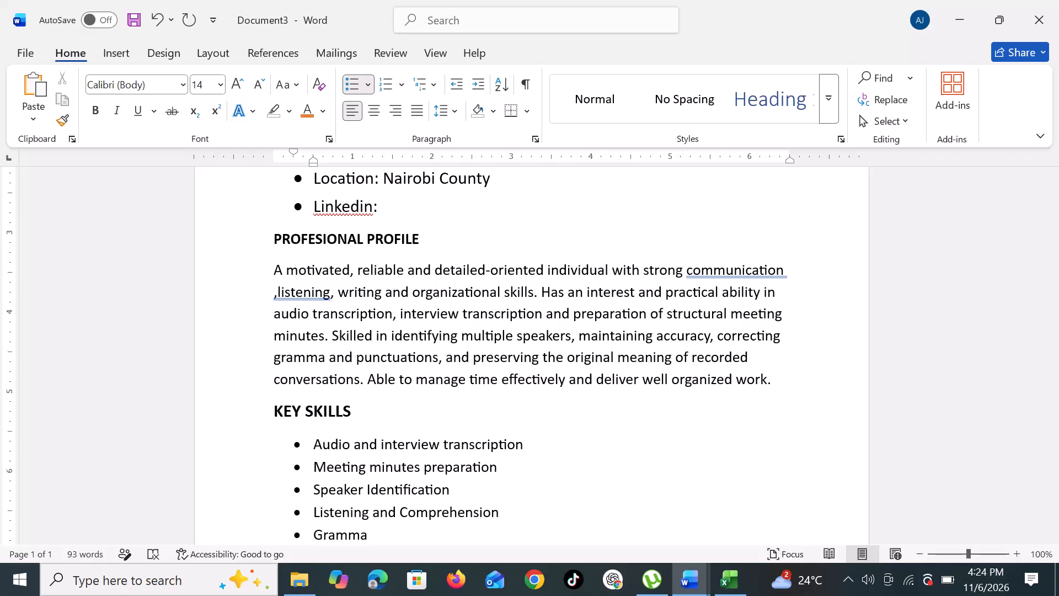
Complete the fifth key skills bullet so it reads "Grammar and Punctuation", with a capital P.
text(r and)
key(space)
text(punctuation)
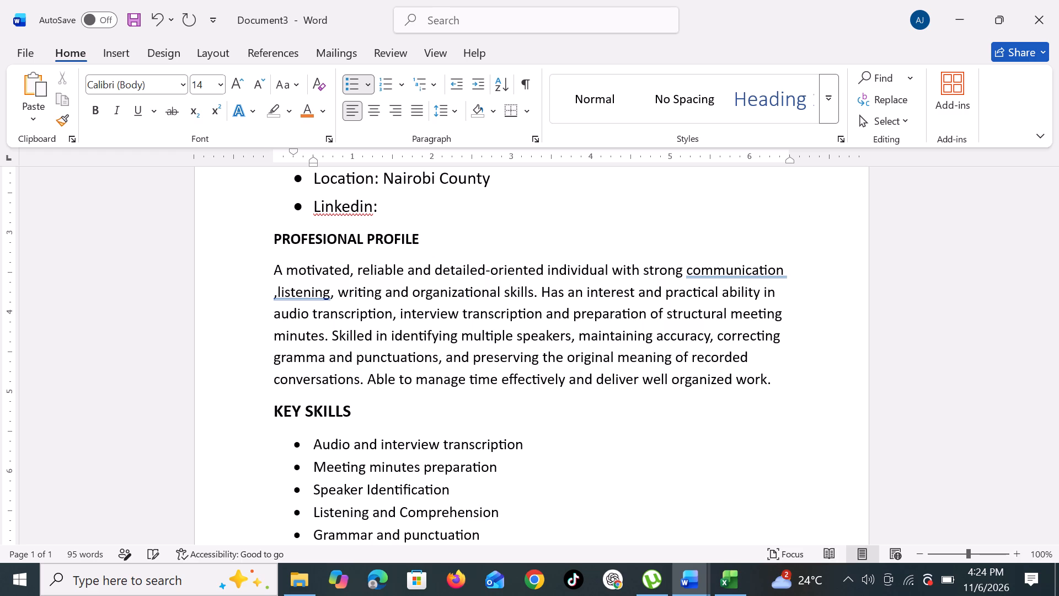
key(Return)
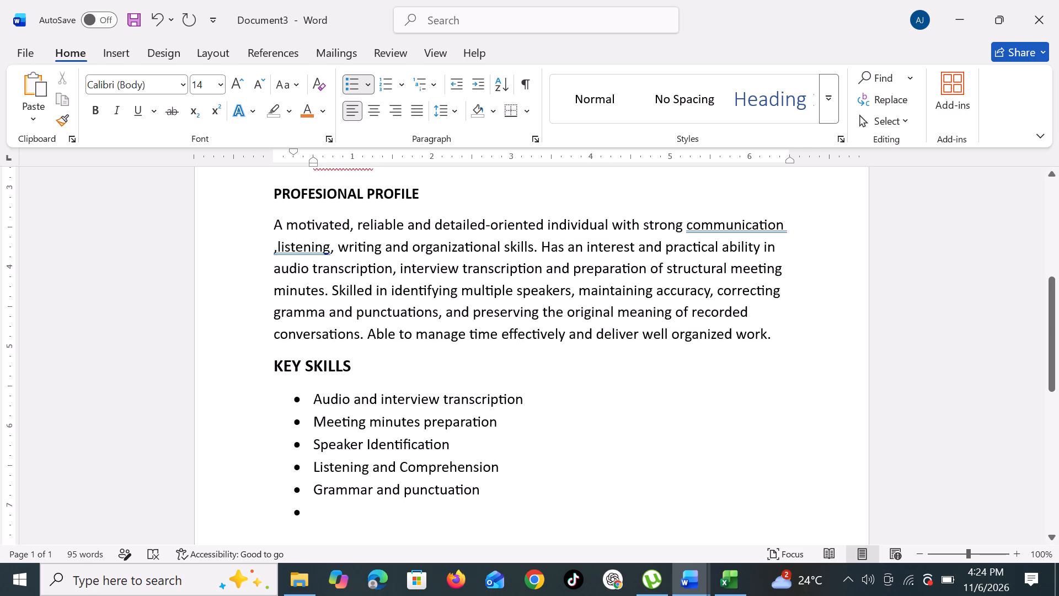
click(411, 491)
key(BackSpace)
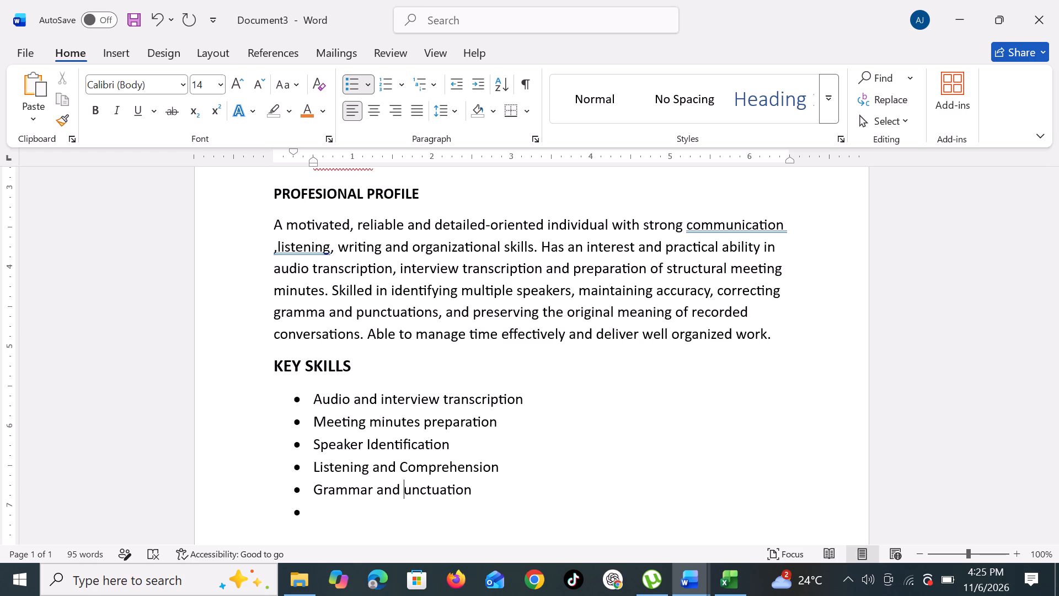
key(p)
Add a sixth key skills bullet reading "Attention to details".
click(315, 505)
key(a)
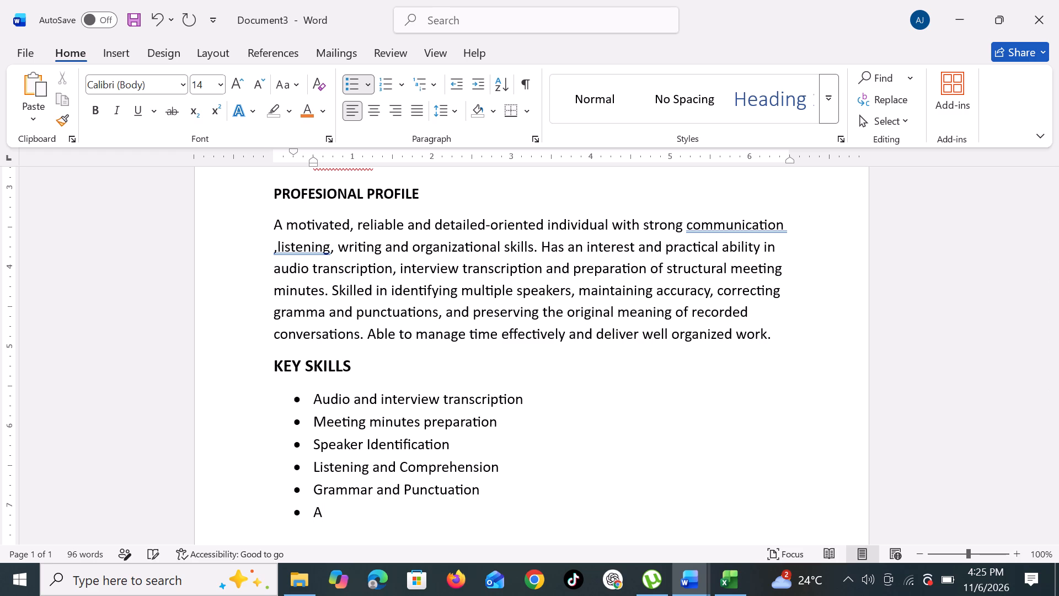
text(TTE)
key(BackSpace)
key(BackSpace)
key(BackSpace)
text(tte)
key(n)
text(tion to details)
key(space)
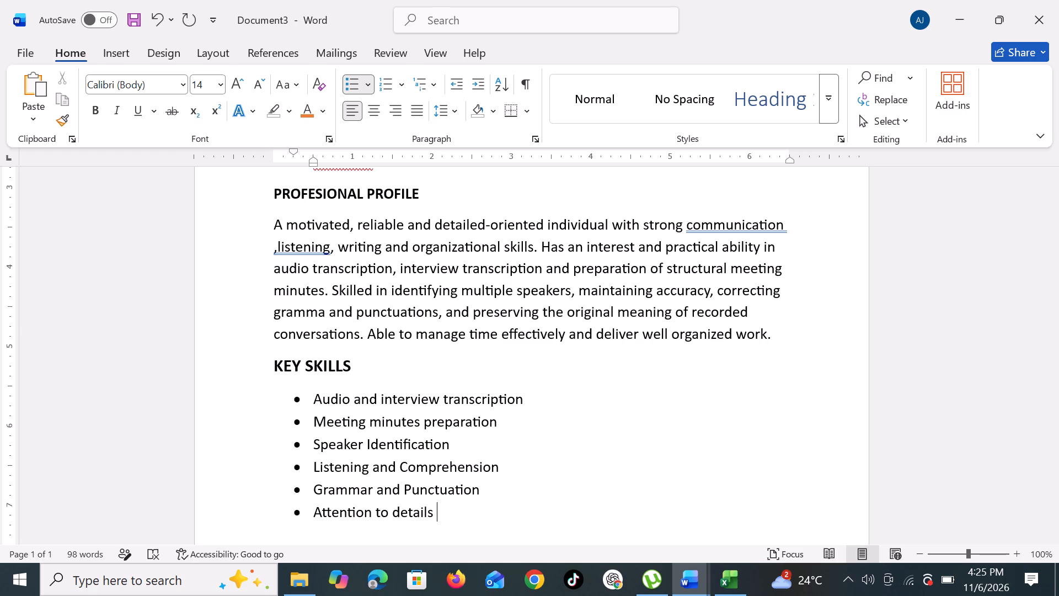
Start a seventh key skills bullet with "Microsoft Word", with a capital W.
key(Return)
key(i)
text(crt)
key(BackSpace)
key(o)
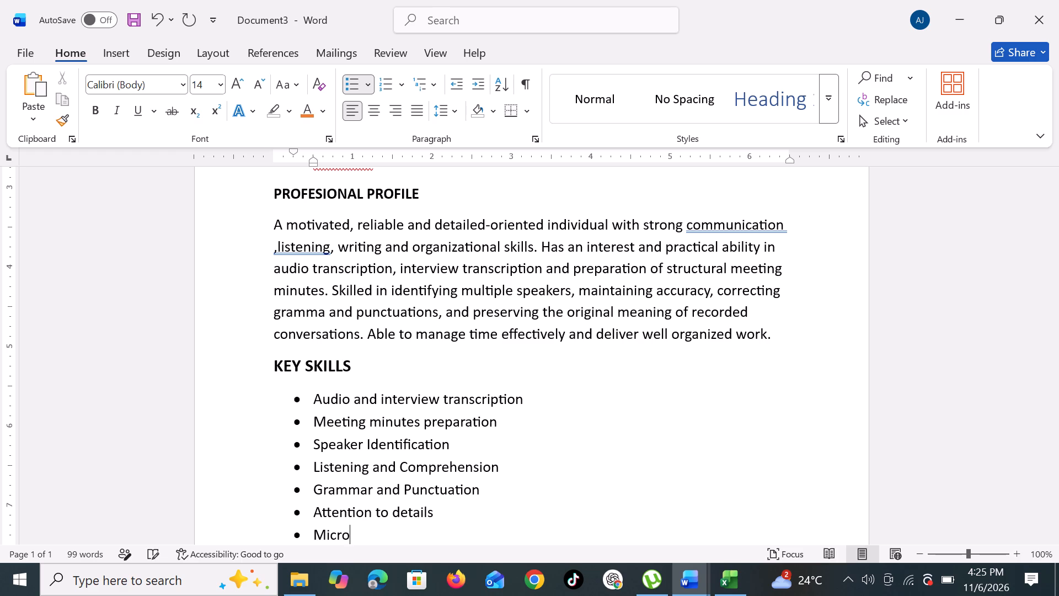
text(soft)
key(space)
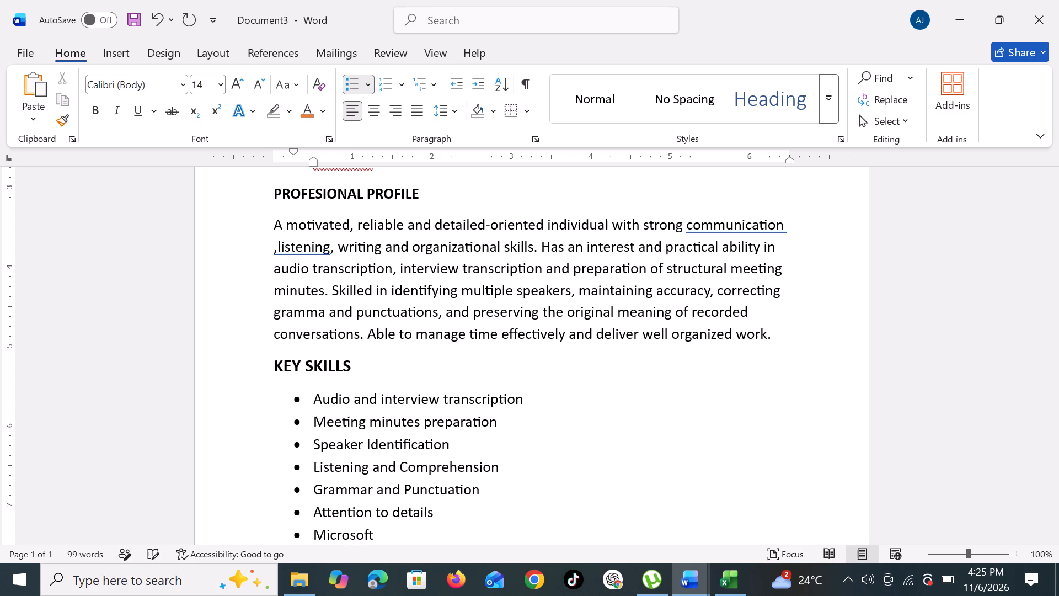
scroll(308, 552, down, 6)
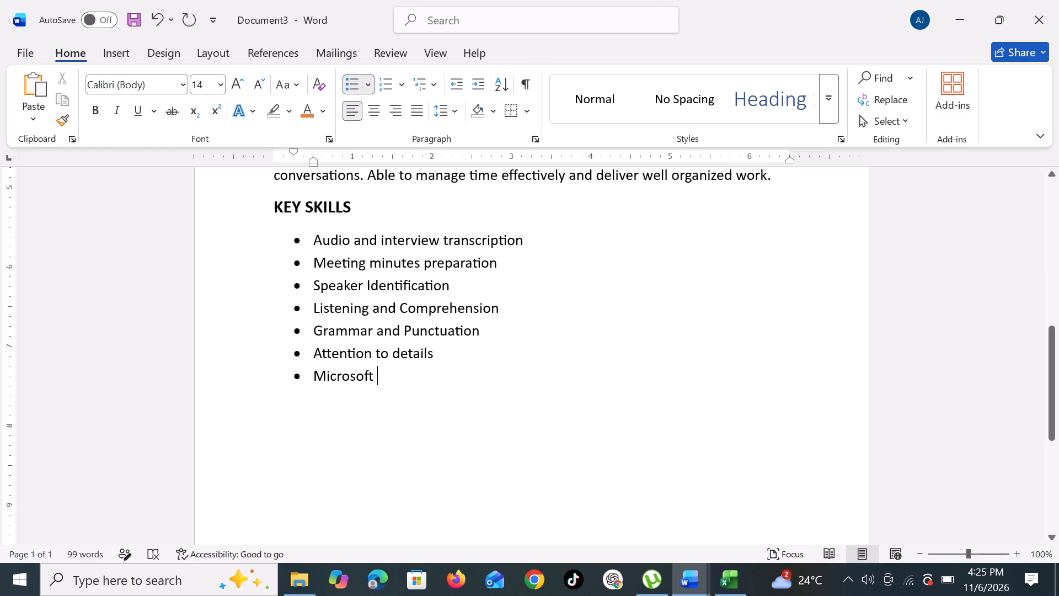
key(w)
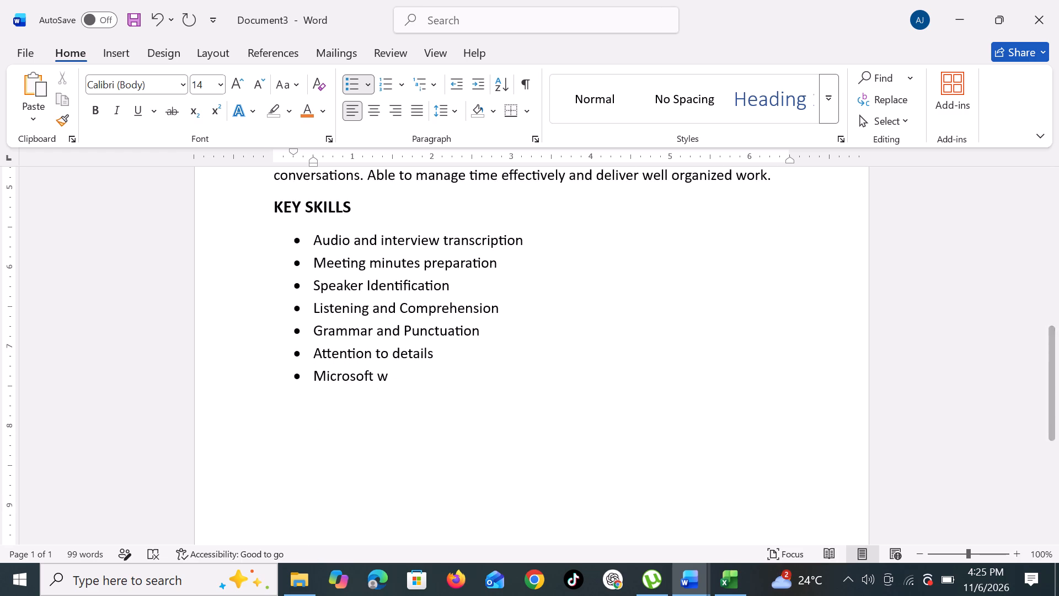
text(ord)
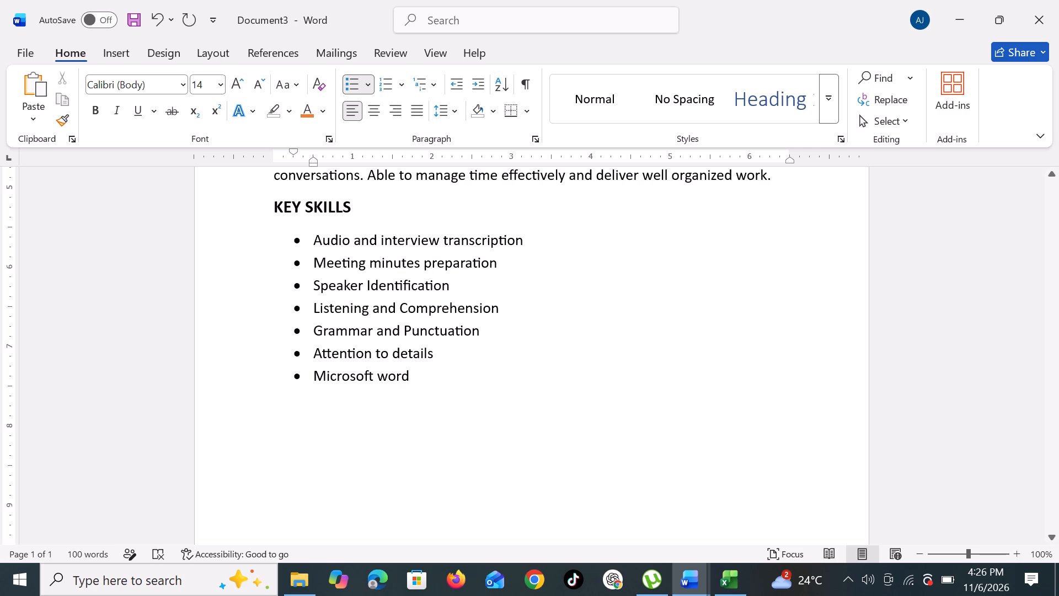
click(386, 382)
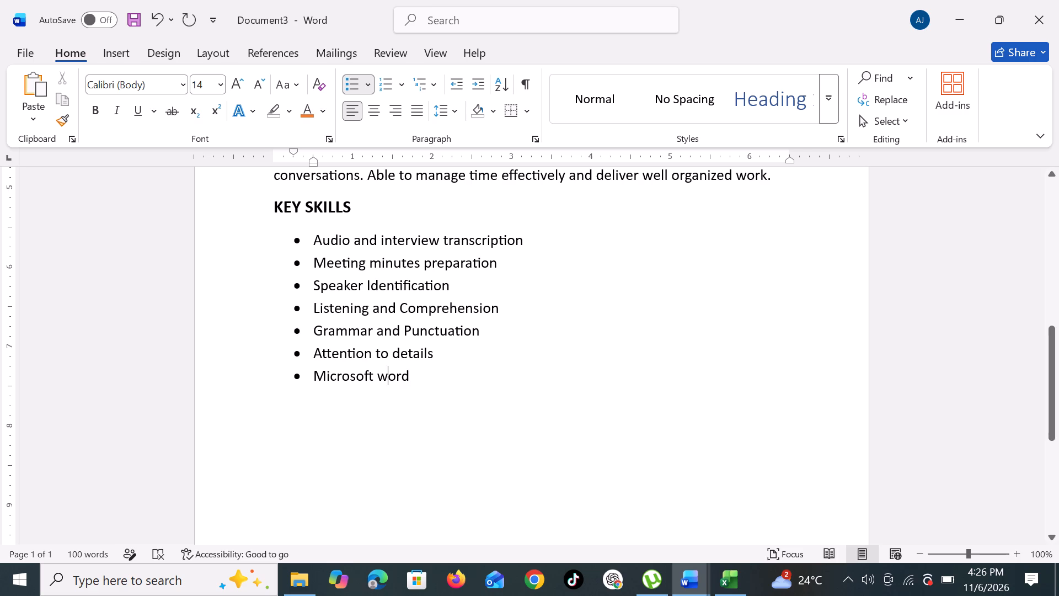
key(BackSpace)
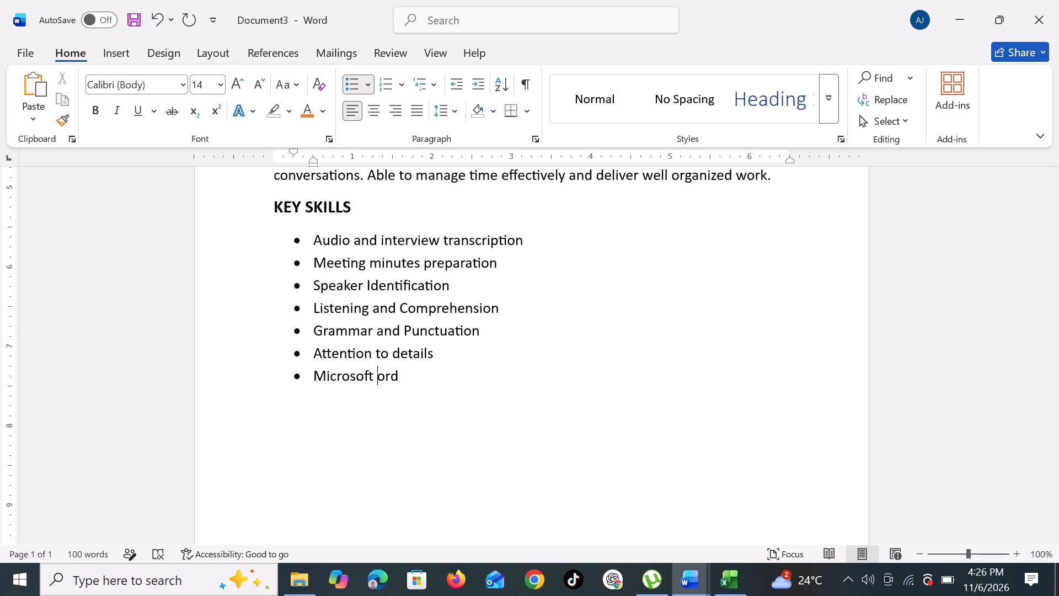
key(w)
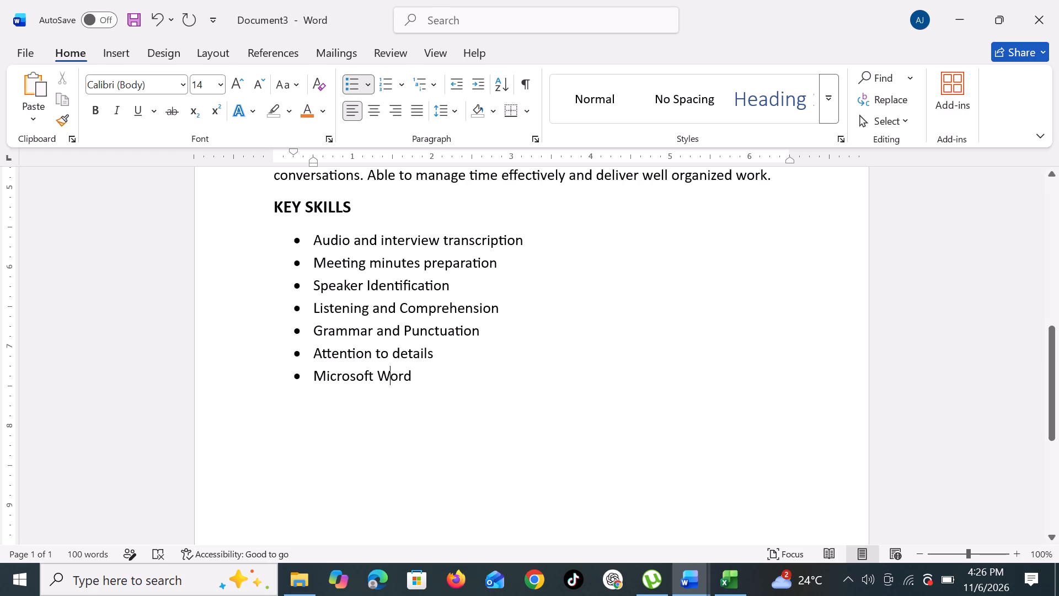
Extend the seventh key skills bullet with "and Document formatting", using lowercase for "and" and "formatting".
click(425, 378)
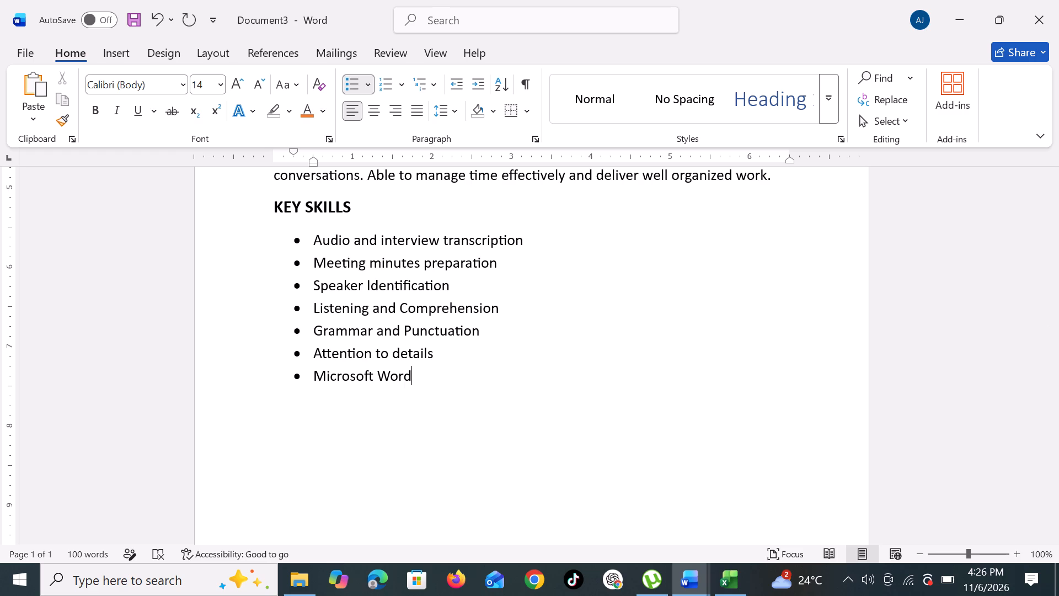
key(space)
text(AND)
key(space)
key(BackSpace)
key(BackSpace)
key(BackSpace)
key(BackSpace)
text(and)
key(space)
key(d)
text(ocument)
key(space)
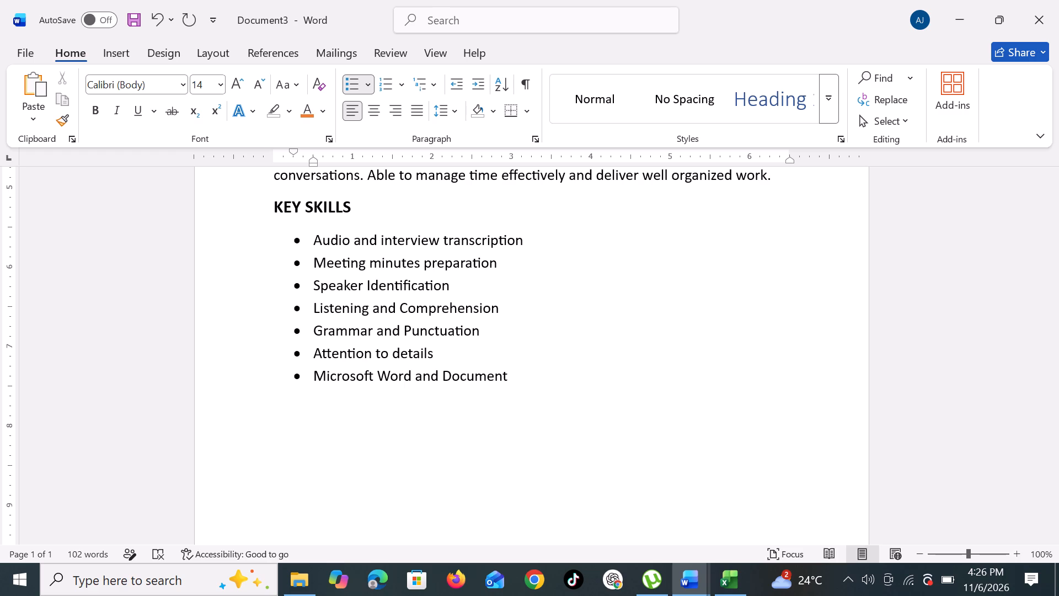
key(f)
text(ORMATING)
key(BackSpace)
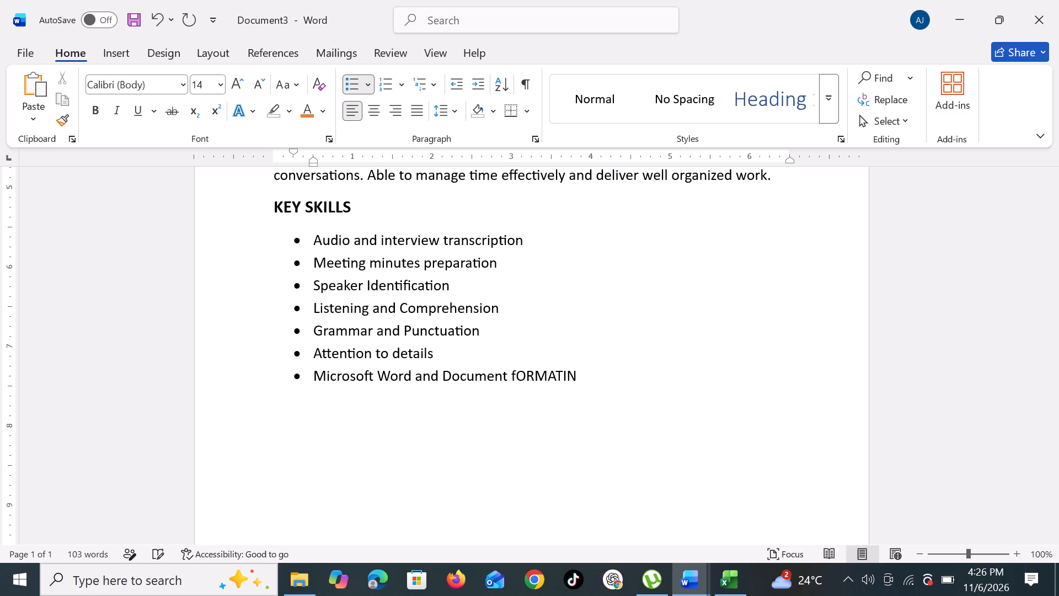
key(BackSpace)
key(BackSpace)
key(BackSpace)
key(BackSpace)
key(BackSpace)
key(BackSpace)
key(BackSpace)
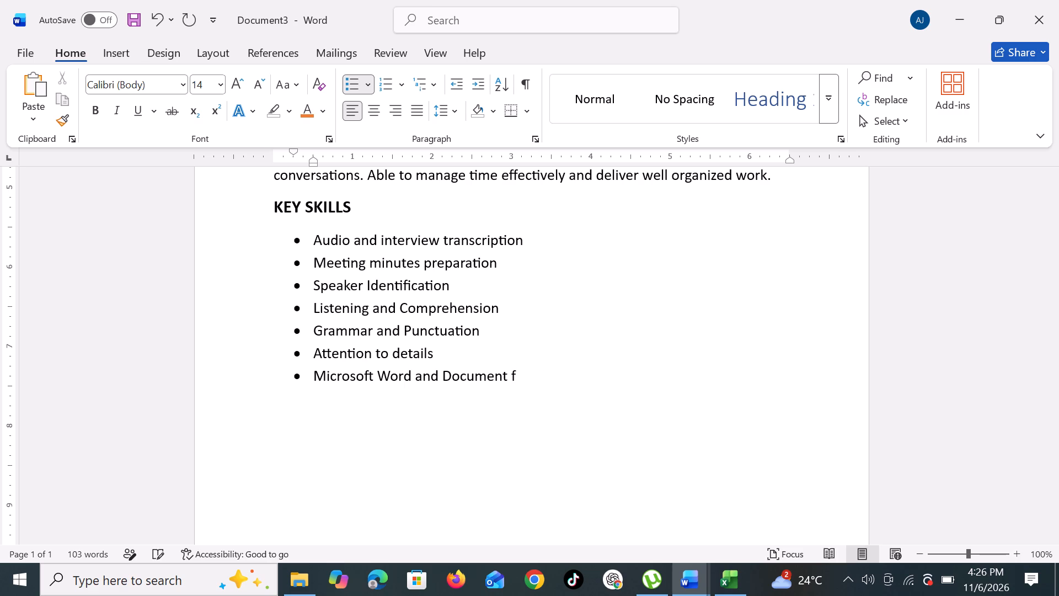
text(ormating)
Add an eighth key skills bullet reading "Time management".
key(Return)
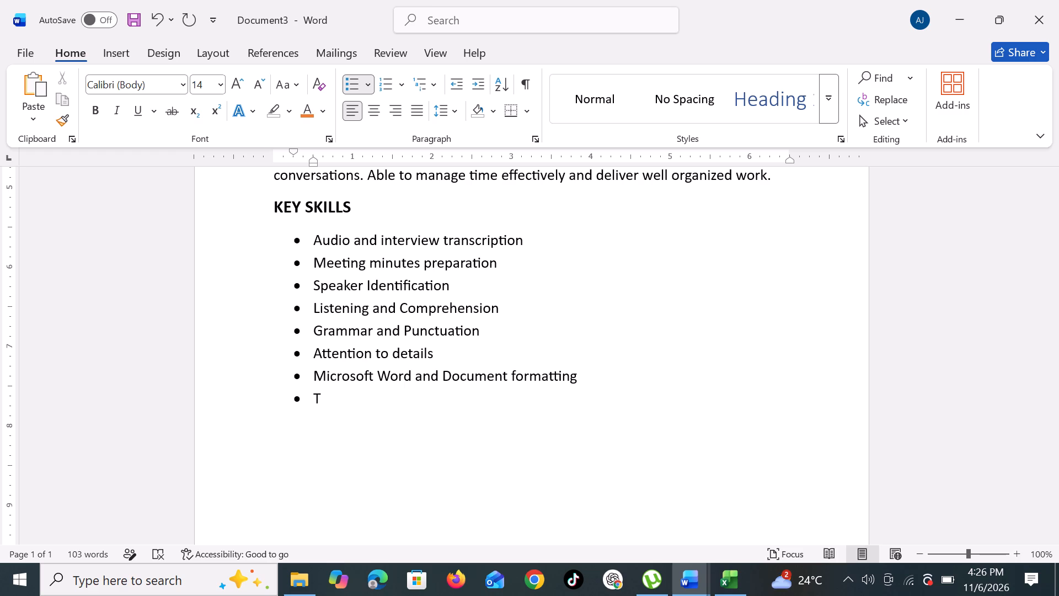
text(imw)
key(space)
key(BackSpace)
key(BackSpace)
text(e)
key(space)
text(maa)
key(BackSpace)
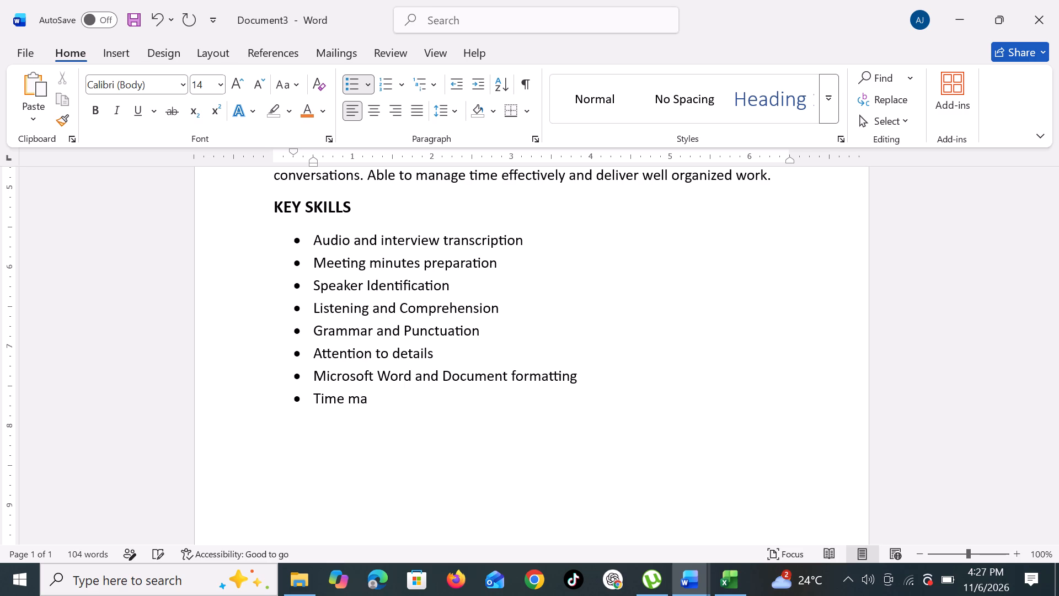
text(nage)
text(ment)
Add a ninth key skills bullet reading "Communication skills".
key(Return)
text(ommunication)
key(space)
text(ski)
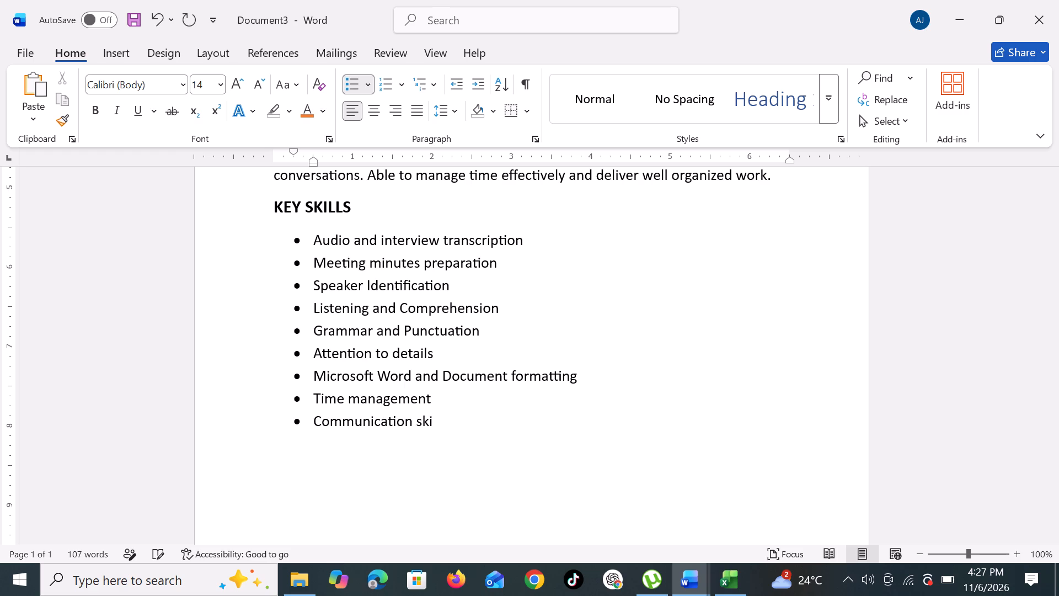
key(s)
key(s)
key(BackSpace)
key(BackSpace)
key(l)
text(ls)
Add a tenth key skills bullet reading "Confidentiality and professionalism" and open a new line below it.
key(Return)
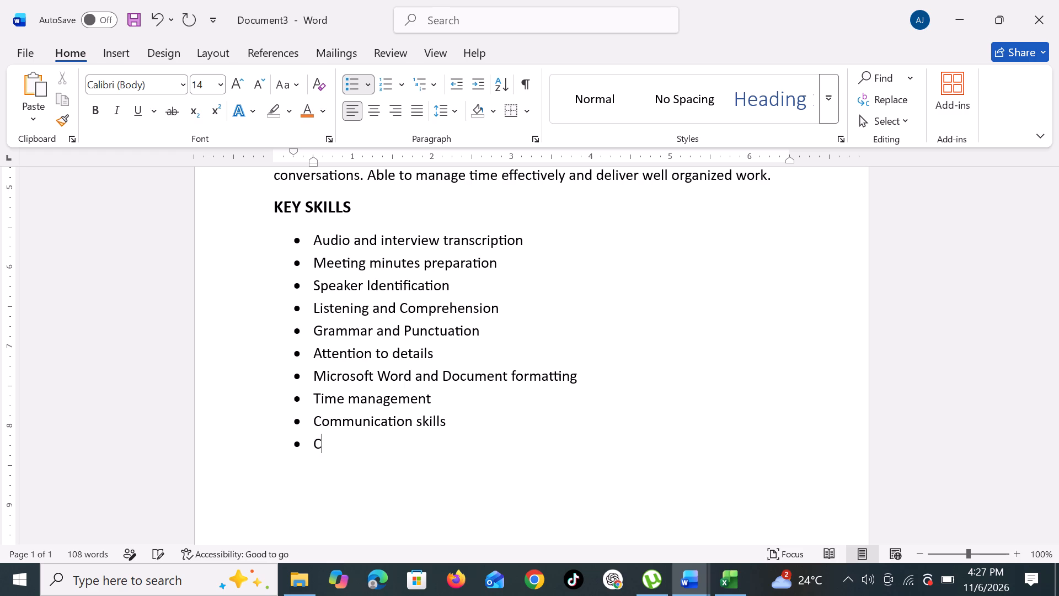
key(o)
text(nf)
text(iden)
text(tiality)
key(space)
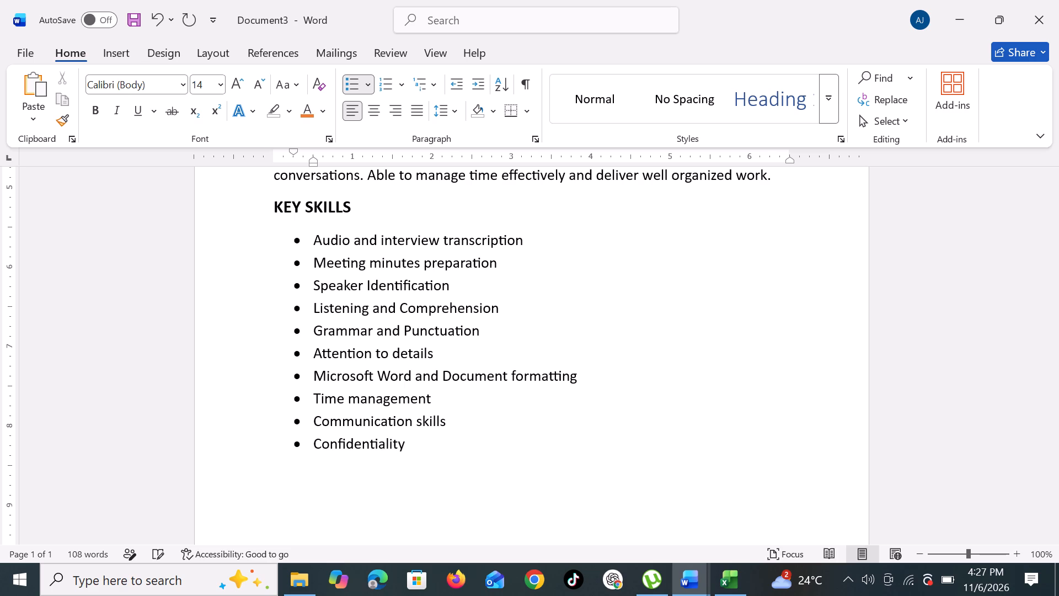
text(and)
key(space)
text(pro)
text(ff)
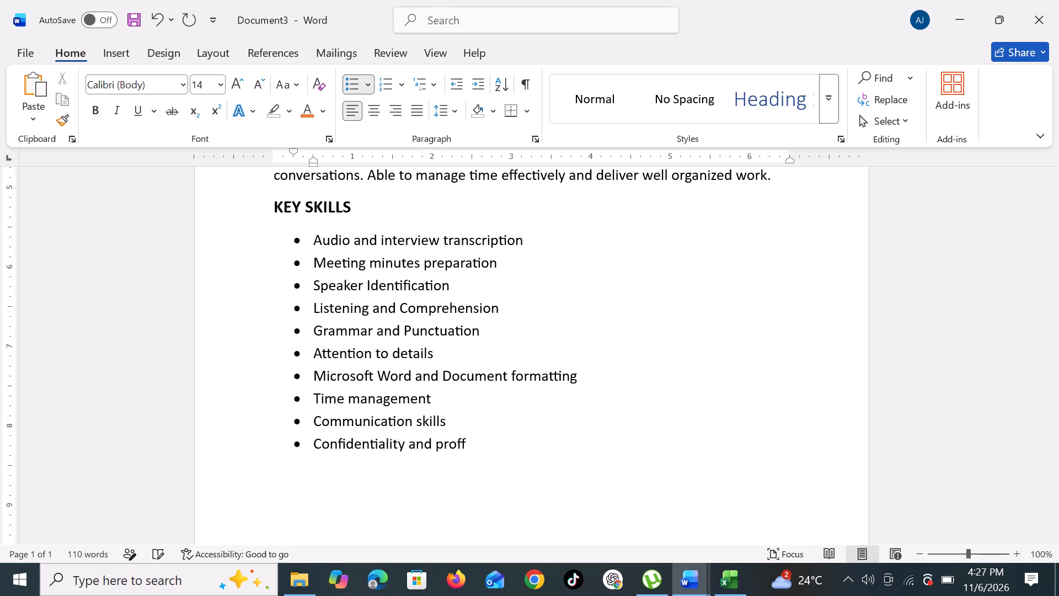
key(BackSpace)
text(essi)
key(o)
text(nali)
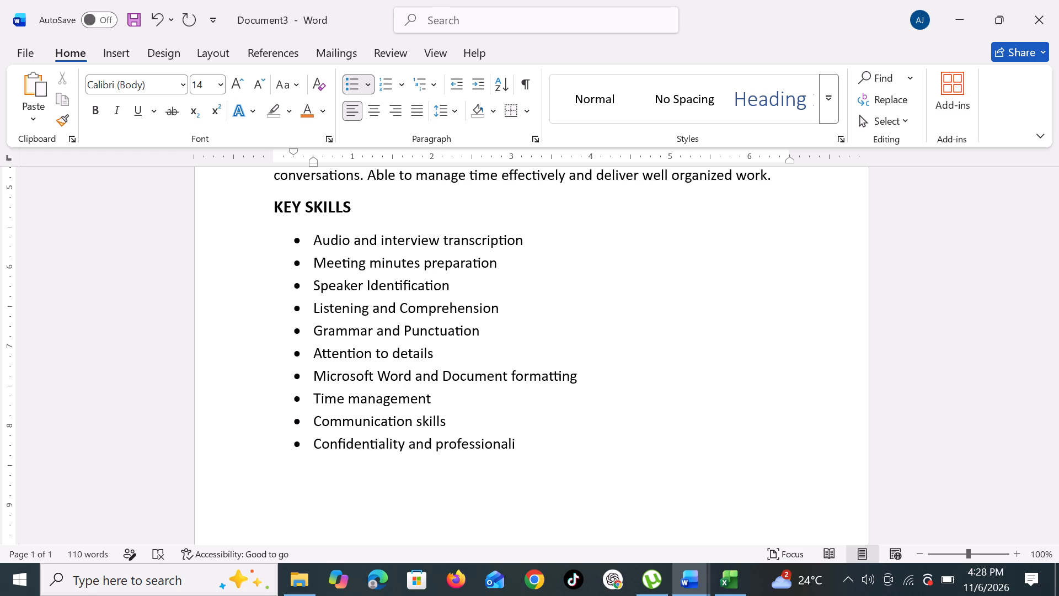
text(sm)
key(Return)
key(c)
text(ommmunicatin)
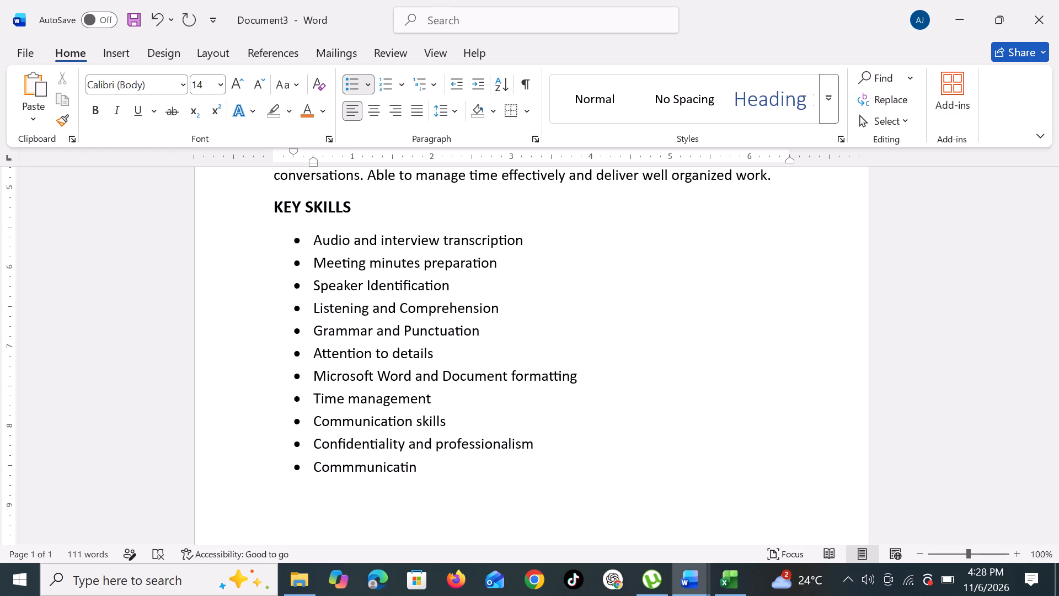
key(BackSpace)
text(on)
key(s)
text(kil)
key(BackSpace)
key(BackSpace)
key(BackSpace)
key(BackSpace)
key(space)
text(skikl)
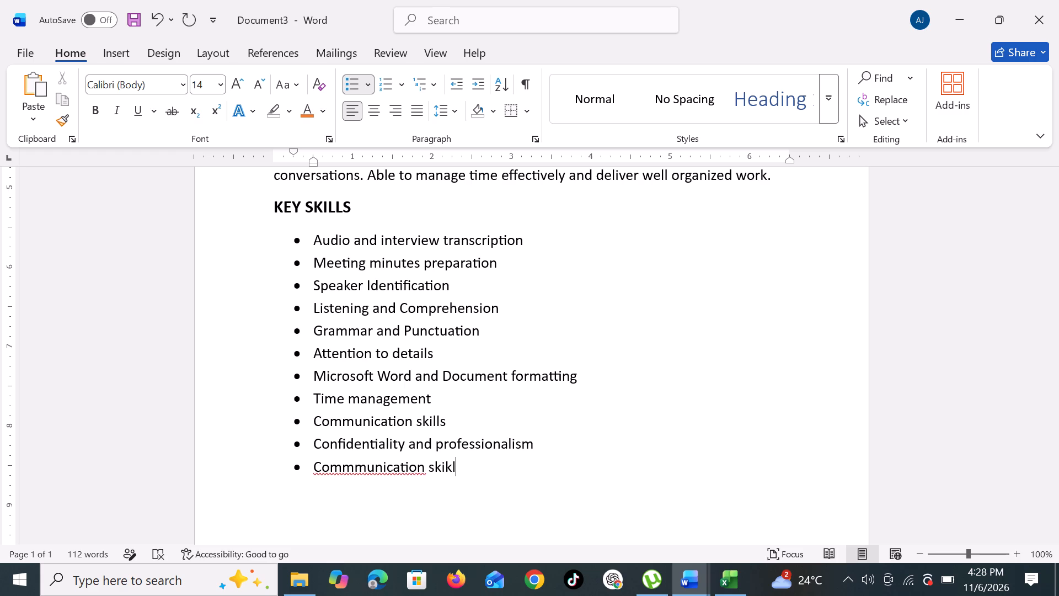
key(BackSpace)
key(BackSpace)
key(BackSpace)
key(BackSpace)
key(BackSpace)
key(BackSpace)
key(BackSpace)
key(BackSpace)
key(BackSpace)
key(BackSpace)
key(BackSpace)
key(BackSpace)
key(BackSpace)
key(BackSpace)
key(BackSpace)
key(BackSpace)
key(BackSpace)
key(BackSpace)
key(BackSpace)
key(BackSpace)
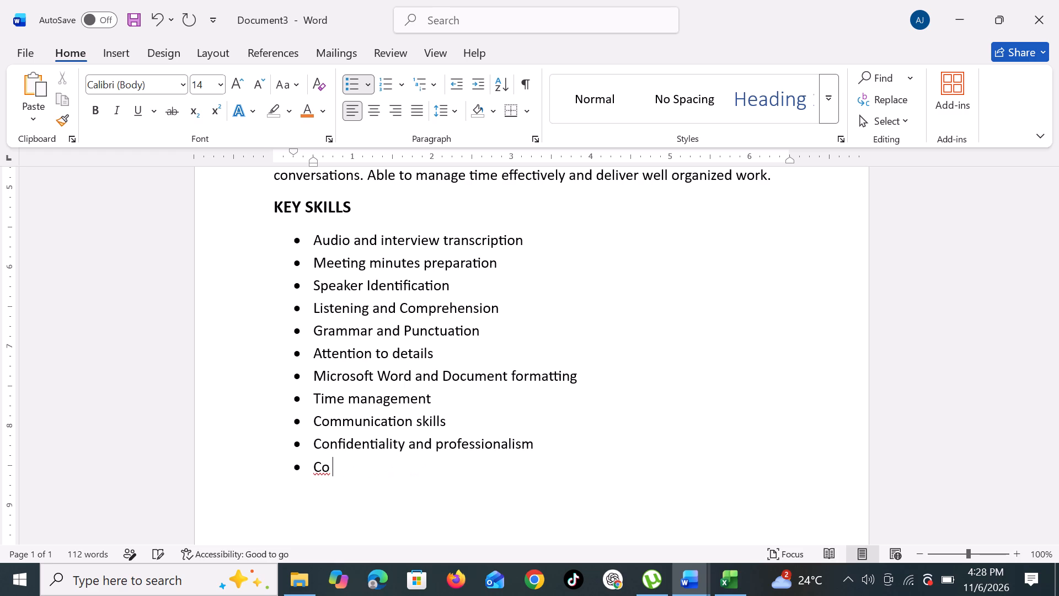
End the bulleted key skills list and start a new unbulleted line, leaving one blank line after the list.
key(BackSpace)
key(BackSpace)
key(BackSpace)
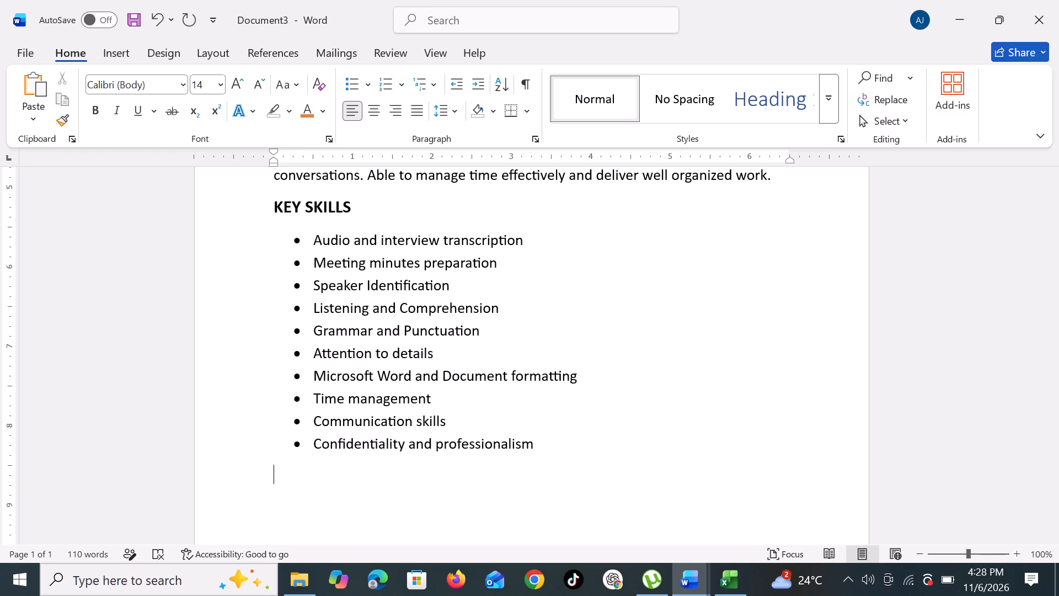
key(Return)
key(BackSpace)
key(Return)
Start a bold 16-point section heading below the key skills list, beginning with the word "EDUCATION".
click(101, 115)
click(246, 79)
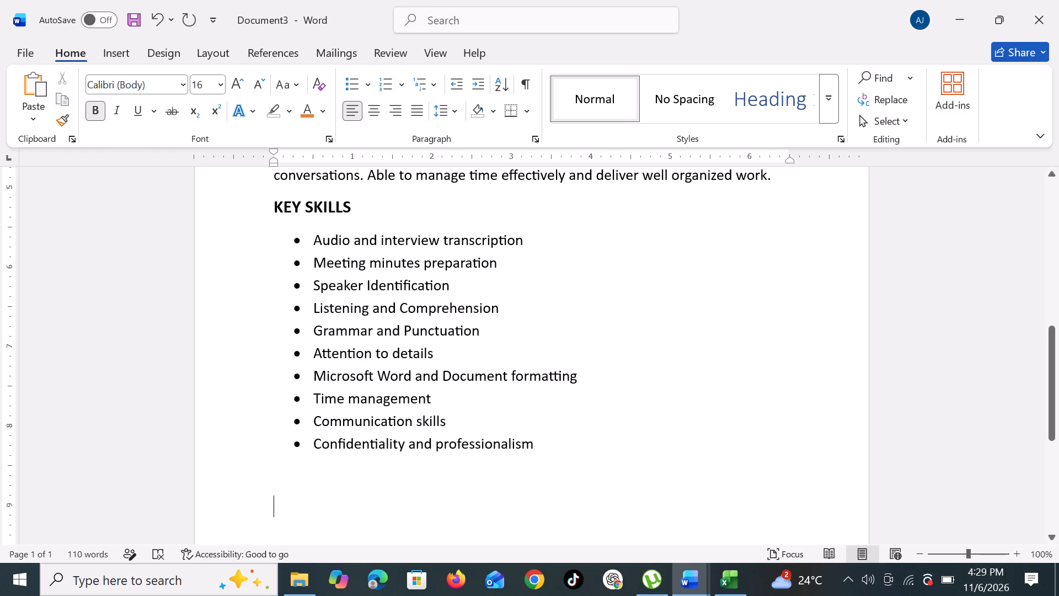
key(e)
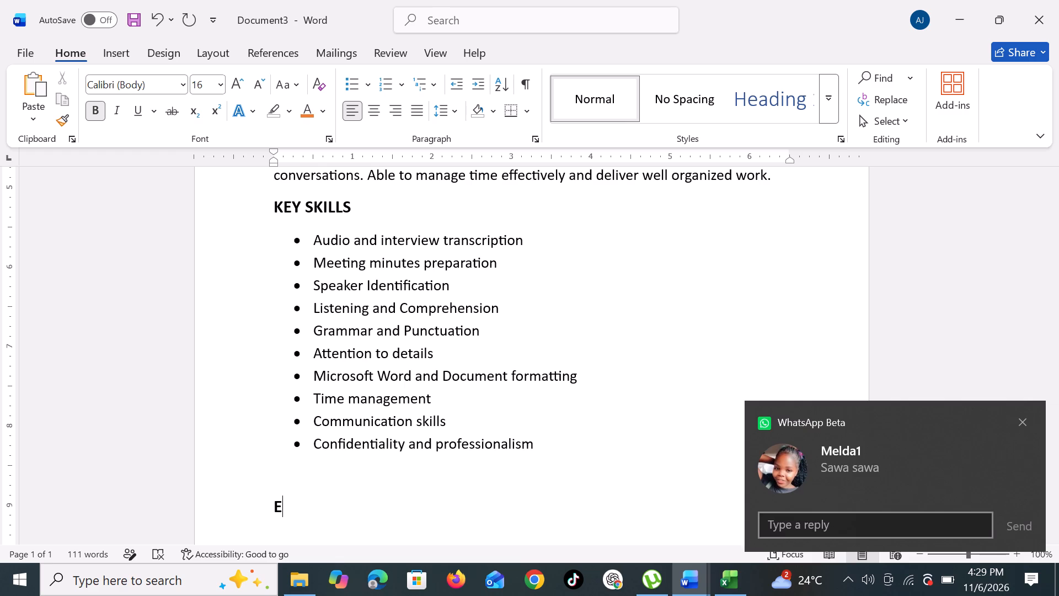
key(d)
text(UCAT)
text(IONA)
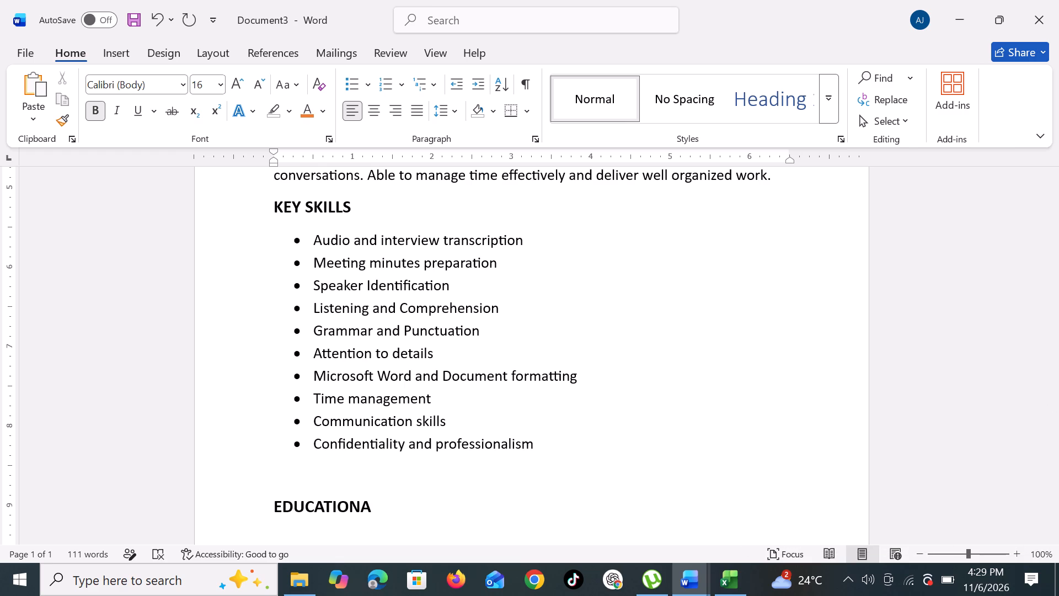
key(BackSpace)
Extend the "EDUCATION" heading to read "EDUCATION BACKGROUND" and start a new line below it.
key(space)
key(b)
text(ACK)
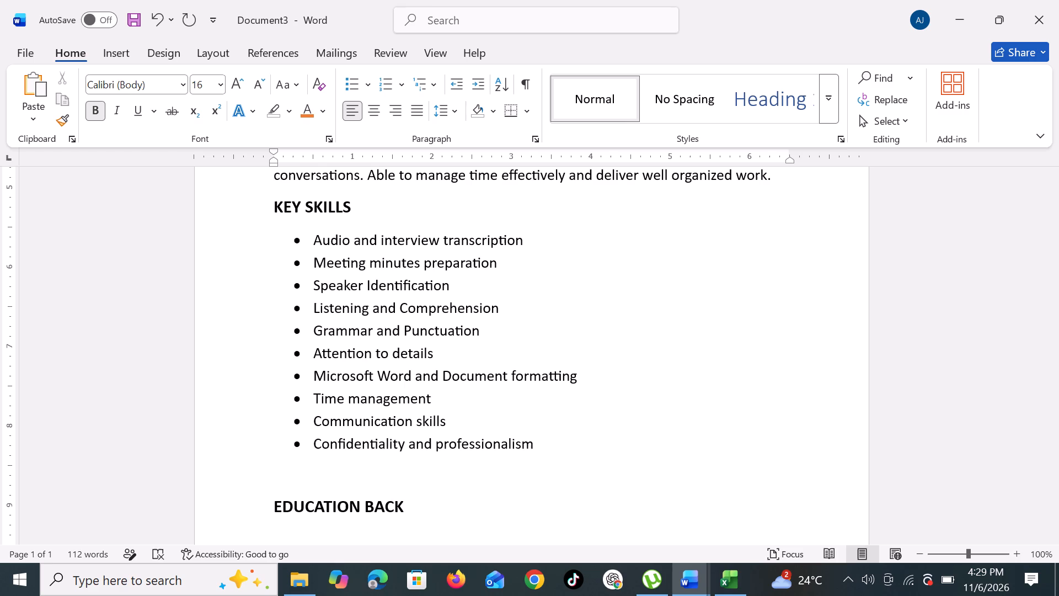
text(GROUND)
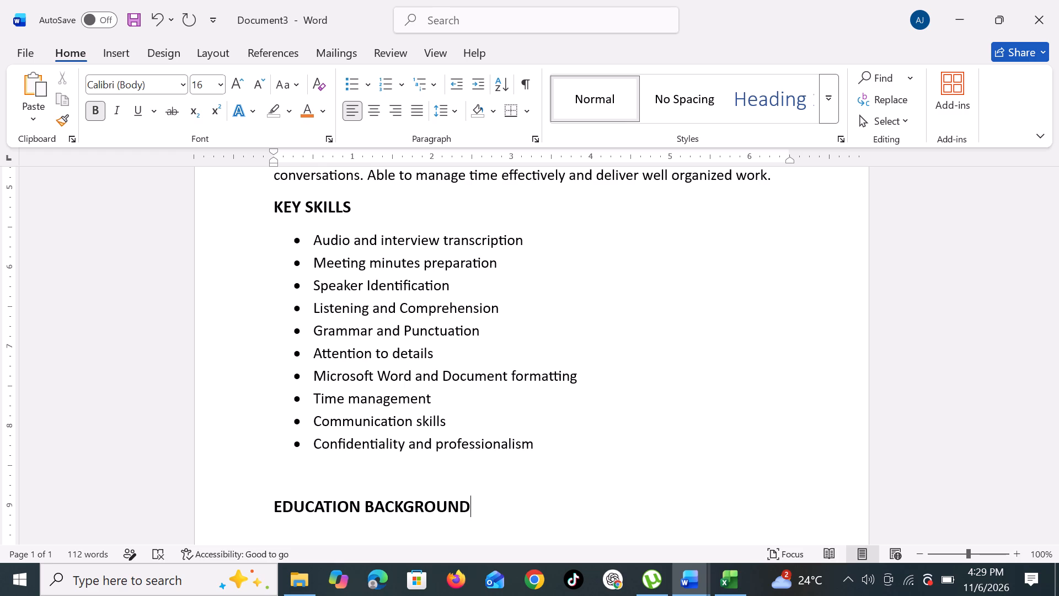
key(Return)
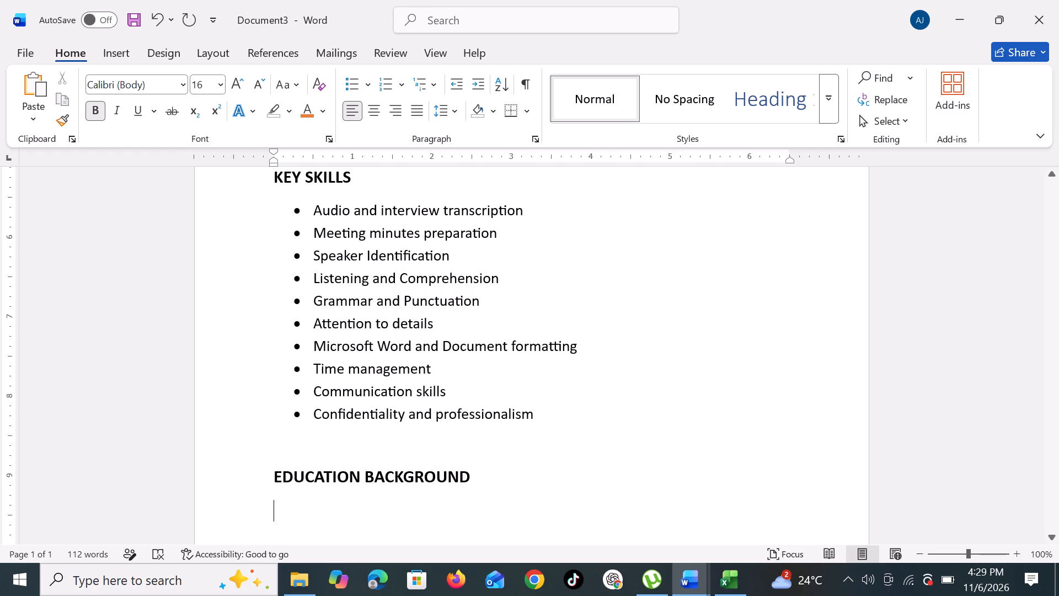
Add the institution line "KIPS" under the education heading in non-bold 14 pt text and start a new line.
click(91, 110)
click(265, 79)
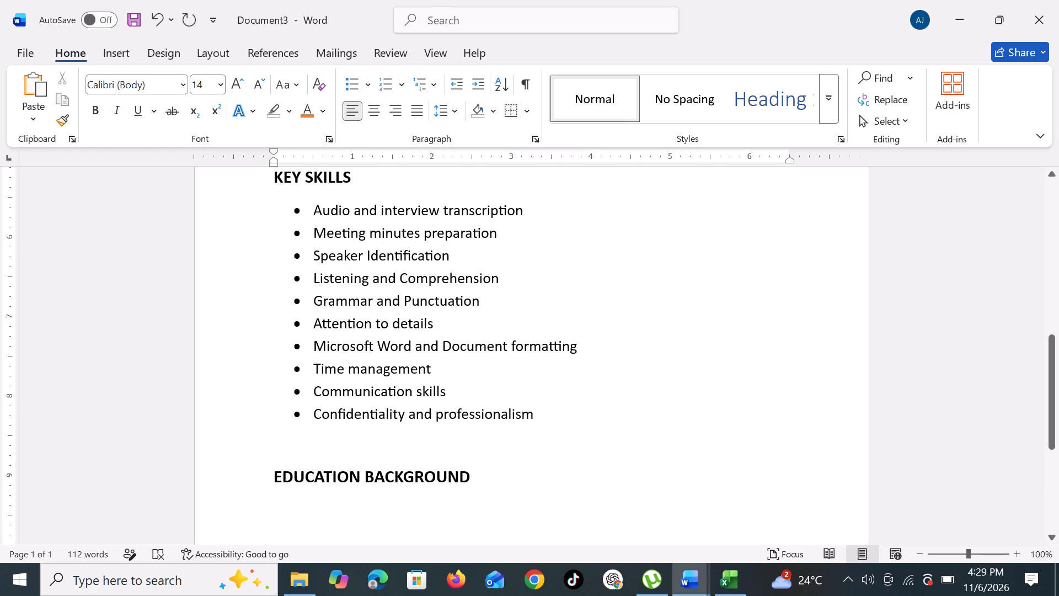
key(k)
key(BackSpace)
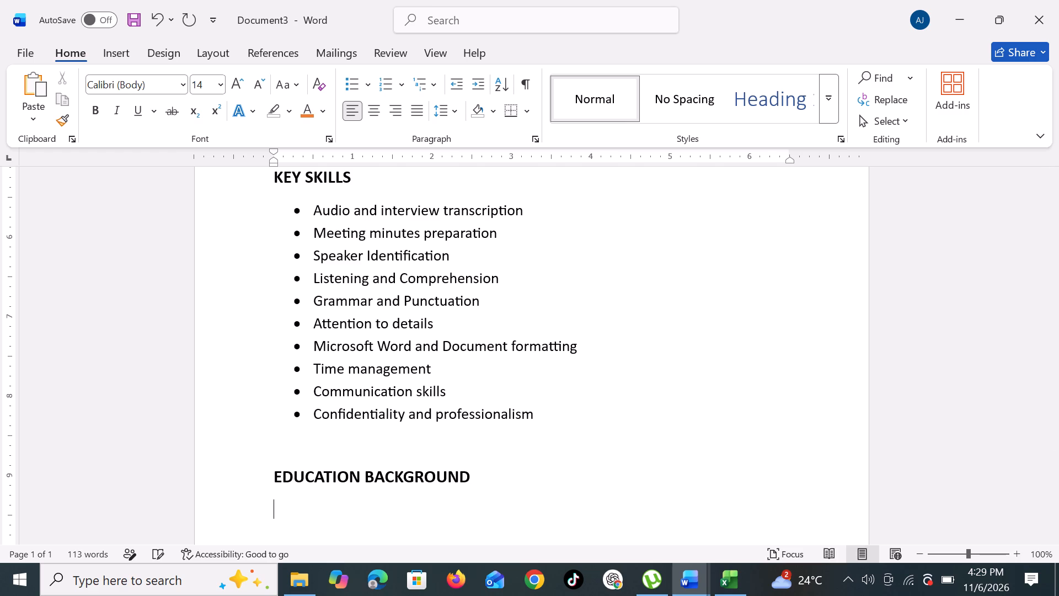
key(k)
text(IP)
key(s)
key(Return)
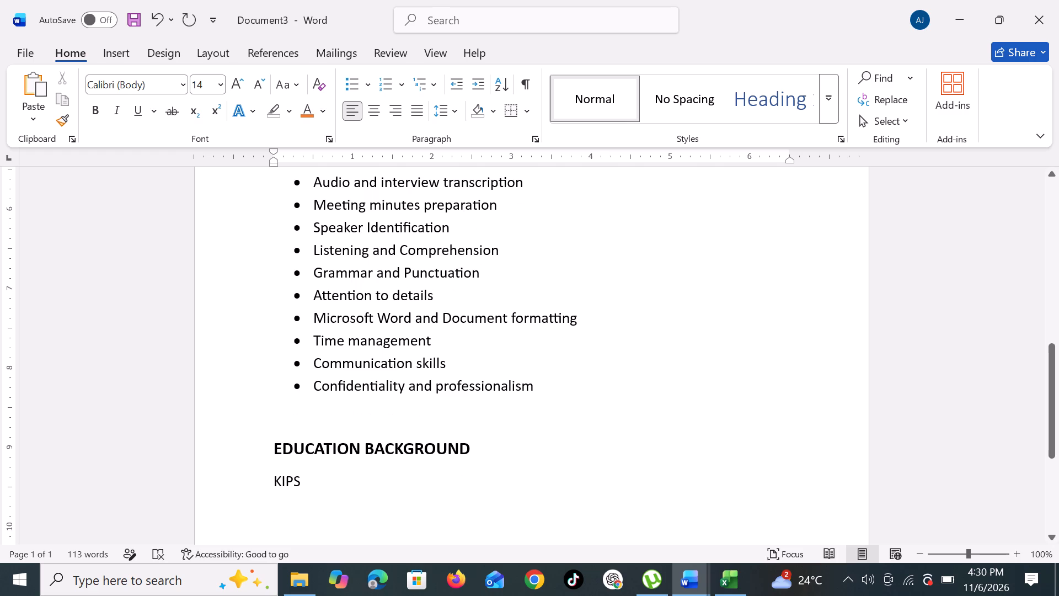
Enter the qualification "Diploma in Computer Science" on the line below "KIPS".
key(d)
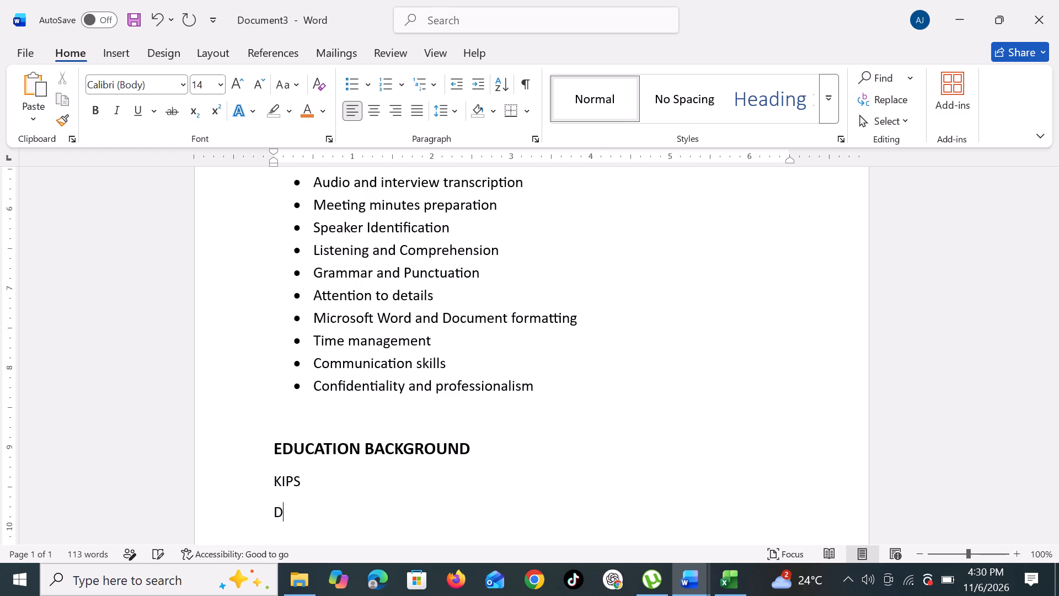
text(iploma)
key(space)
key(i)
key(n)
key(c)
key(BackSpace)
key(space)
key(c)
key(o)
text(mo)
key(BackSpace)
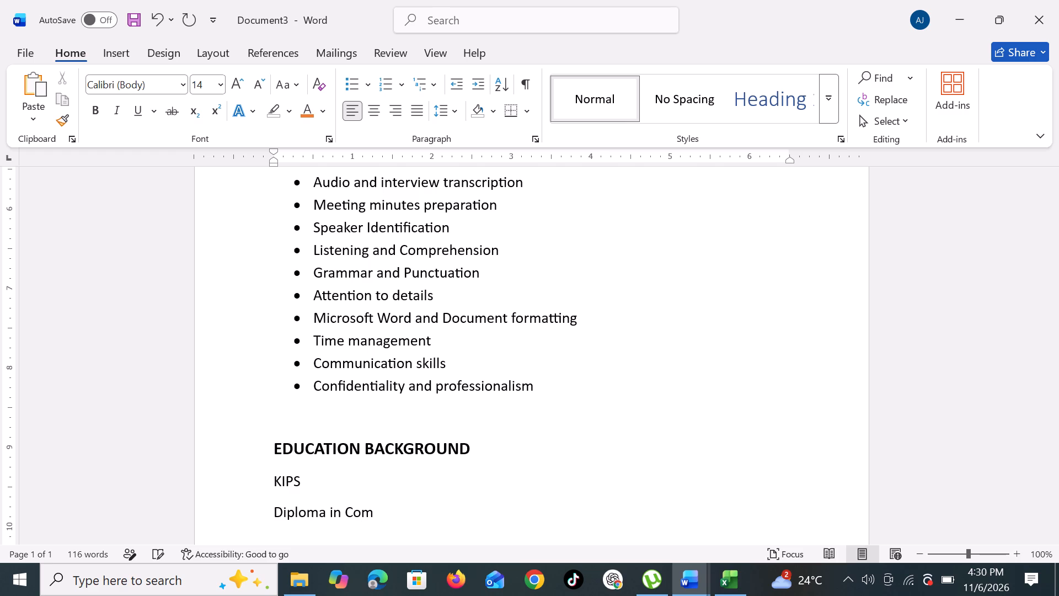
text(puter)
key(space)
key(s)
key(c)
key(BackSpace)
text(cience)
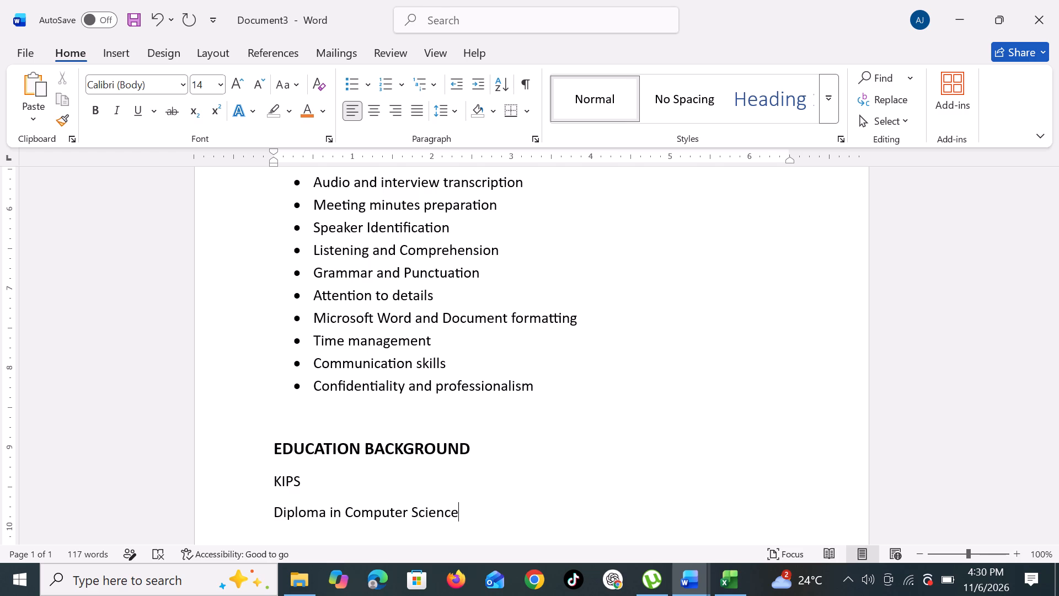
Replace "Computer Science" with "Information Technology" in the diploma line and start a new line below it.
key(BackSpace)
key(BackSpace)
key(BackSpace)
key(BackSpace)
key(BackSpace)
key(BackSpace)
key(BackSpace)
key(BackSpace)
key(BackSpace)
key(BackSpace)
key(BackSpace)
key(BackSpace)
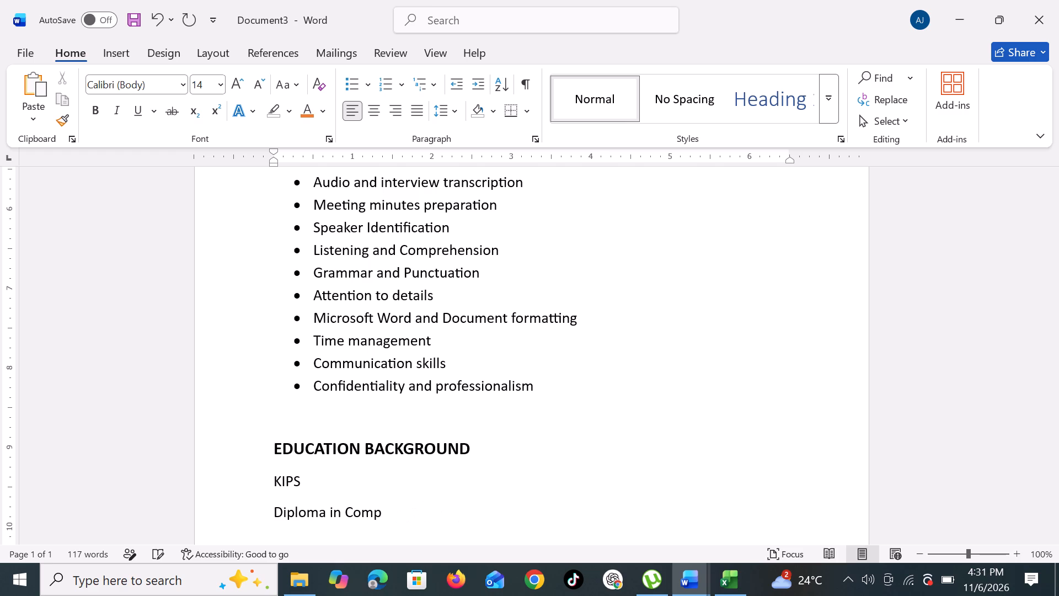
key(BackSpace)
key(BackSpace)
key(BackSpace)
key(BackSpace)
key(i)
key(BackSpace)
key(i)
text(nfo)
text(rmat)
text(ion)
key(space)
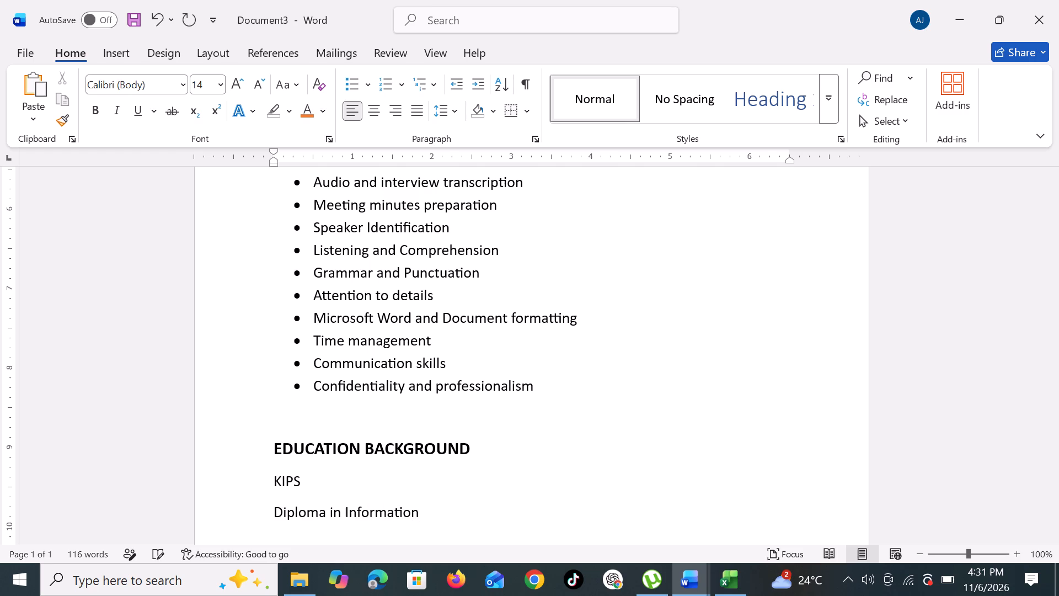
key(t)
text(ec)
key(h)
text(nology)
key(Return)
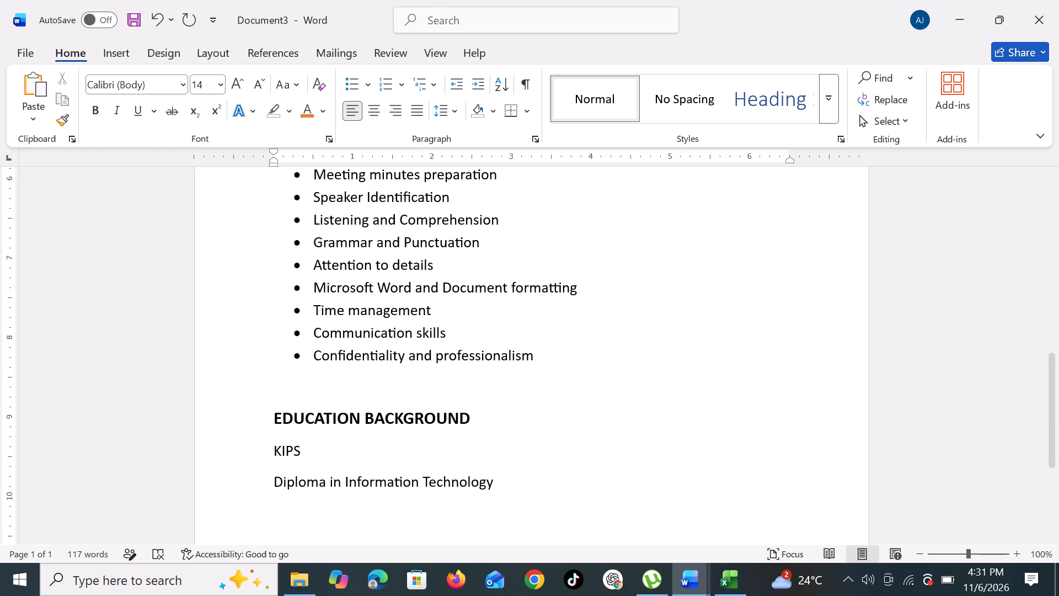
Enter "Year of completion 2025" on the line below the diploma and start a new line beneath it.
text(ye)
key(BackSpace)
key(BackSpace)
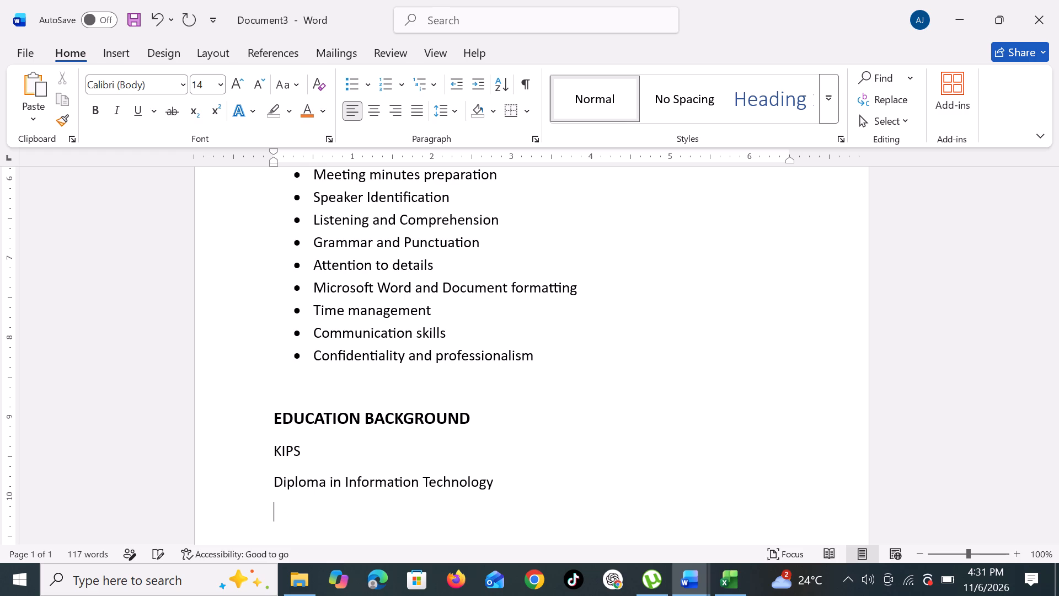
text(ear)
key(space)
text(od)
key(BackSpace)
text(f)
key(space)
text(comple)
key(t)
text(ion)
key(space)
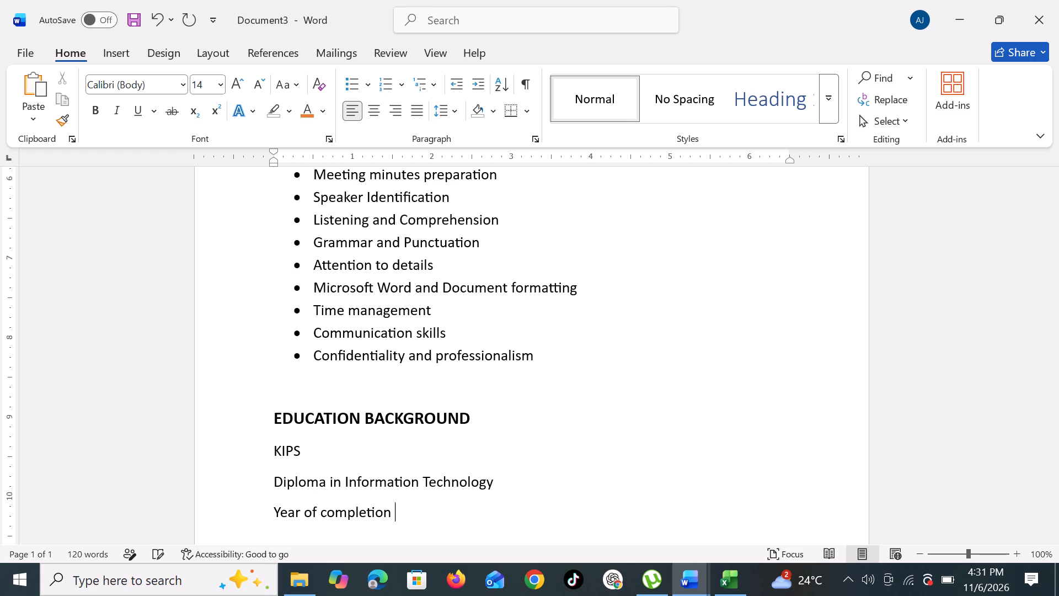
key(2)
key(0)
text(22)
key(BackSpace)
key(4)
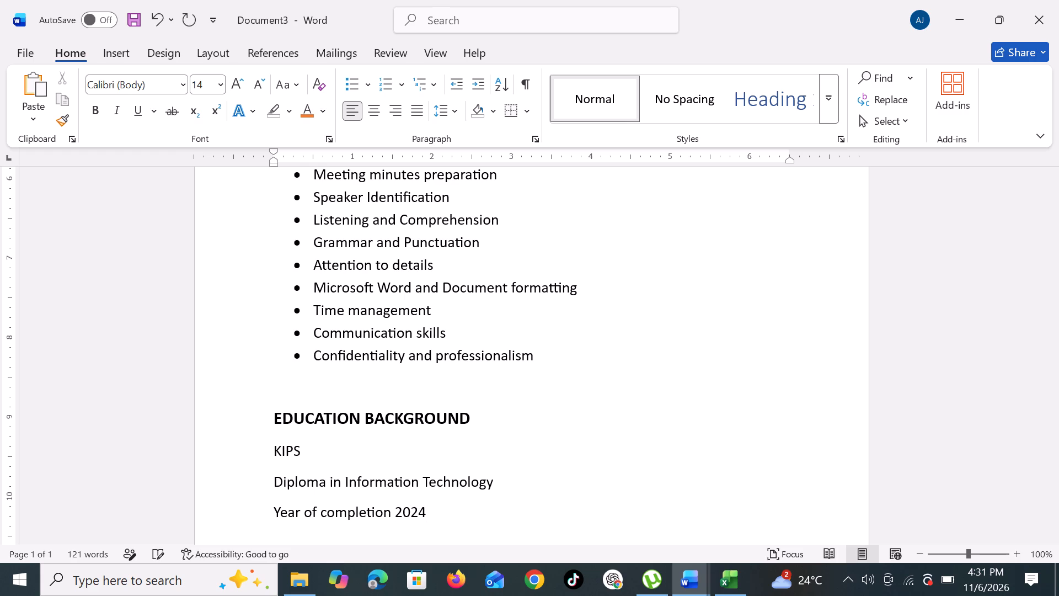
key(BackSpace)
key(5)
key(Return)
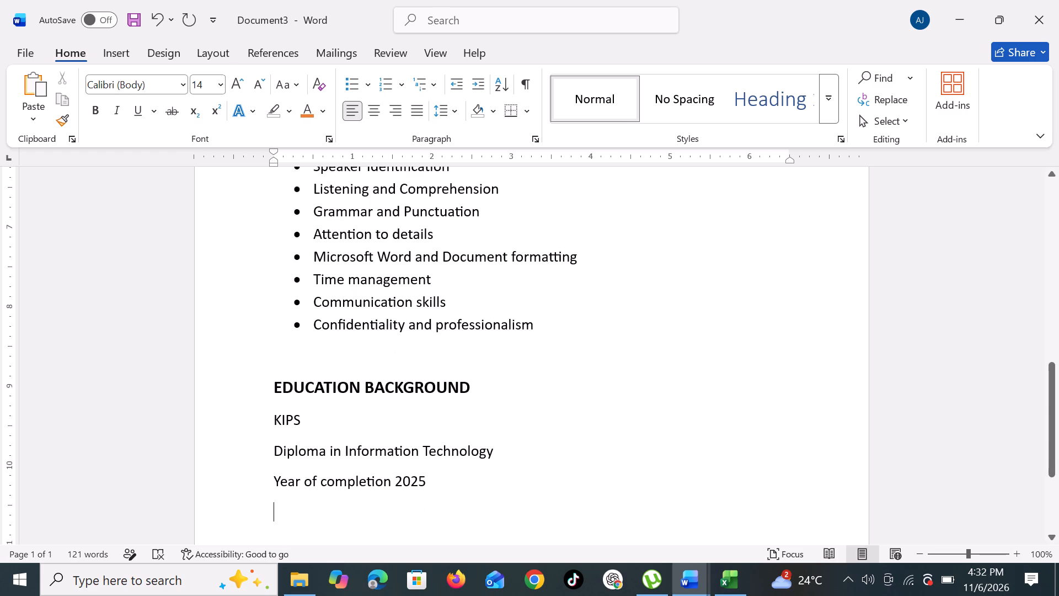
Number the "KIPS" institution line by adding "1." in front of it.
click(271, 410)
key(1)
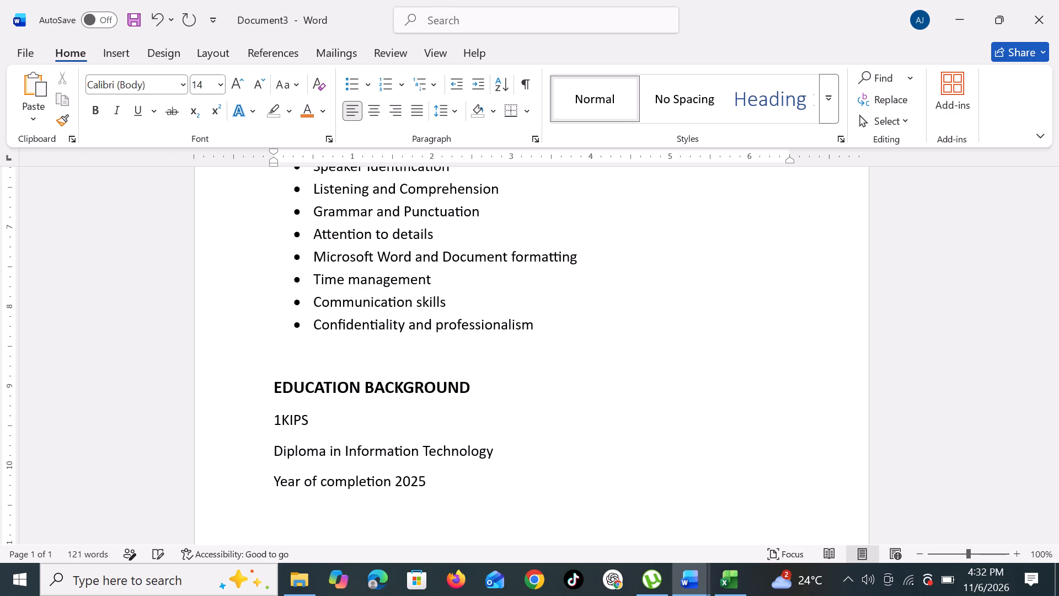
key(BackSpace)
key(1)
key(period)
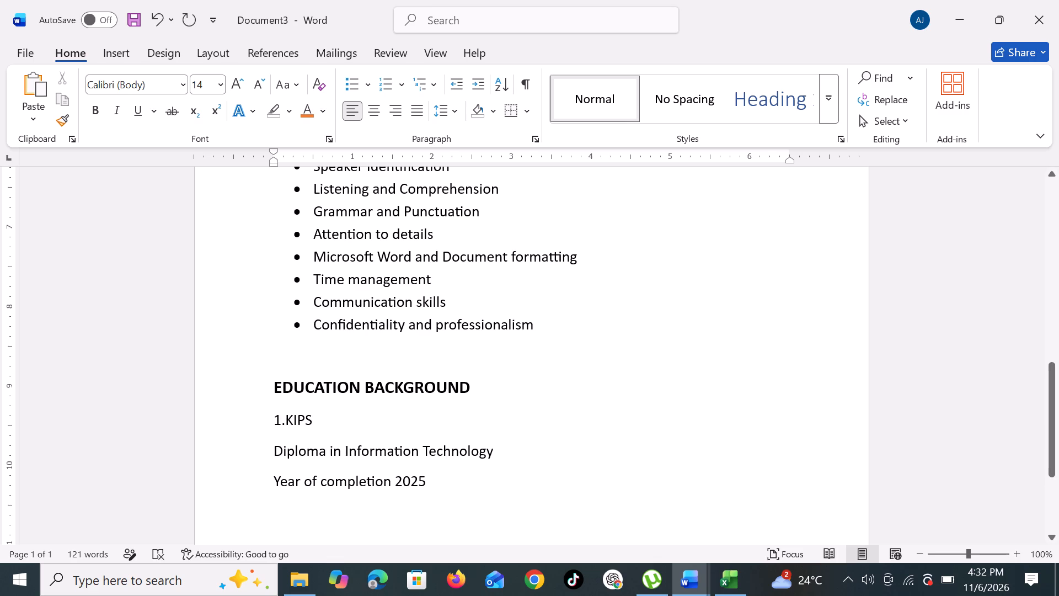
Add the second institution line "2. University Of Nairobi" directly below the completion year and start a new line.
click(431, 478)
key(Return)
key(2)
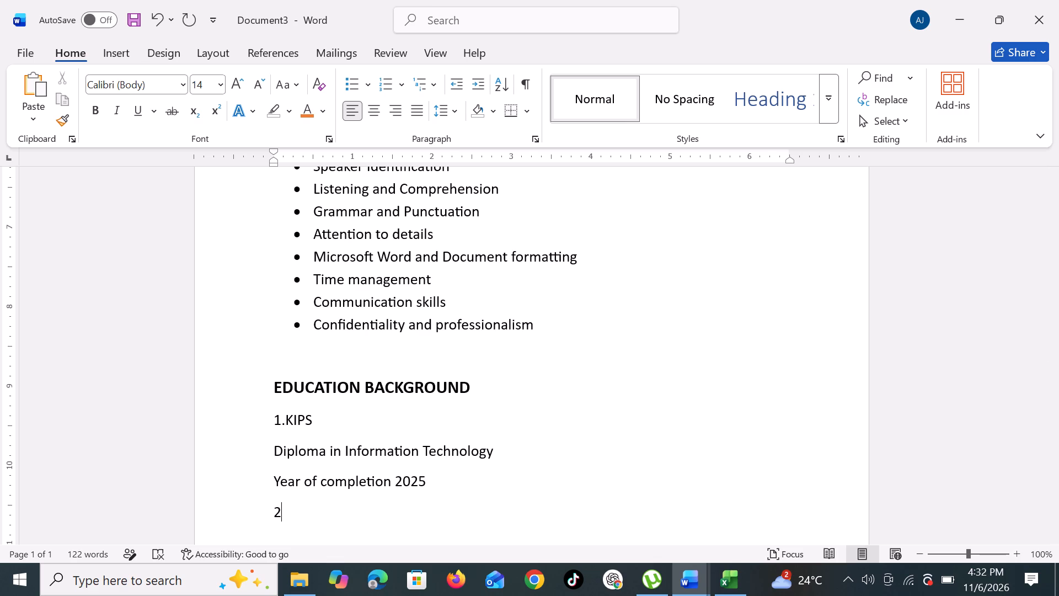
text(.)
key(space)
key(u)
key(n)
key(BackSpace)
text(niversity)
key(space)
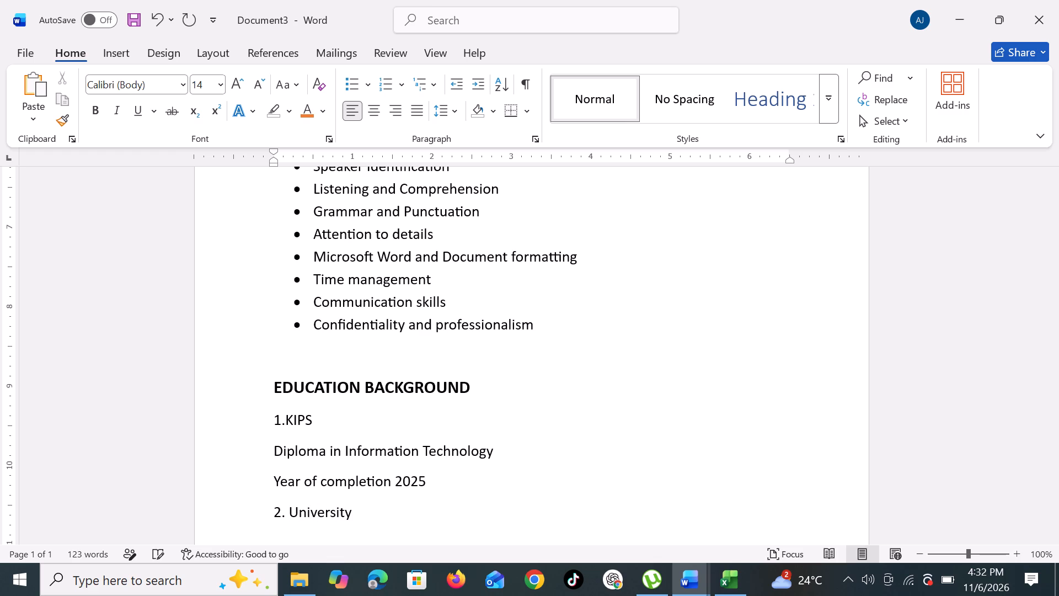
key(o)
text(f)
key(space)
text(irobi)
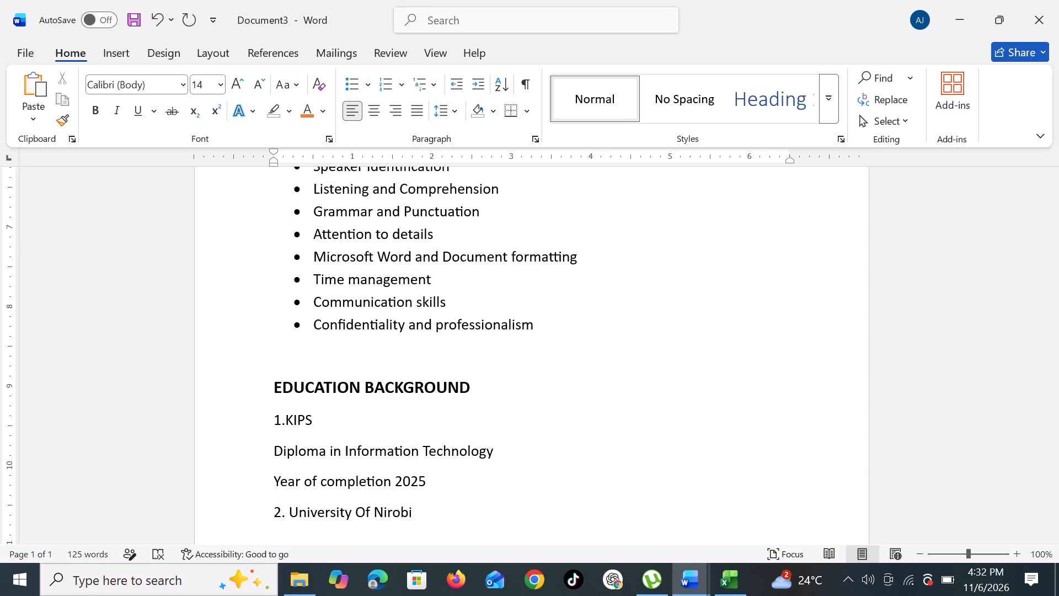
key(BackSpace)
key(BackSpace)
key(BackSpace)
key(BackSpace)
key(BackSpace)
text(airobi)
key(Return)
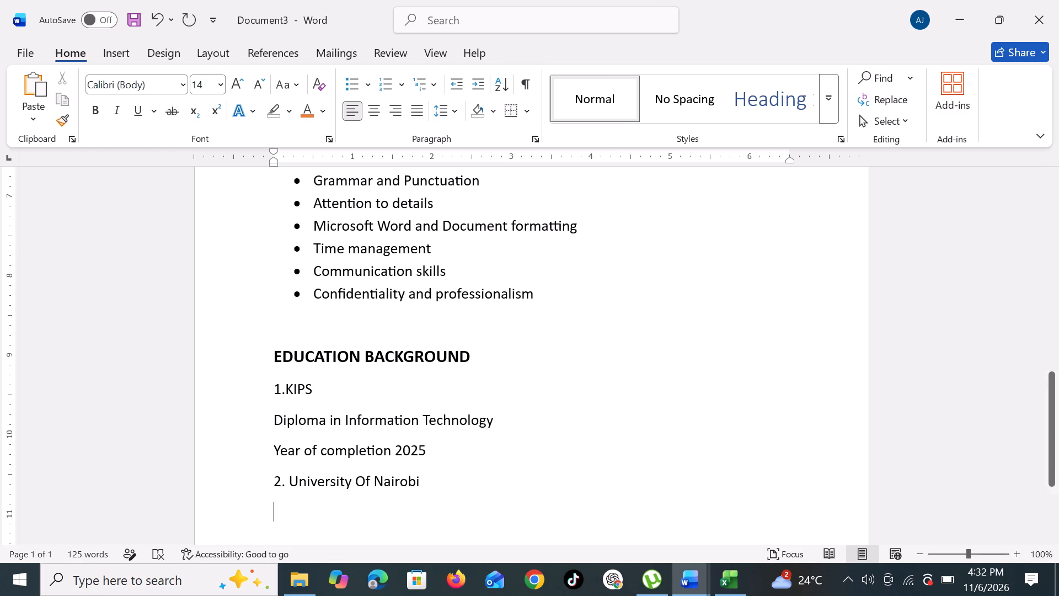
Enter the qualification "Bachelor in information Technology" on the line below "2. University Of Nairobi".
key(b)
text(ache)
text(lo)
text(r)
key(space)
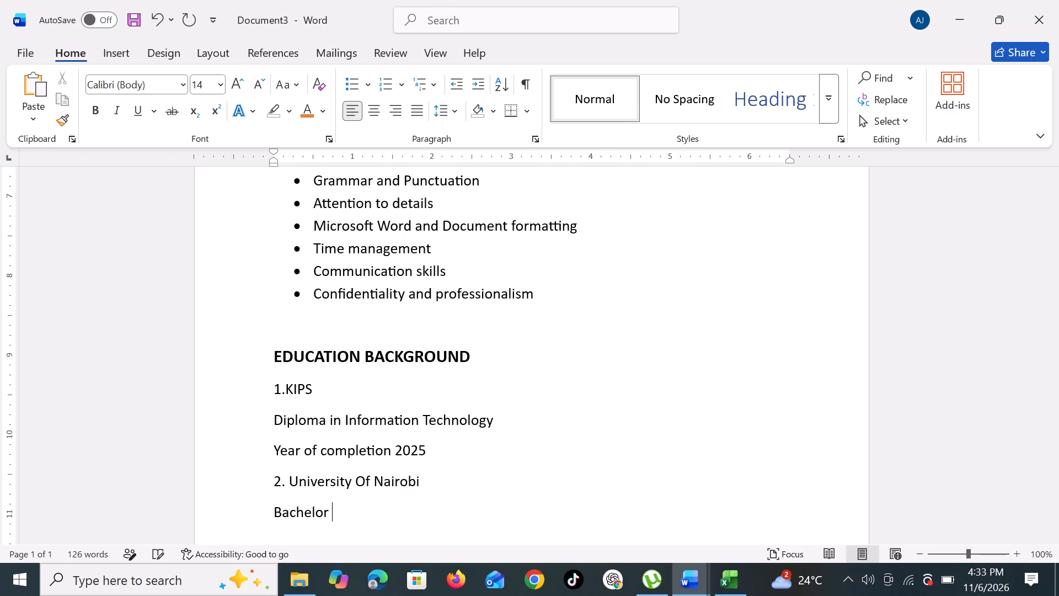
key(n)
key(BackSpace)
text(in in)
text(for)
text(mation)
key(space)
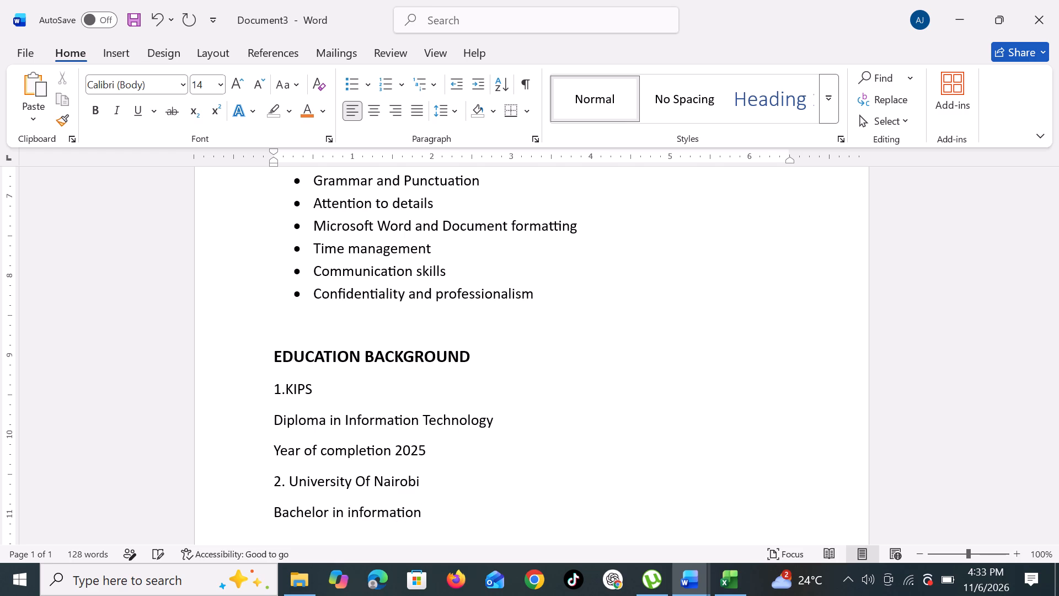
key(t)
text(ech)
text(nology)
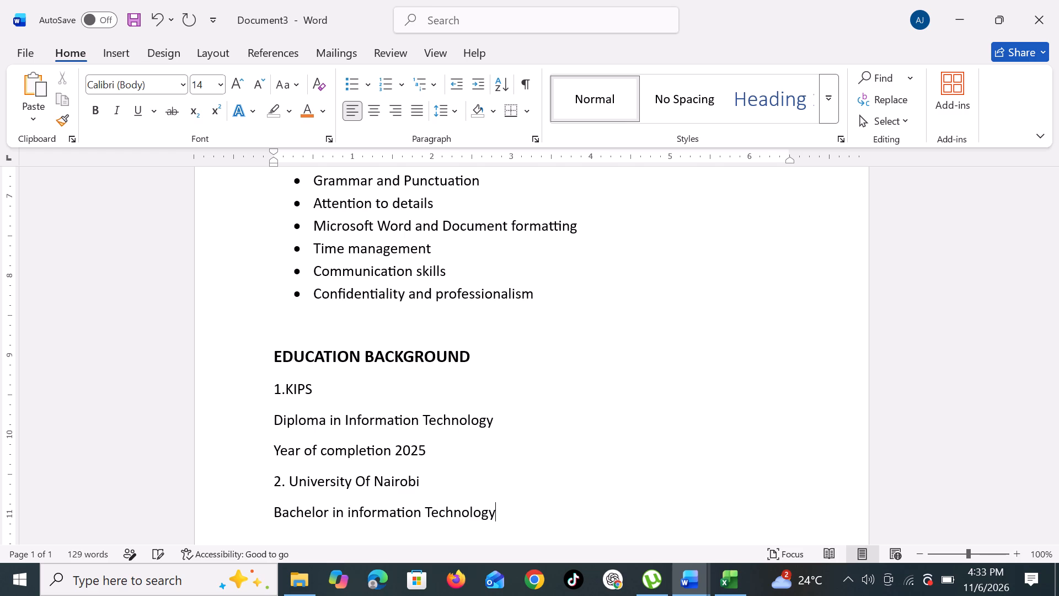
Review the curriculum vitae from the name and contact information down to the education background section.
scroll(352, 476, down, 4)
scroll(374, 471, up, 6)
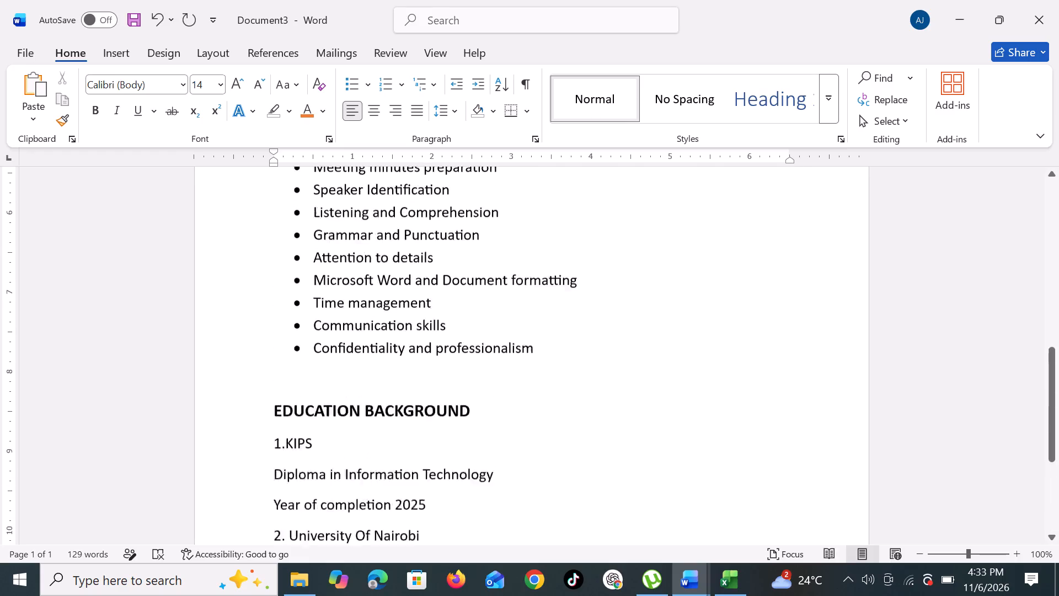
scroll(374, 471, up, 15)
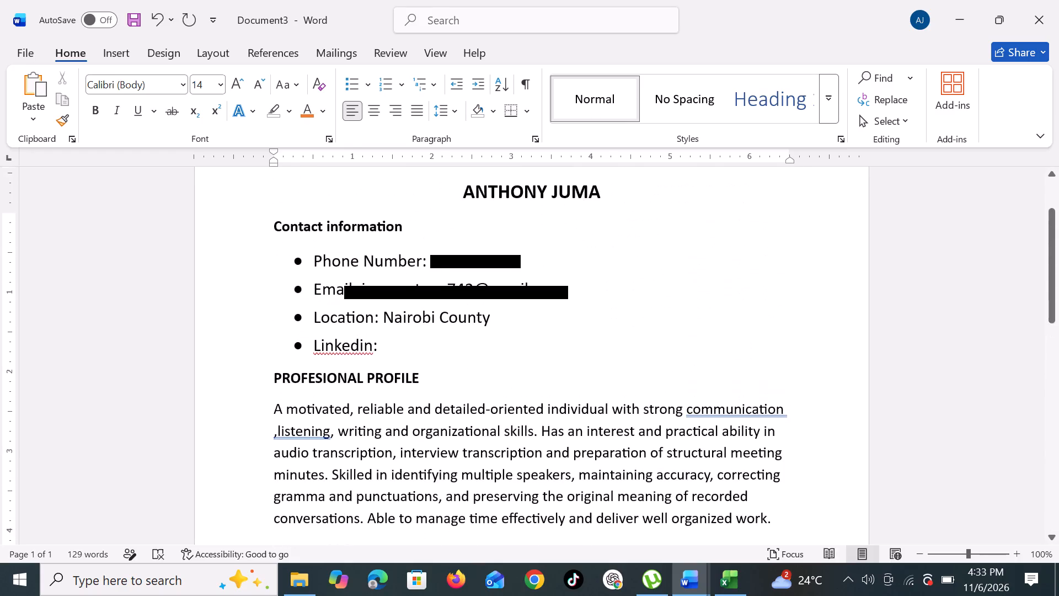
scroll(373, 471, up, 1)
scroll(373, 472, down, 19)
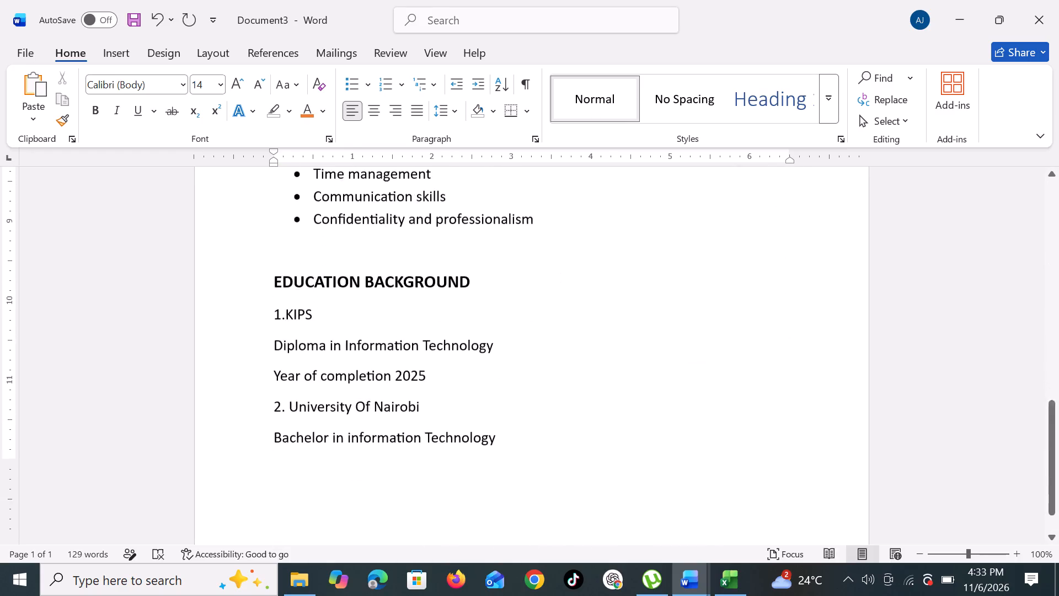
scroll(373, 487, down, 1)
Enter "Year 2" on a new line below "Bachelor in information Technology".
click(501, 380)
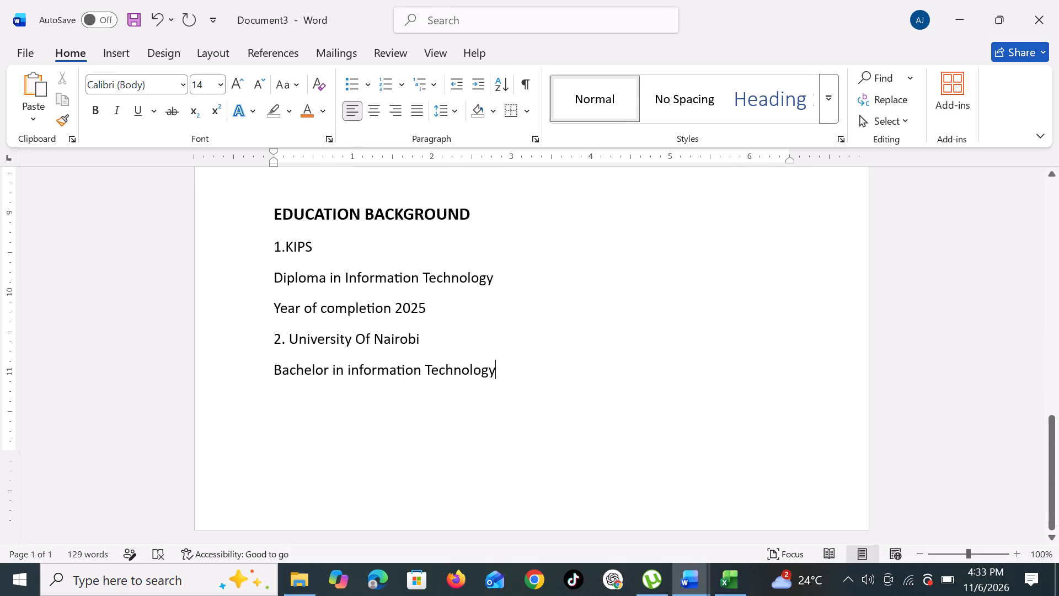
key(Return)
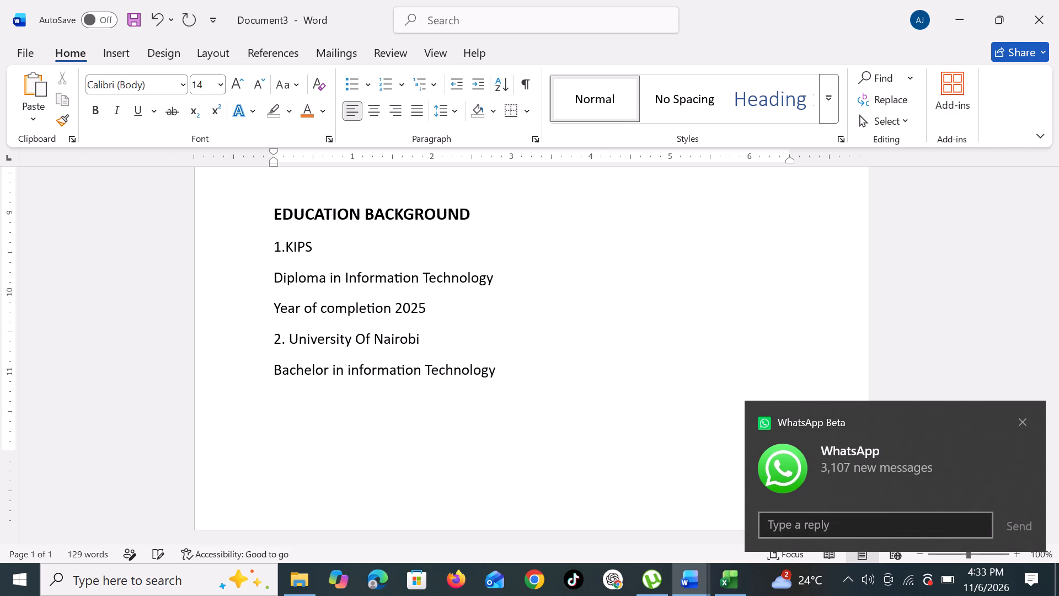
key(y)
key(BackSpace)
key(y)
text(EA)
key(BackSpace)
key(BackSpace)
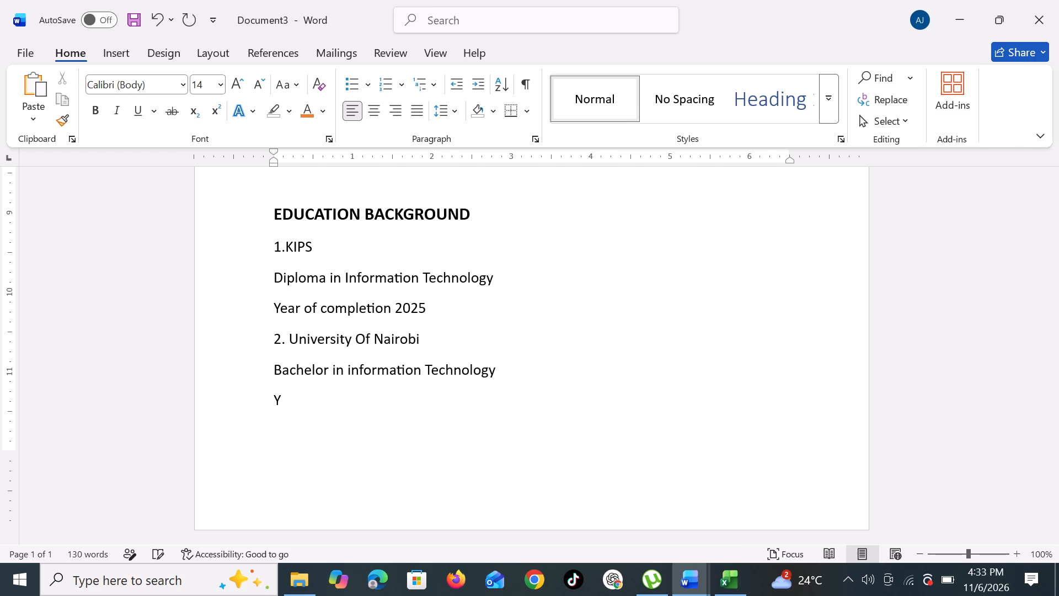
text(ea)
key(e)
key(BackSpace)
text(r)
key(space)
key(3)
key(BackSpace)
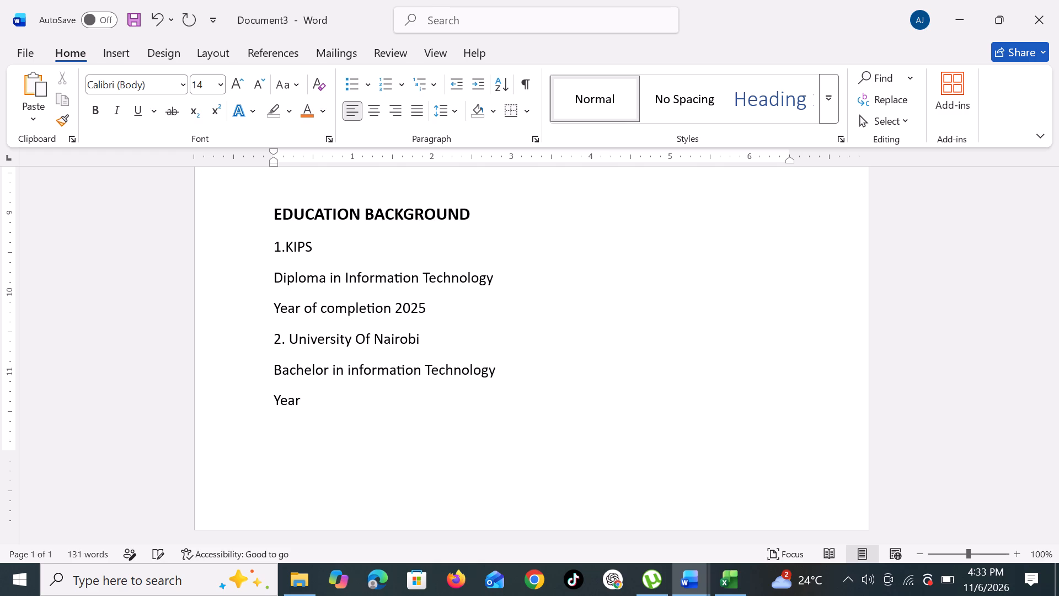
key(3)
key(BackSpace)
key(2)
Add the section heading "WORK EXPERIENCE" on a new line below "Year 2".
key(Return)
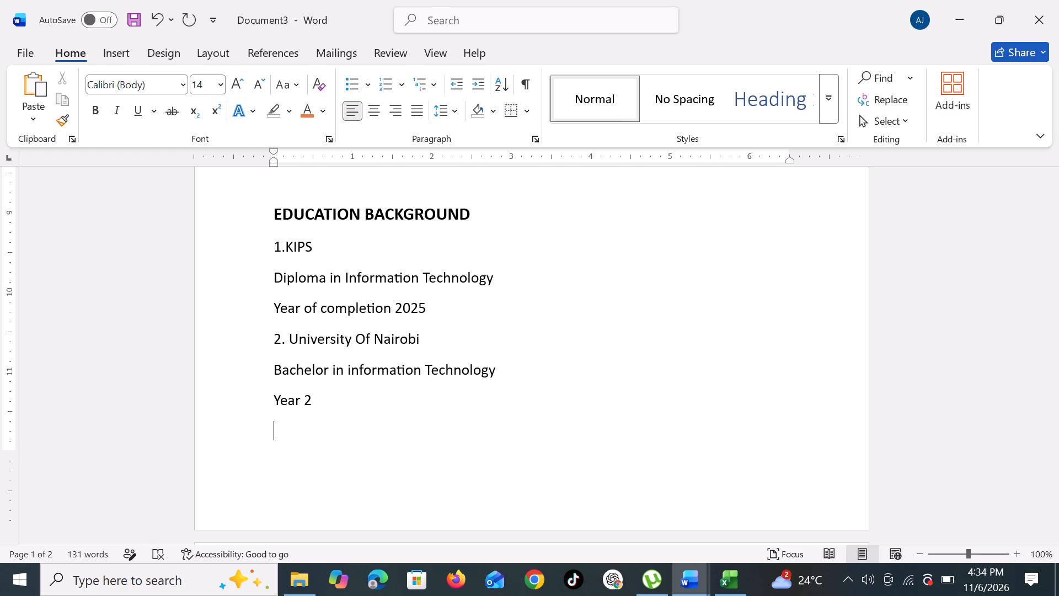
key(w)
key(o)
key(BackSpace)
text(ORK)
key(space)
key(e)
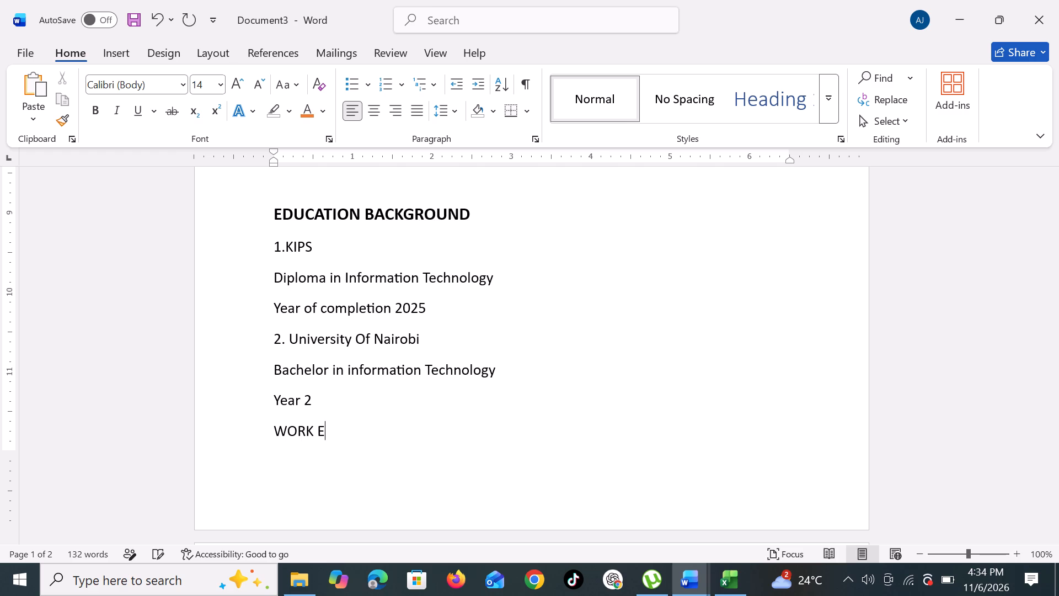
text(XPERIENCE)
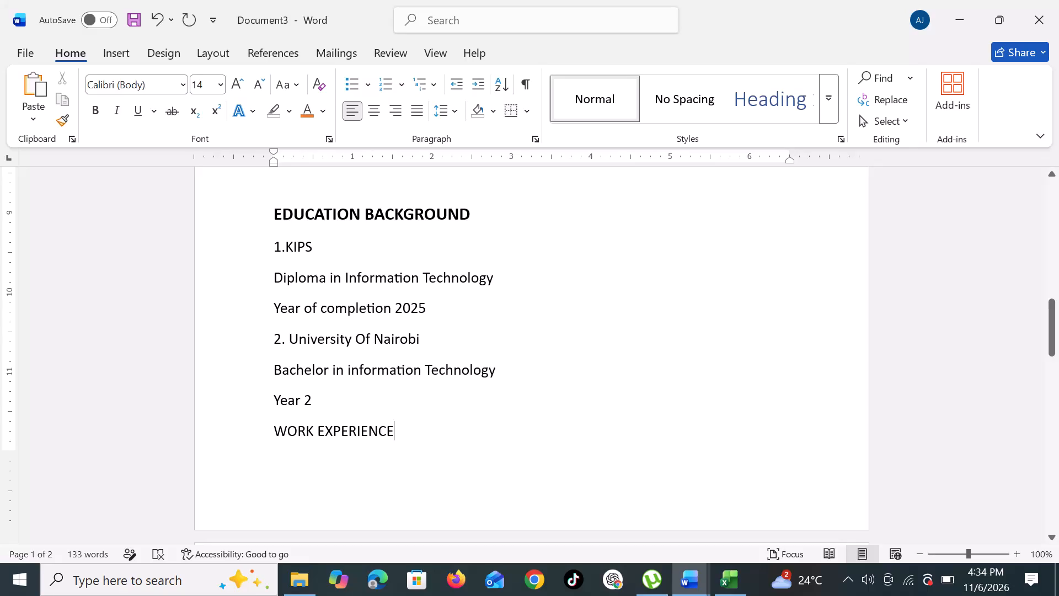
Make the "WORK EXPERIENCE" heading bold and increase its font size to 16.
drag(271, 430, 389, 437)
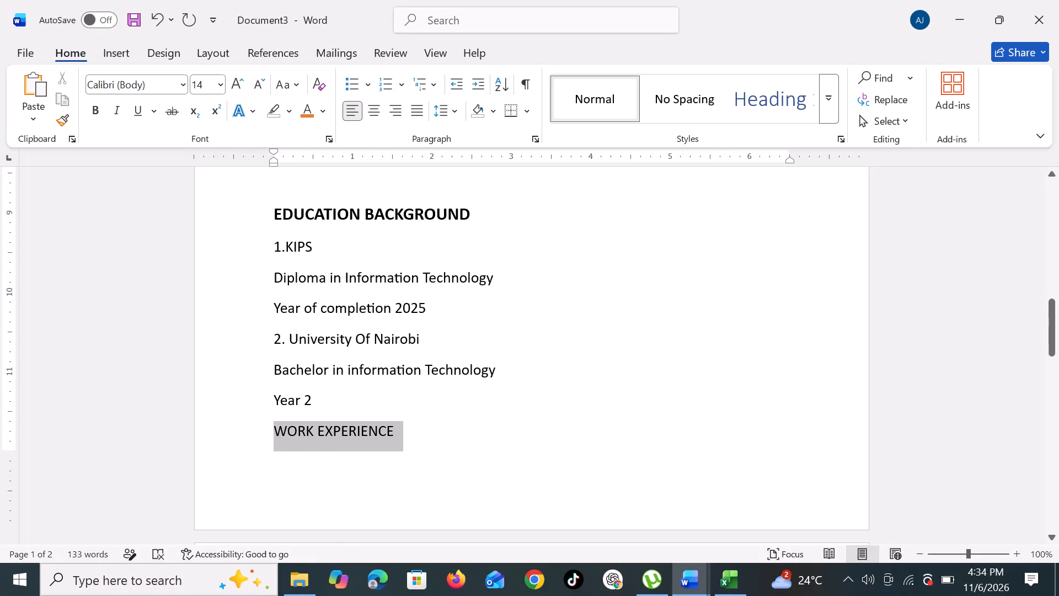
drag(389, 437, 443, 439)
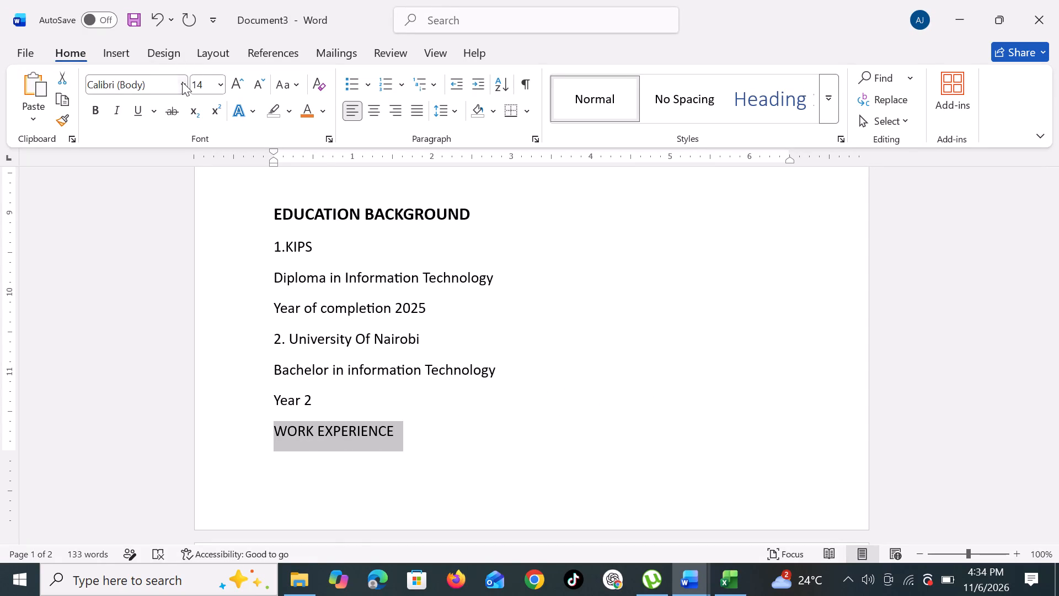
click(93, 112)
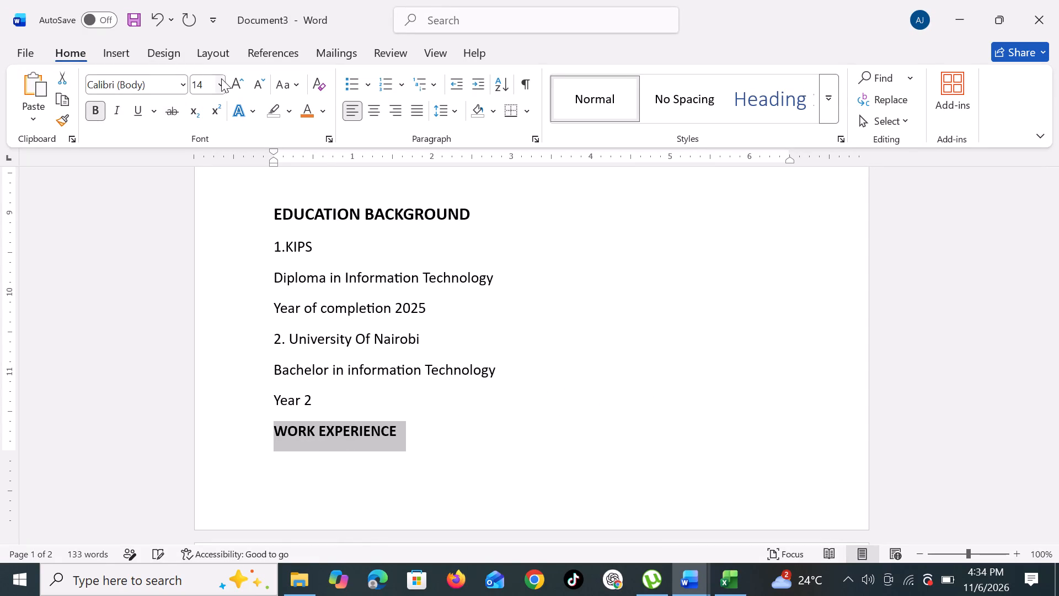
click(245, 81)
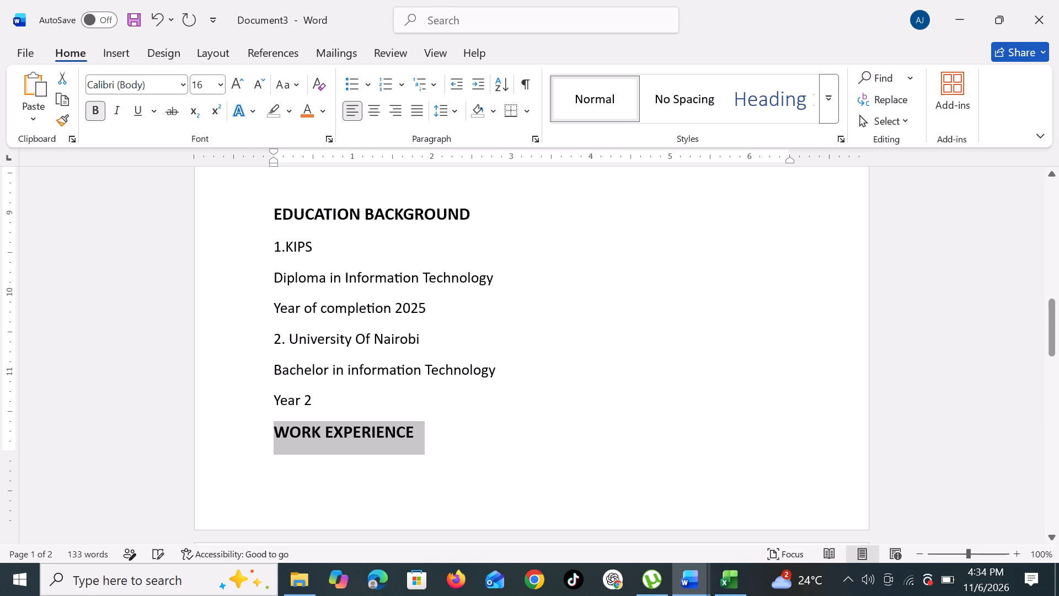
click(527, 446)
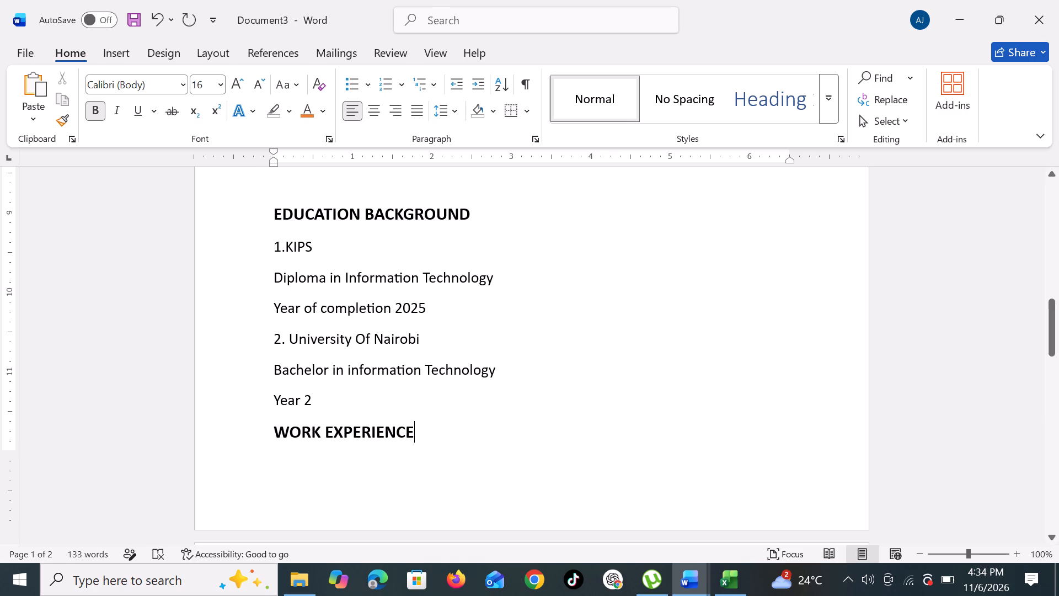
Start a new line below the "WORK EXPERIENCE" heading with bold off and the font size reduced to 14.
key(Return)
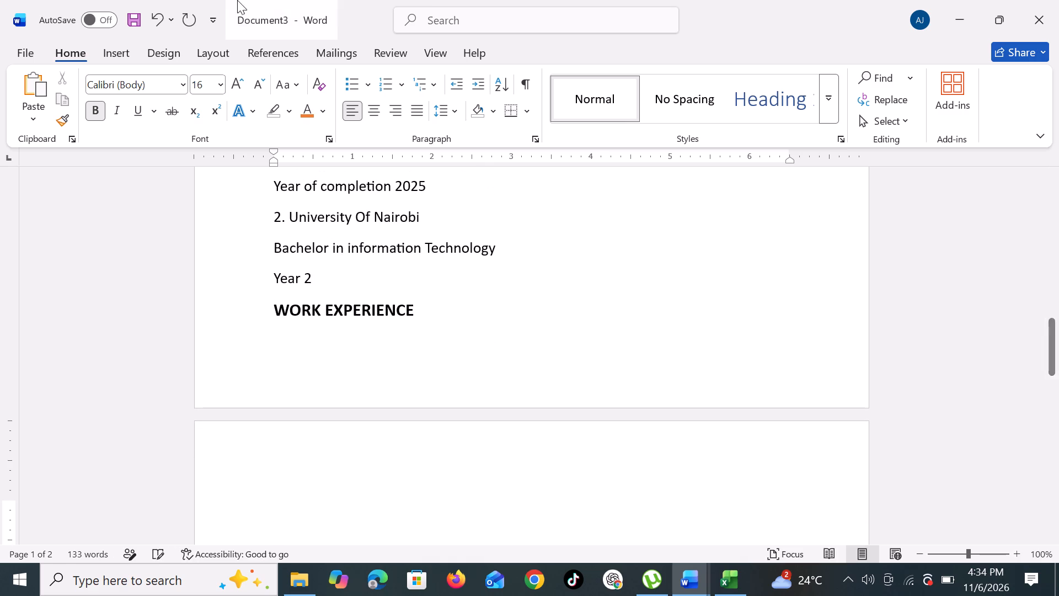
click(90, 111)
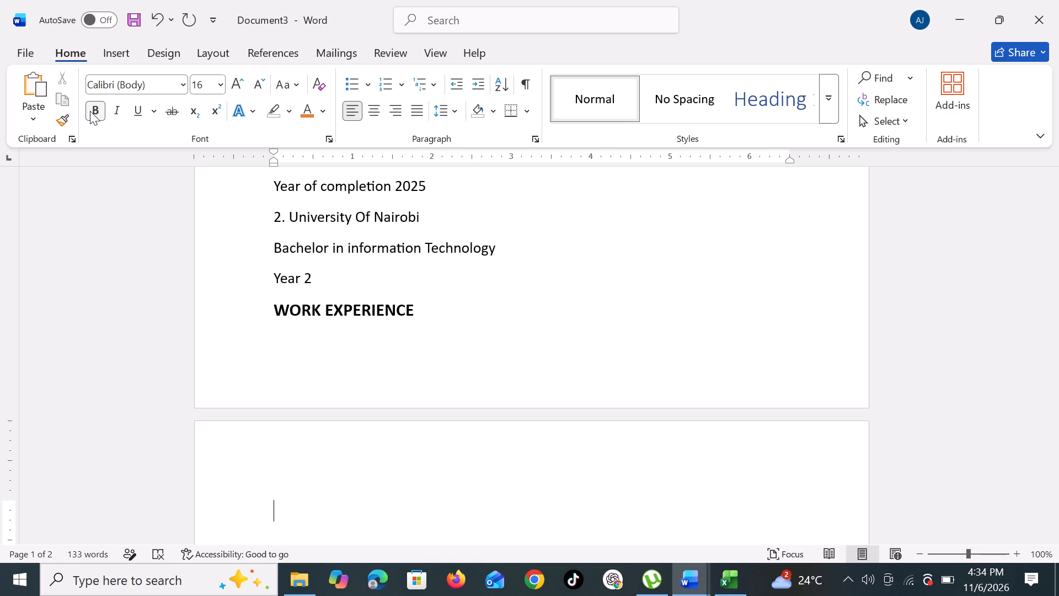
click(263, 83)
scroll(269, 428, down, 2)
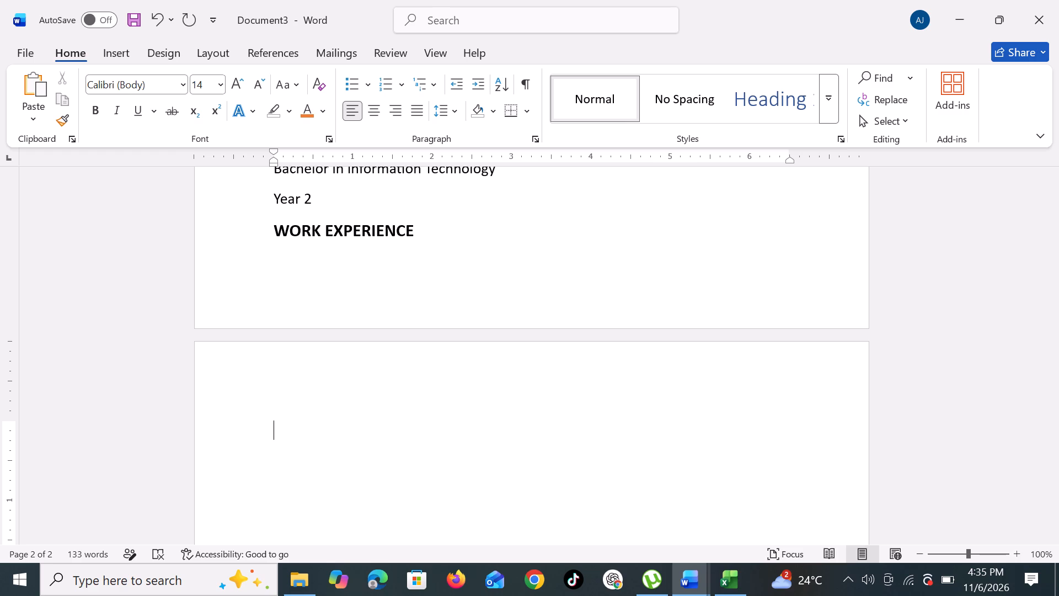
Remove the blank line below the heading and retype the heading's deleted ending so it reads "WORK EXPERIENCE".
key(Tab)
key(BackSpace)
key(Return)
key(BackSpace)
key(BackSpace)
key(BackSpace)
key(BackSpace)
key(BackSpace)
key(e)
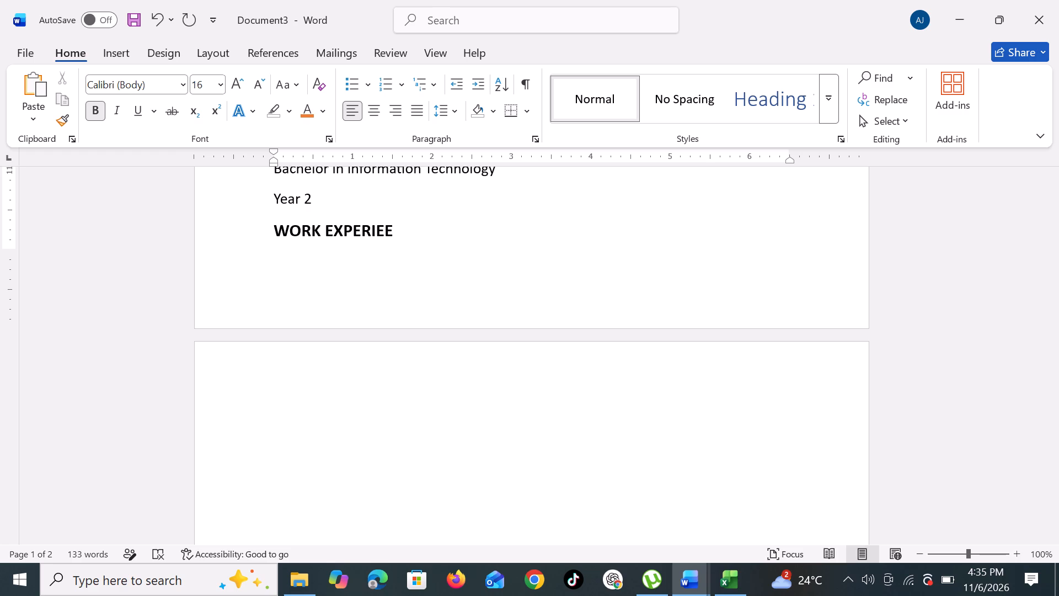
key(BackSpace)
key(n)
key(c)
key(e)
Start a new body line below the "WORK EXPERIENCE" heading with bold off and font size 14.
key(Return)
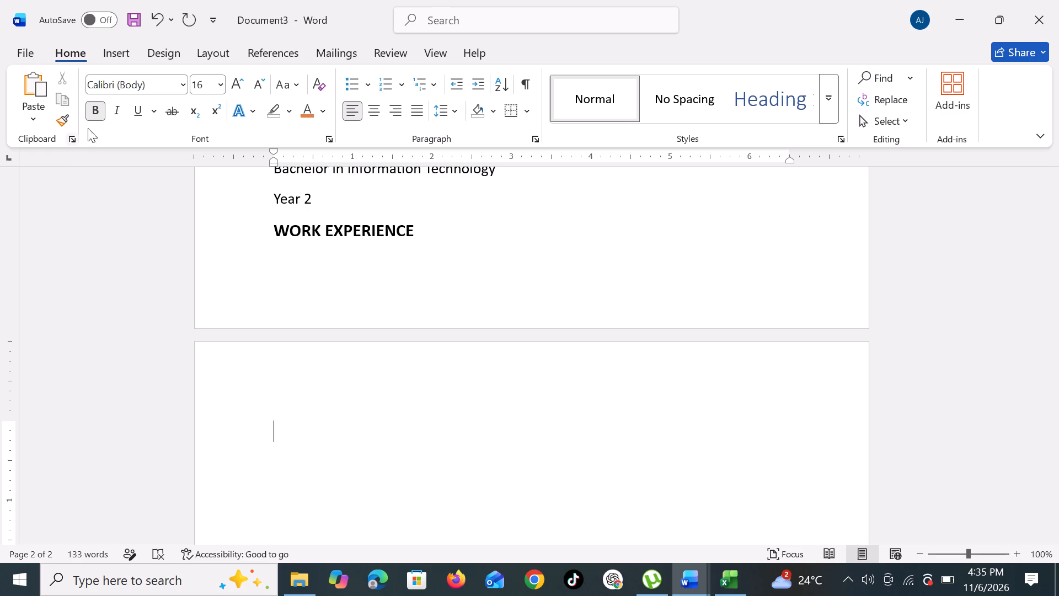
click(104, 109)
click(261, 81)
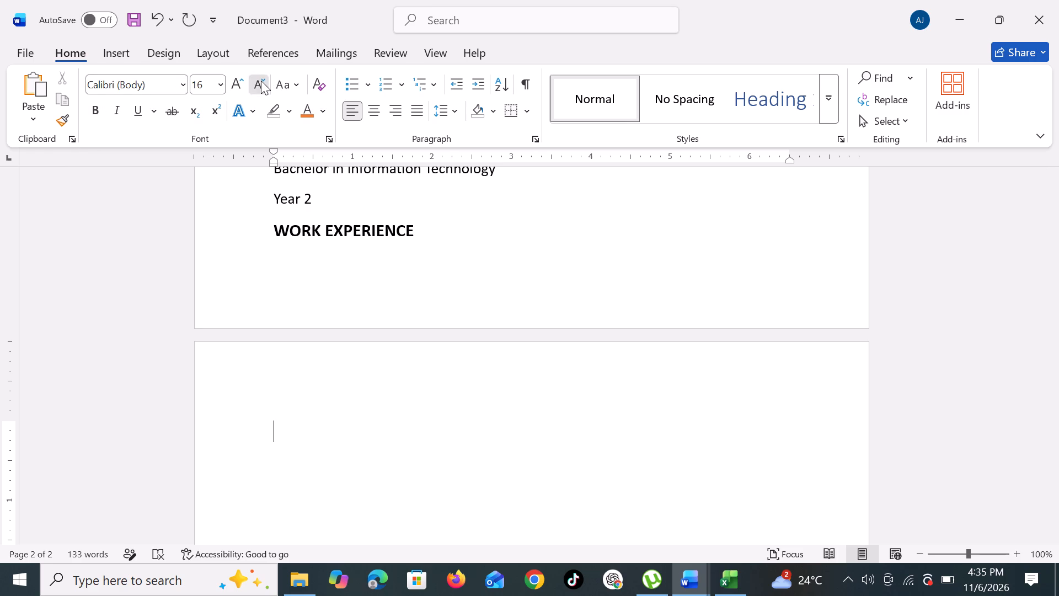
click(262, 80)
click(245, 78)
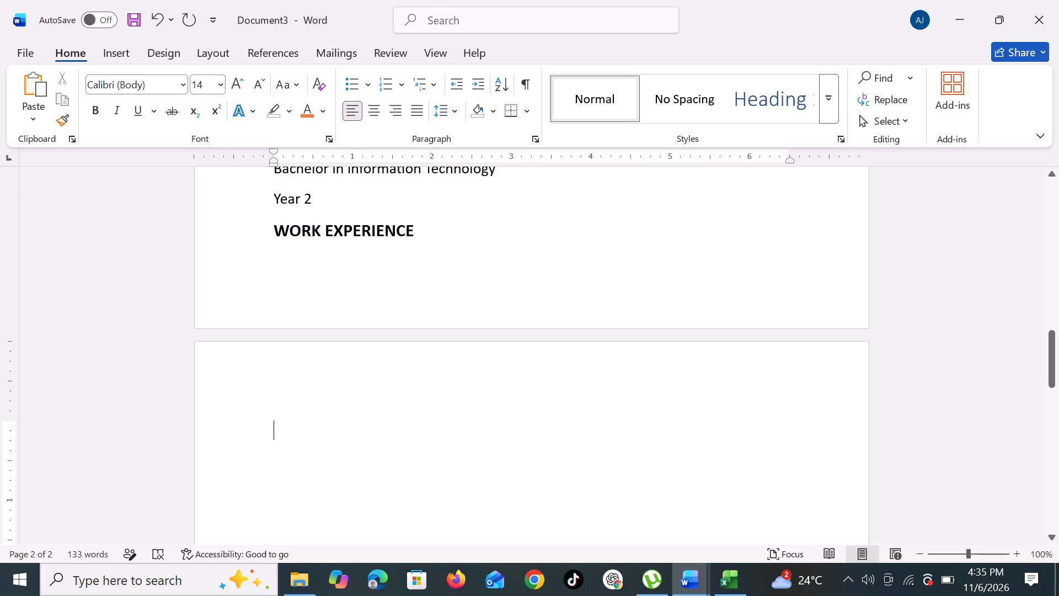
Enter the job title "IT Manager" on the body line below the "WORK EXPERIENCE" heading.
scroll(253, 380, left, 2)
key(i)
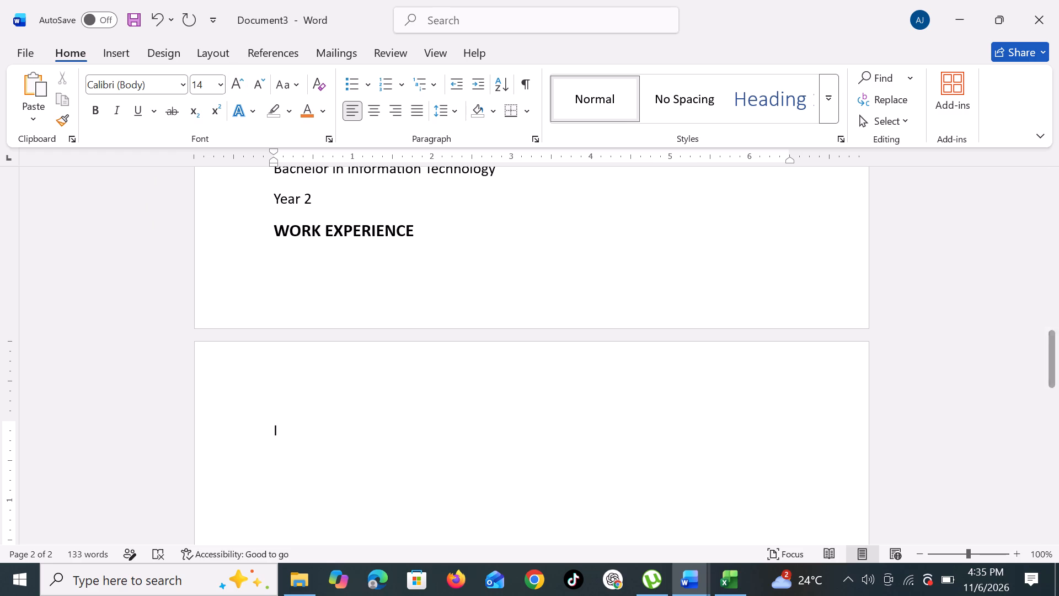
text(T MA)
key(BackSpace)
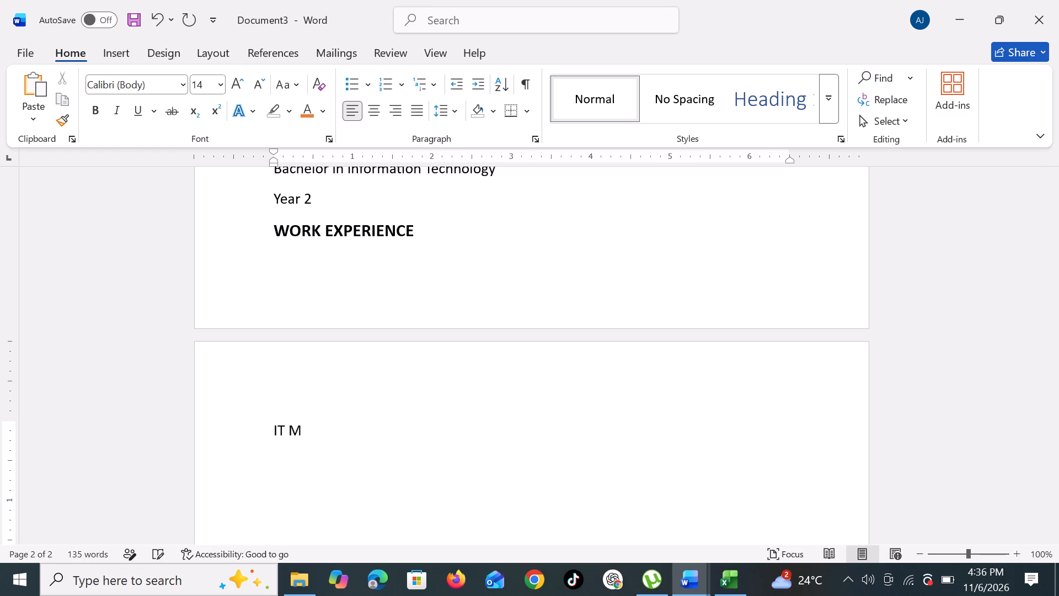
text(ana)
text(ger)
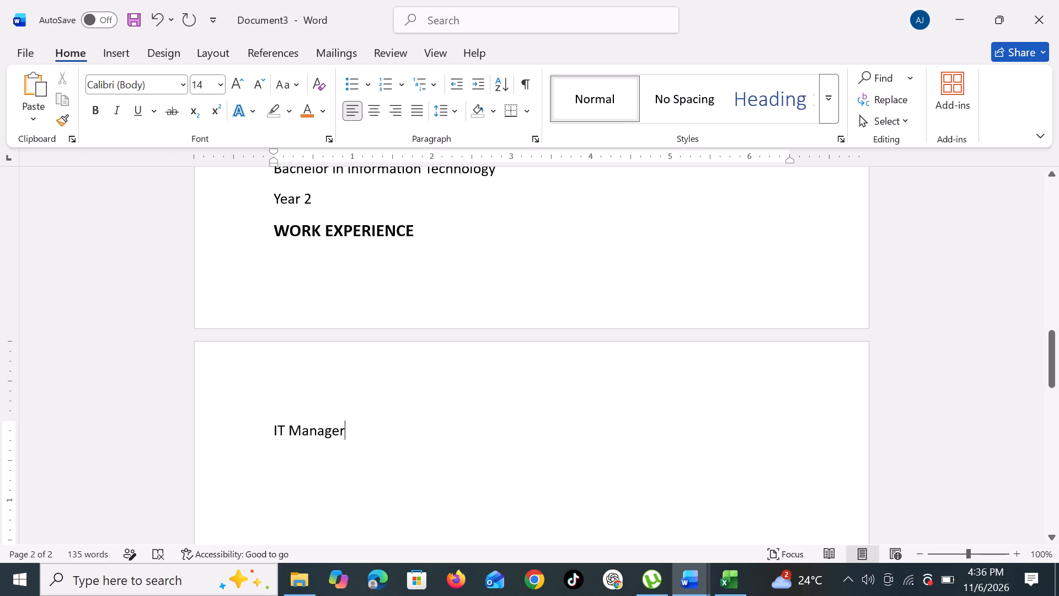
drag(270, 430, 351, 429)
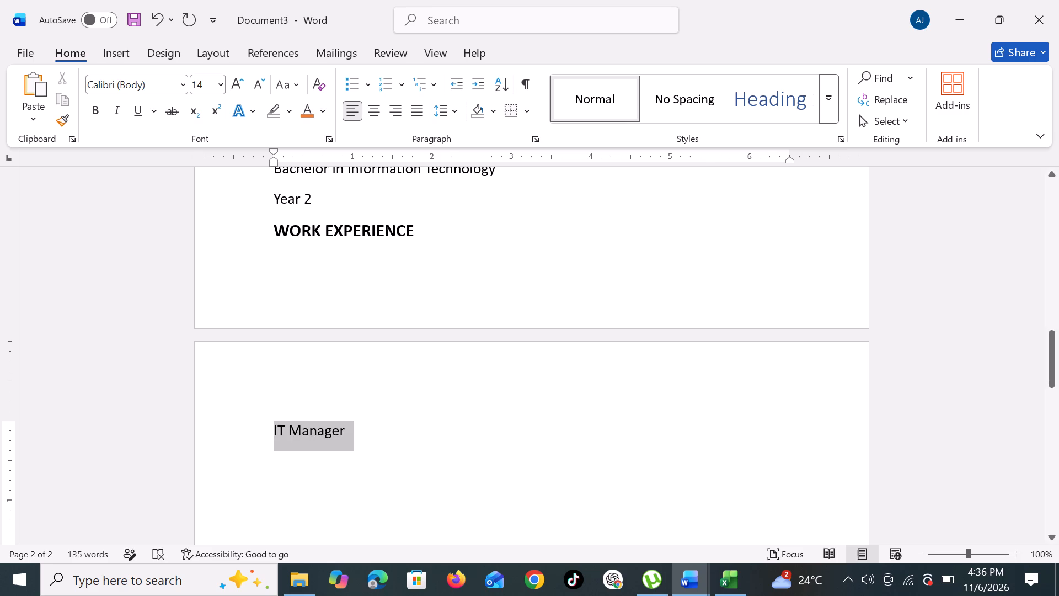
click(351, 428)
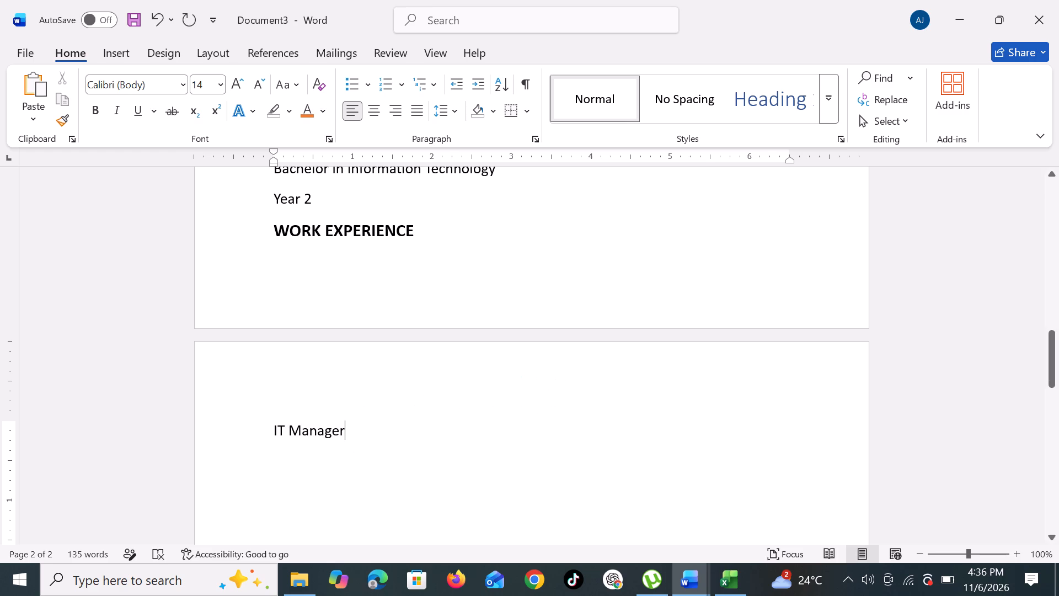
key(space)
Insert "Assistance" into the job title so it reads "IT Assistance Manager", and start a new line below it.
click(290, 437)
key(space)
key(BackSpace)
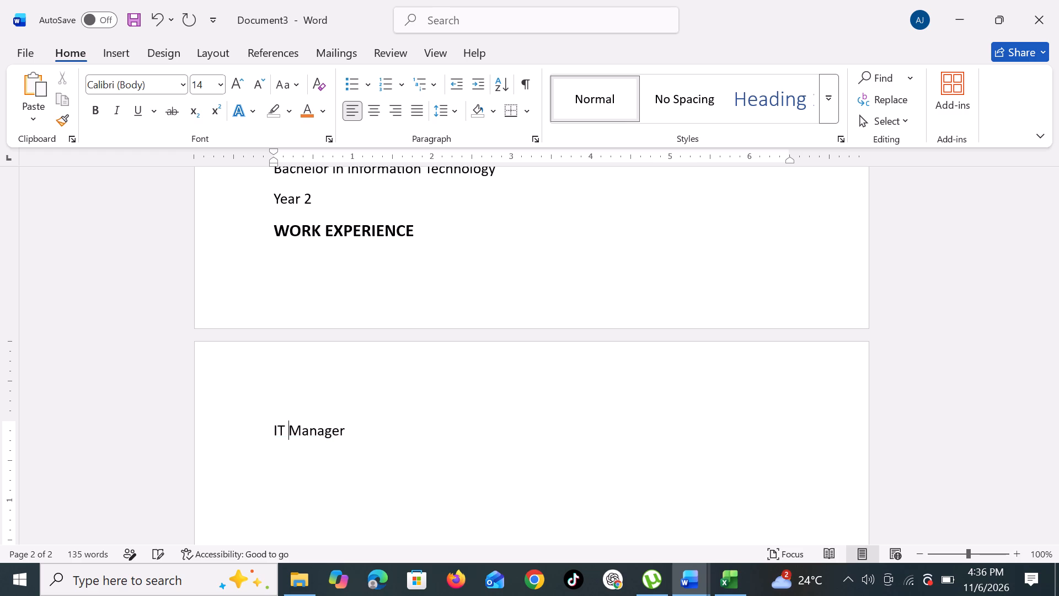
key(a)
key(a)
key(BackSpace)
text(ssi)
text(stance)
key(space)
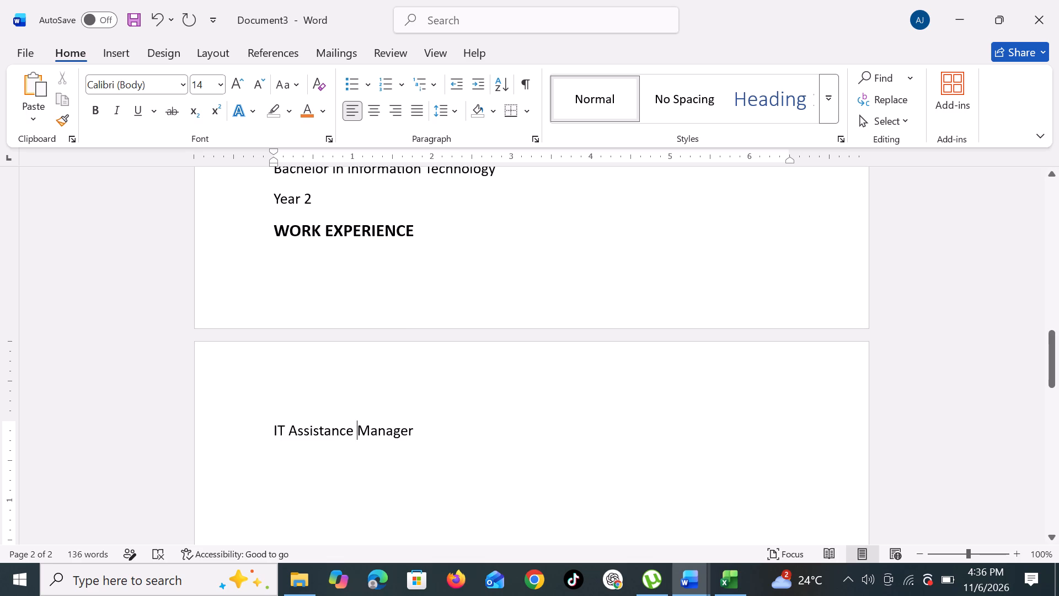
click(516, 458)
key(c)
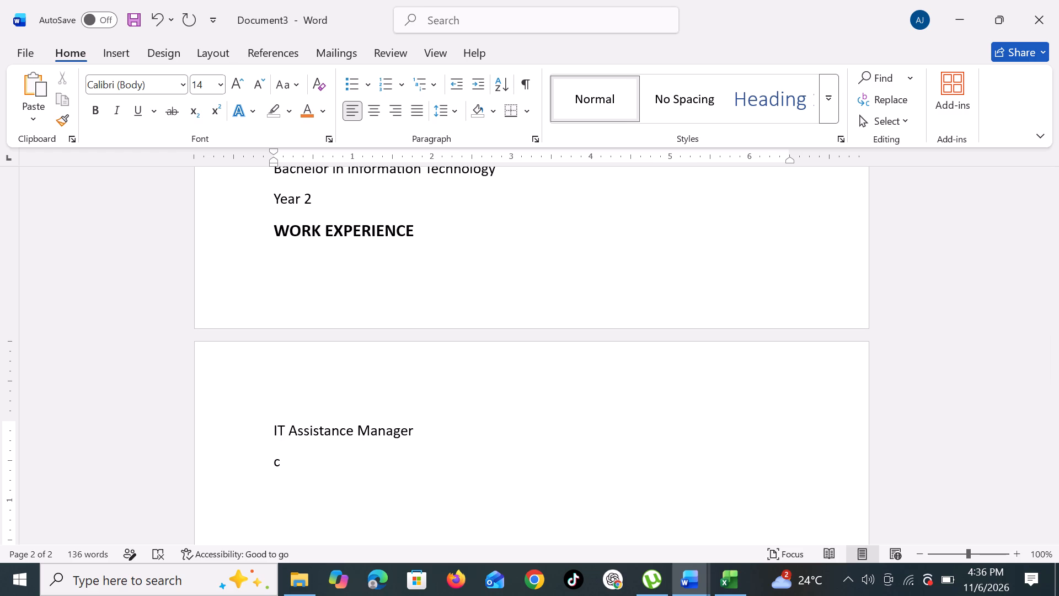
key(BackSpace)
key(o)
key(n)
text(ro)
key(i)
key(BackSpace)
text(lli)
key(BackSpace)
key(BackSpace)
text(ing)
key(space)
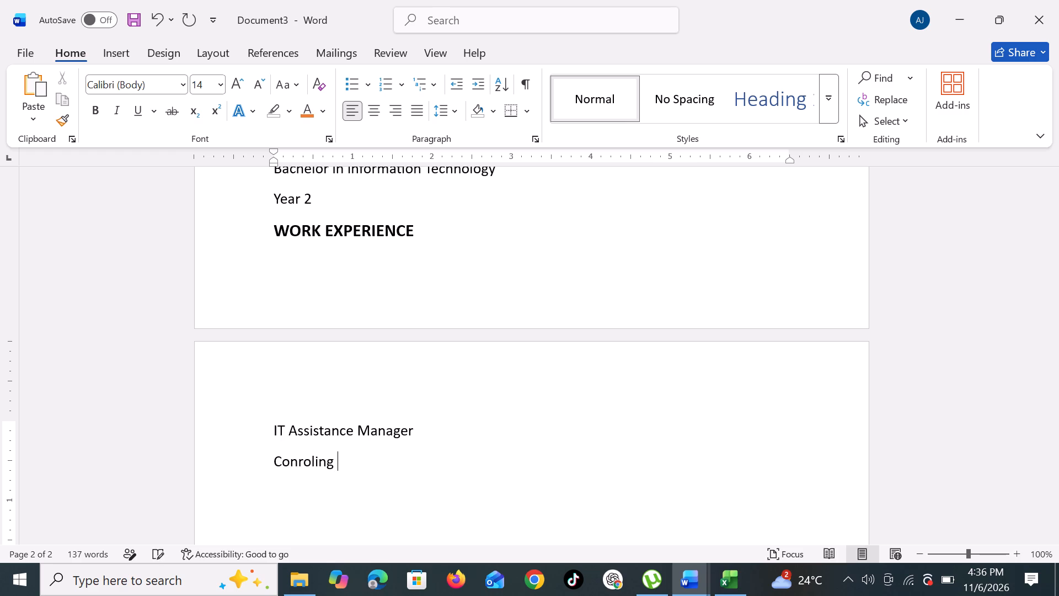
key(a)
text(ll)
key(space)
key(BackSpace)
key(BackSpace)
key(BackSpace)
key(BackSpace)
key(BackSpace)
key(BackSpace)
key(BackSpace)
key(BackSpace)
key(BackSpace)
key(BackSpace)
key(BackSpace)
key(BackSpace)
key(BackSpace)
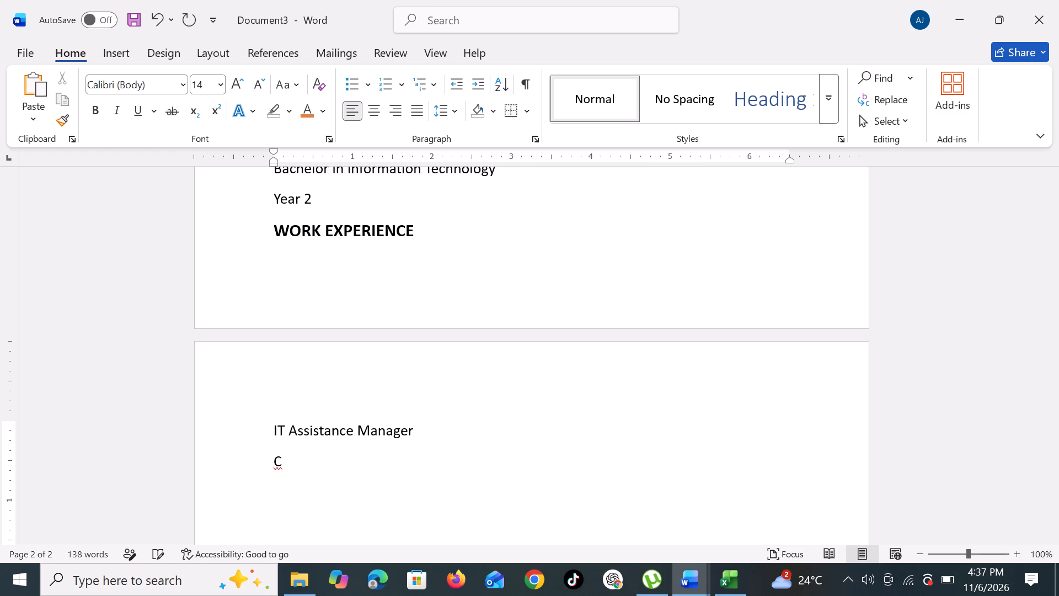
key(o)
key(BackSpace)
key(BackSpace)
Enter the duty line "In charge of every activity involving computer" below the job title and start a new line after it.
key(i)
text(n)
key(space)
key(bracketright)
key(BackSpace)
key(BackSpace)
key(space)
text(charge of every)
key(space)
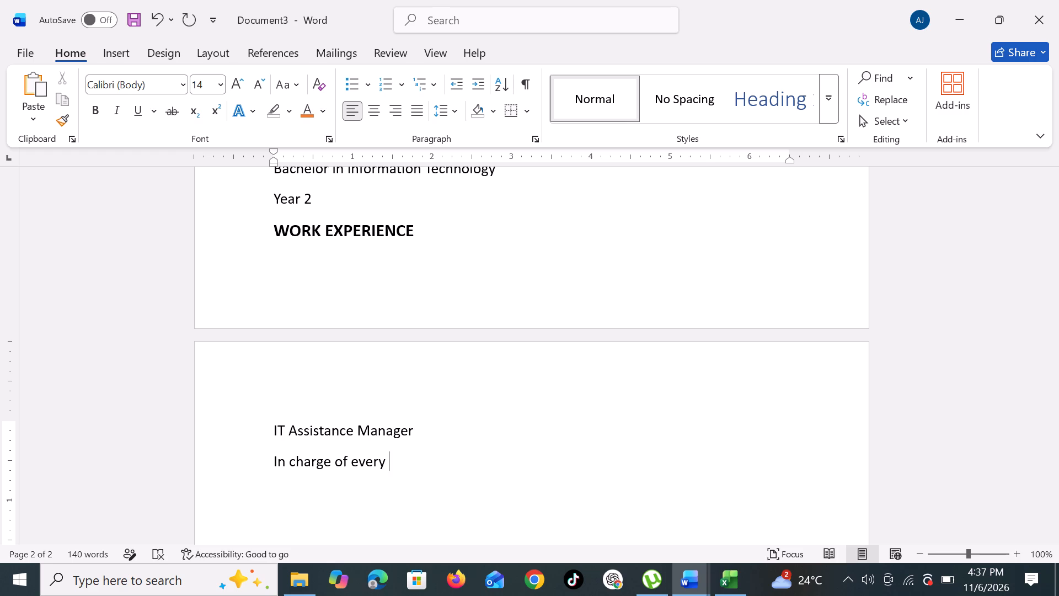
text(act)
text(ivity)
key(space)
text(in)
key(f)
key(BackSpace)
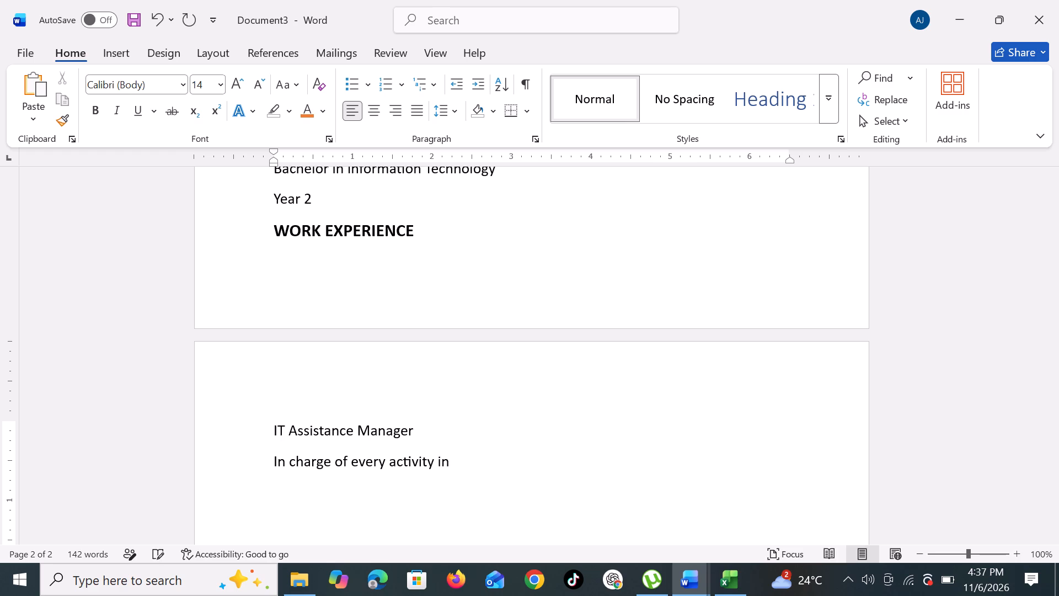
text(volving)
key(space)
key(c)
key(o)
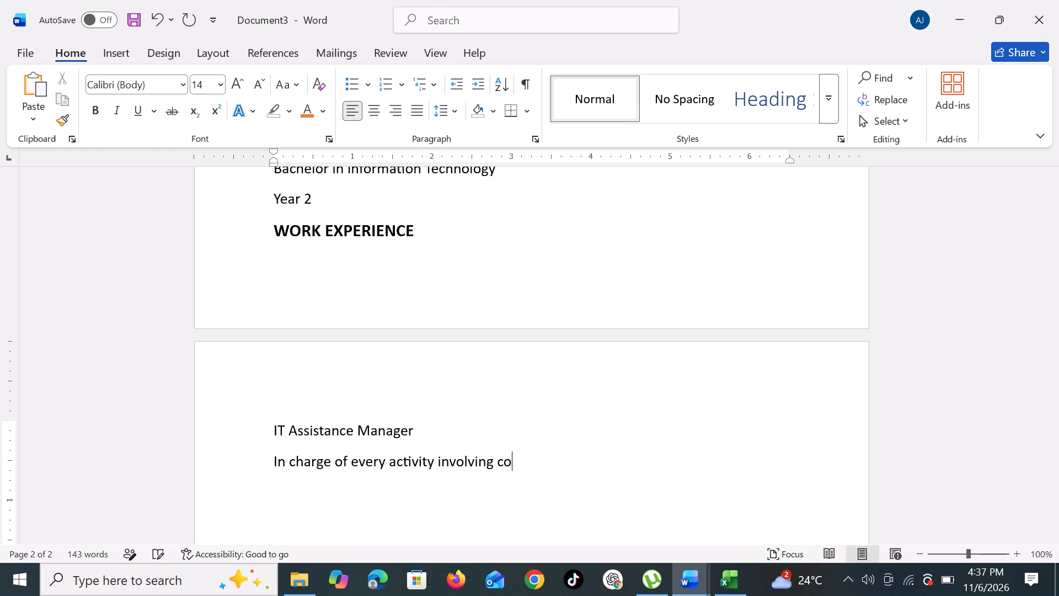
text(mpi)
key(BackSpace)
key(u)
text(dt)
key(BackSpace)
key(BackSpace)
text(ter)
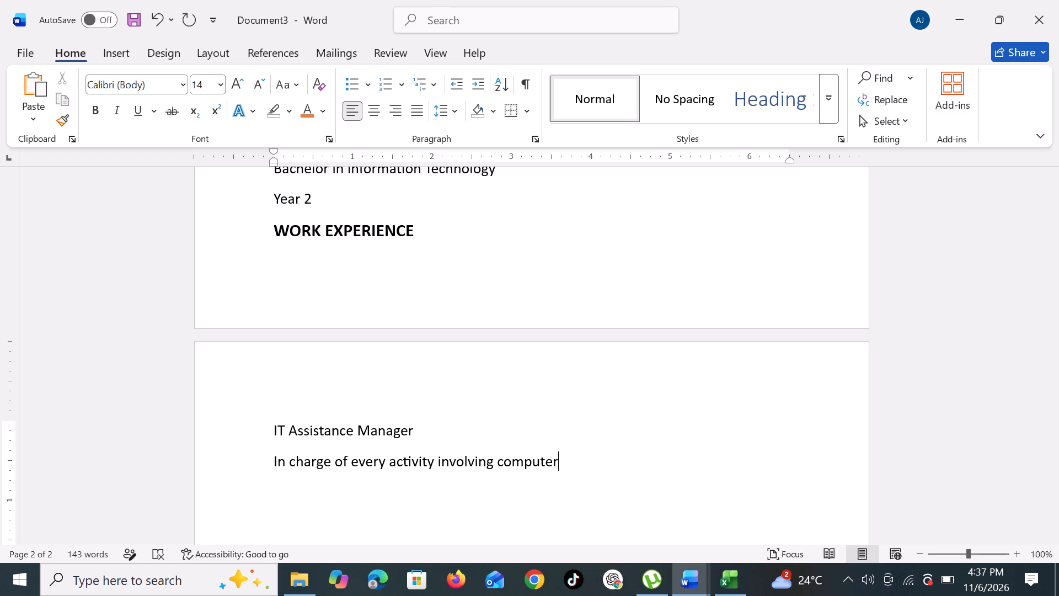
key(Return)
key(Return)
key(BackSpace)
Format the empty line below "In charge of every activity involving computer" as bold with font size 16.
scroll(516, 523, down, 4)
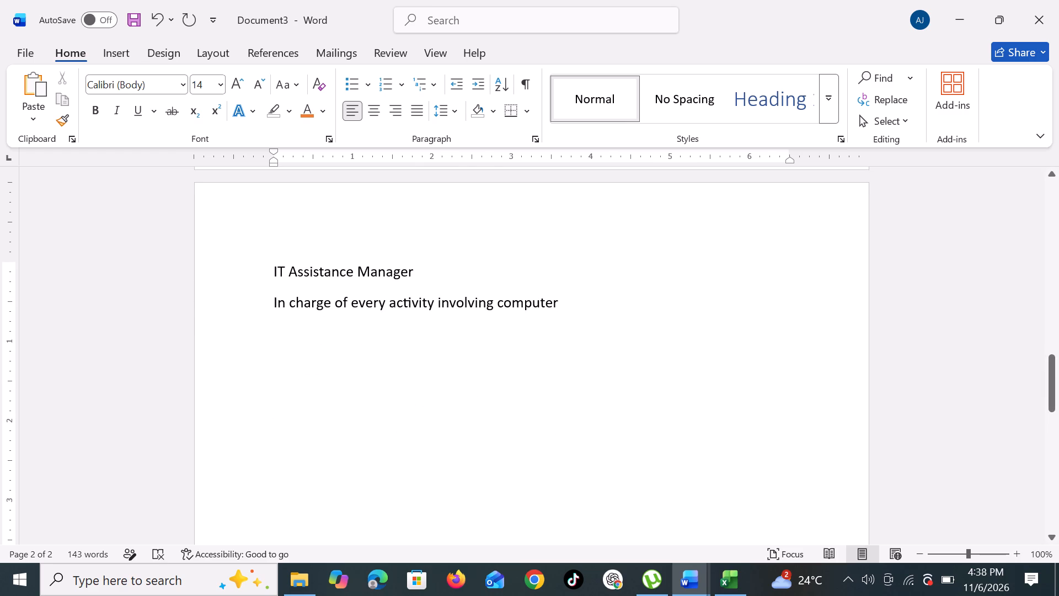
click(254, 348)
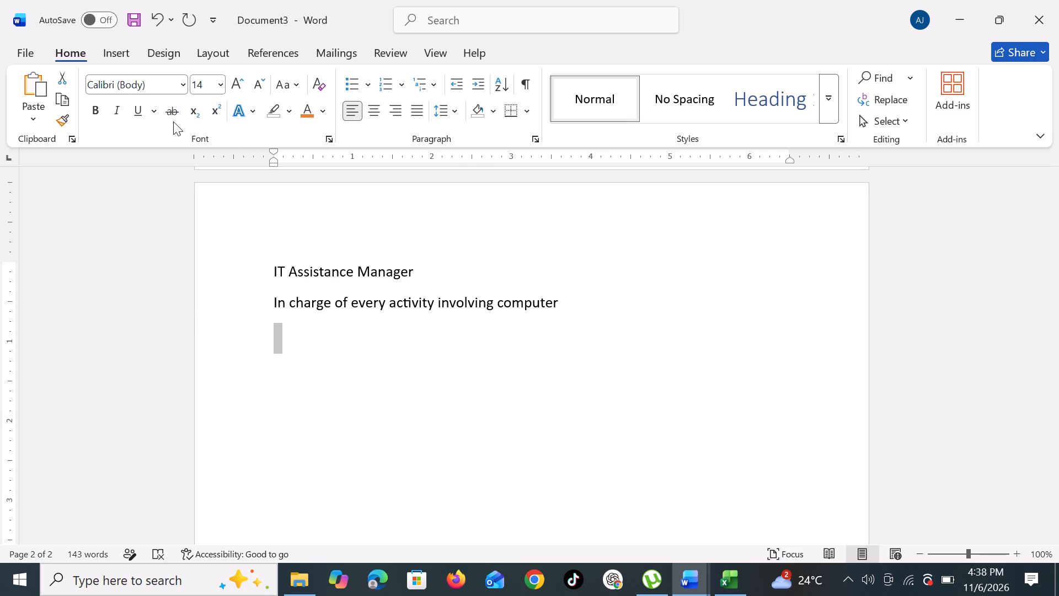
click(95, 113)
click(95, 116)
double_click(282, 340)
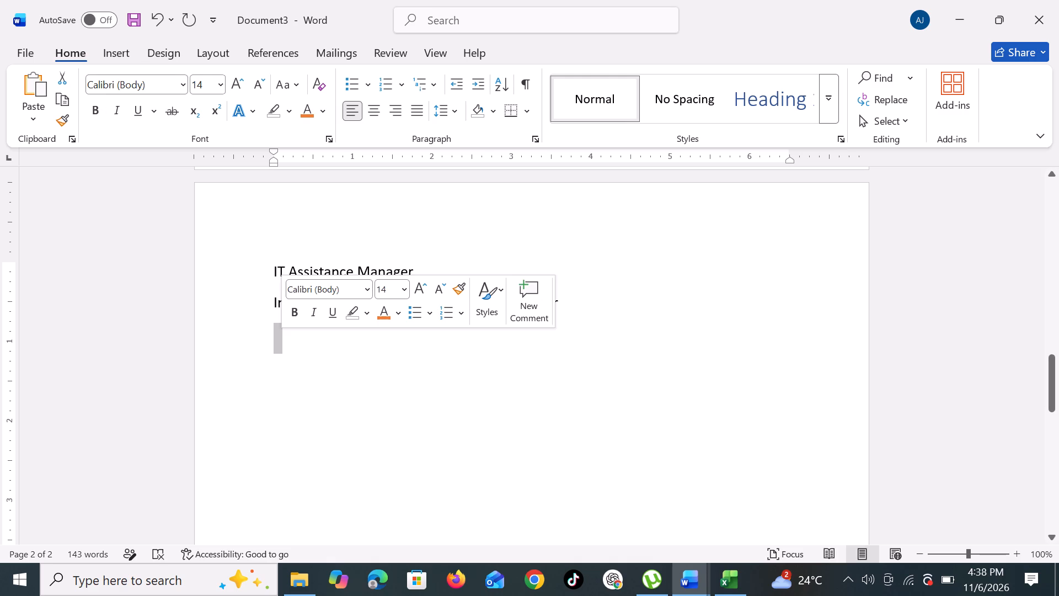
click(294, 316)
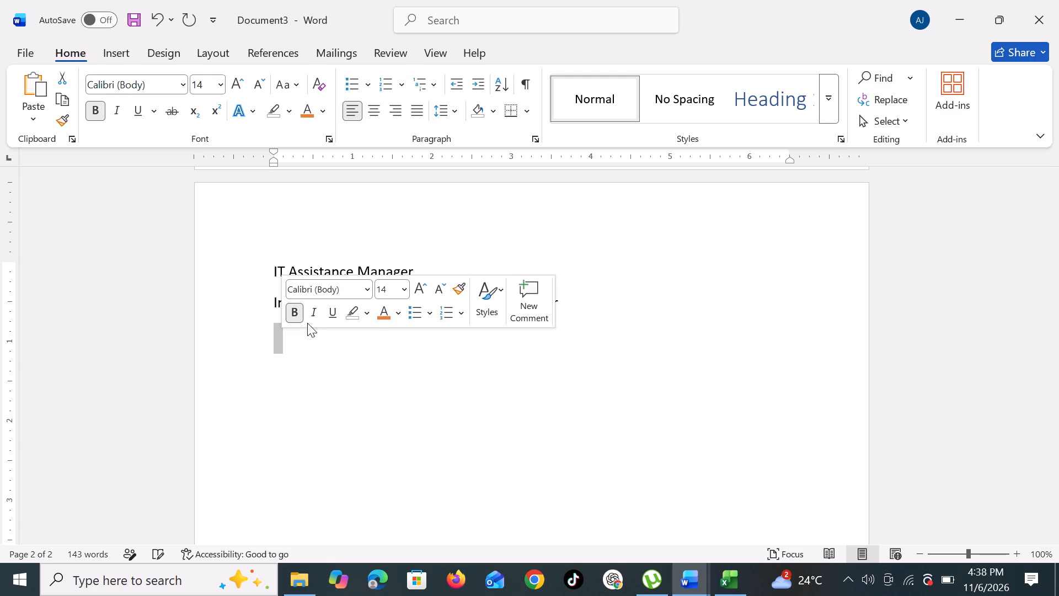
click(427, 283)
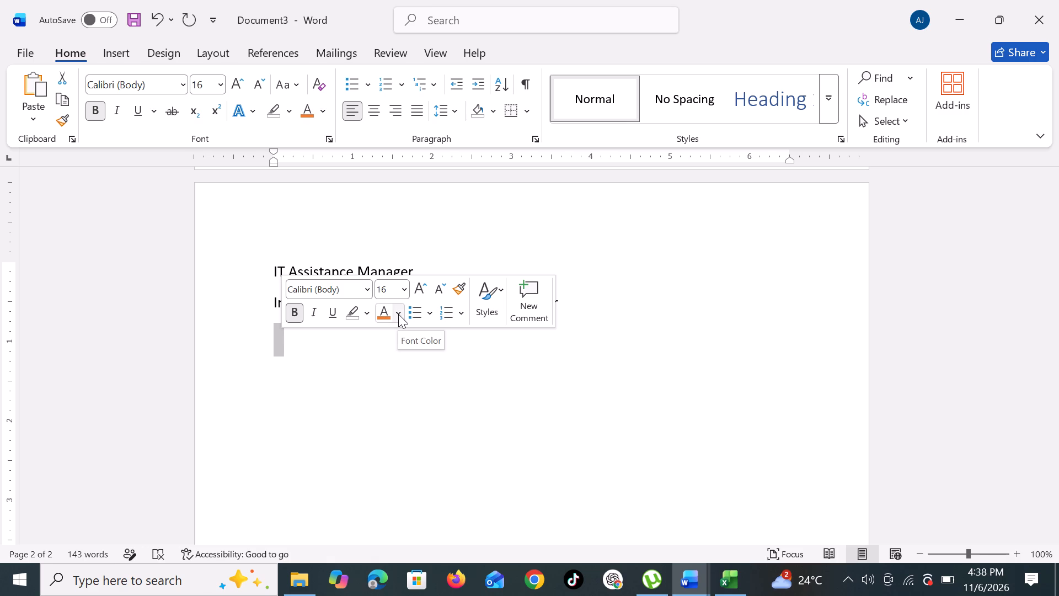
click(296, 331)
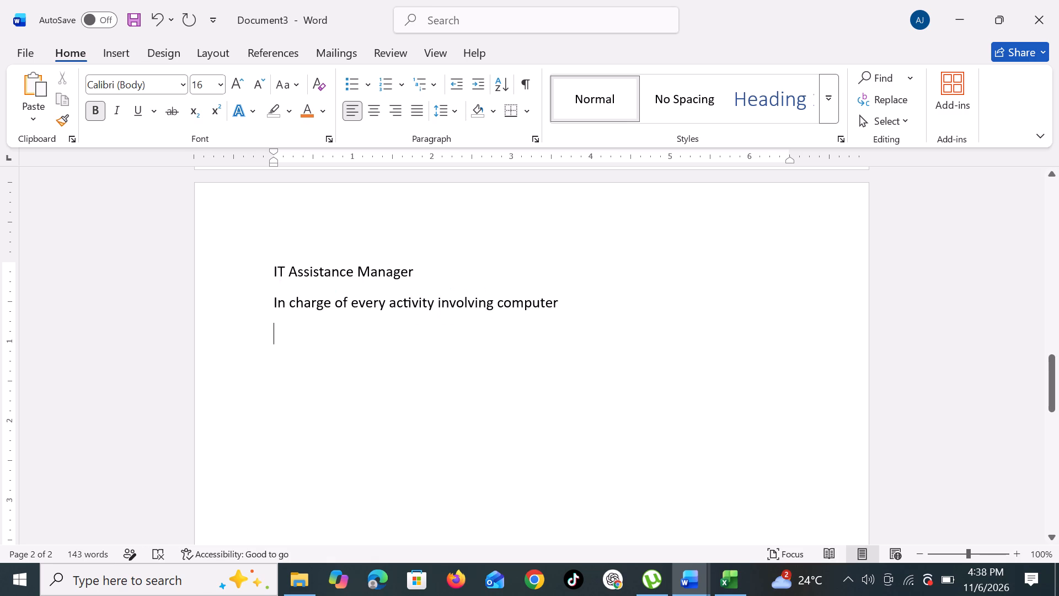
Enter the heading "RELEVANT PRACTICAL EXPERIENCE" on the empty line below the duty line and start a new line after it.
key(r)
key(BackSpace)
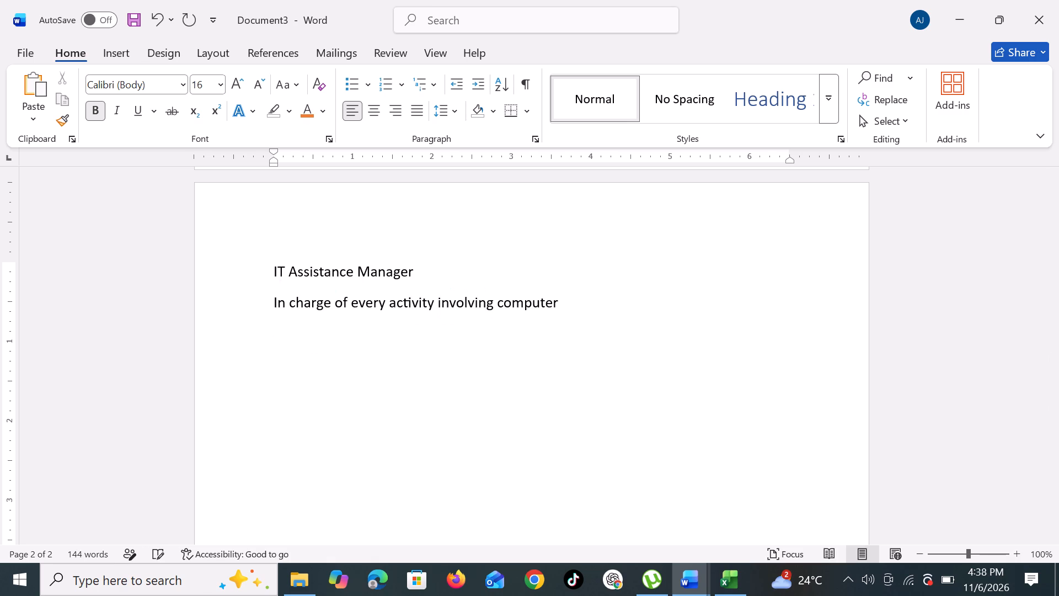
key(e)
key(BackSpace)
key(r)
key(e)
text(LW)
key(BackSpace)
text(EVANT)
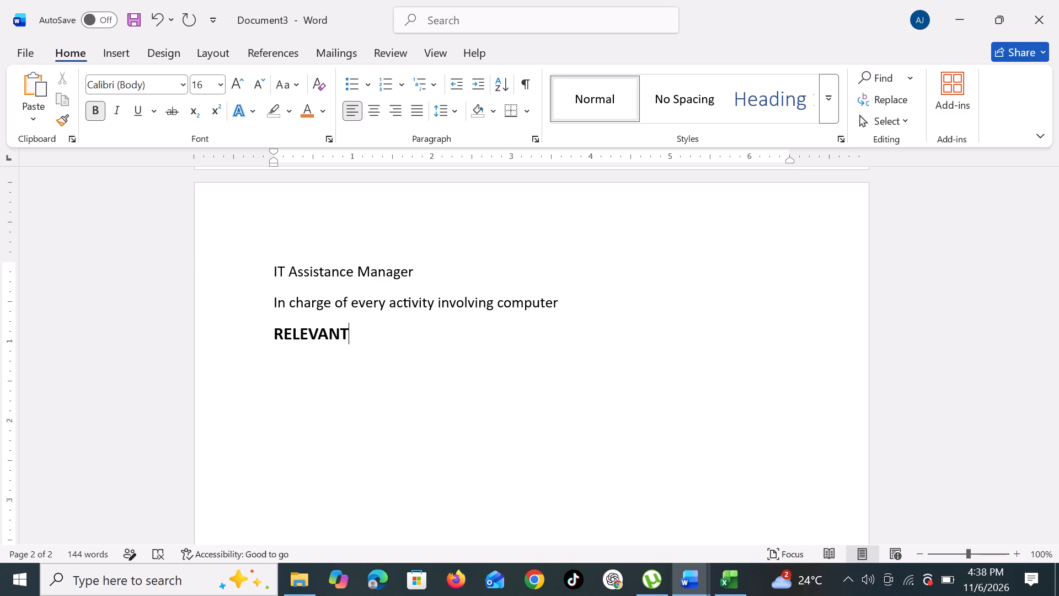
key(p)
key(BackSpace)
key(space)
text(PRACTICAL E)
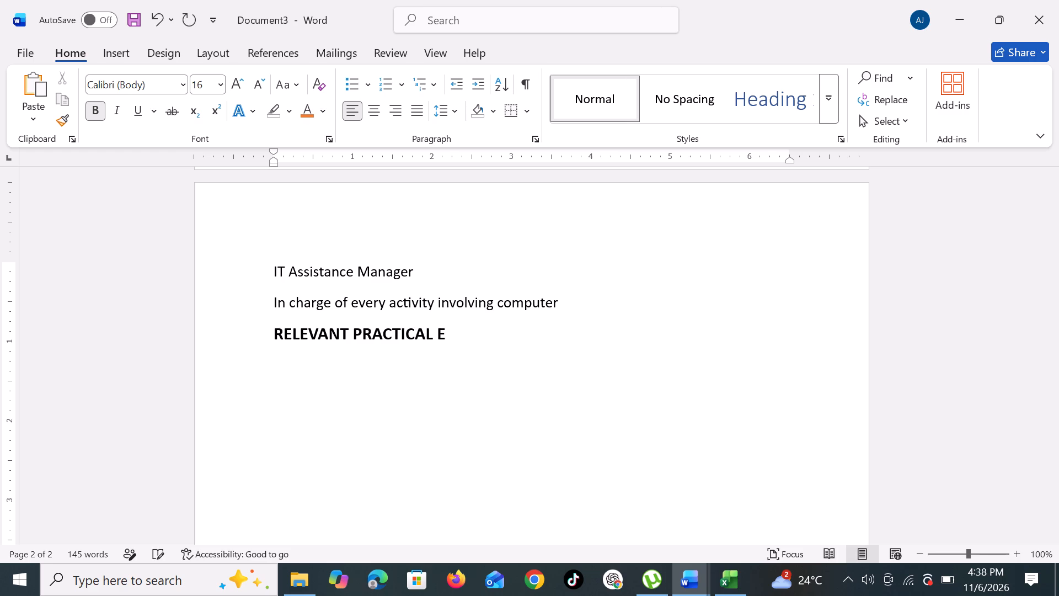
text(XPERIENCE)
key(Return)
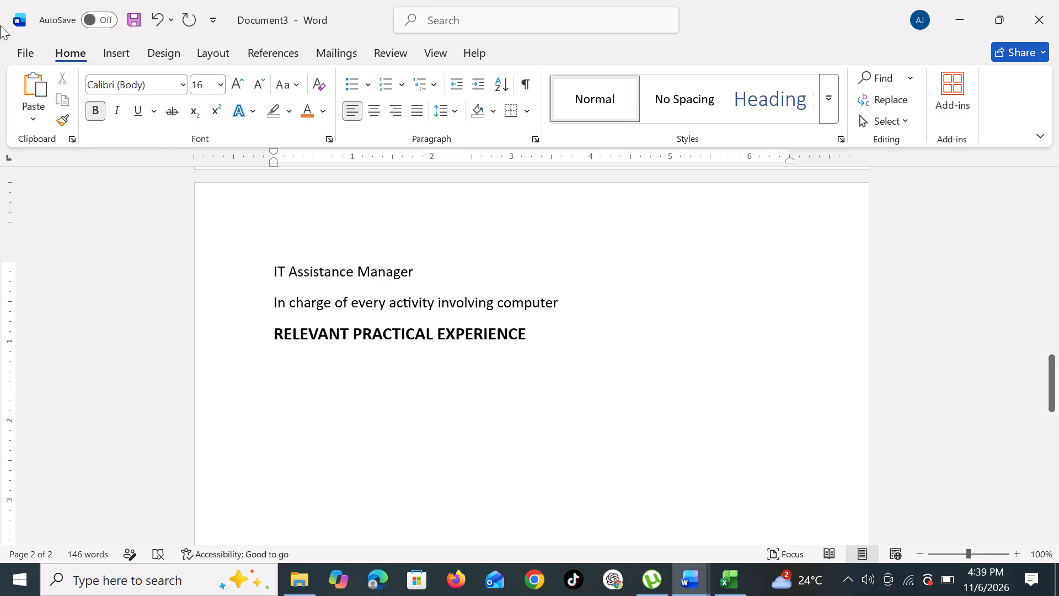
Enter "Audio Transcription and Meeting Minutes" below the "RELEVANT PRACTICAL EXPERIENCE" heading with bold off and font size 14.
click(92, 113)
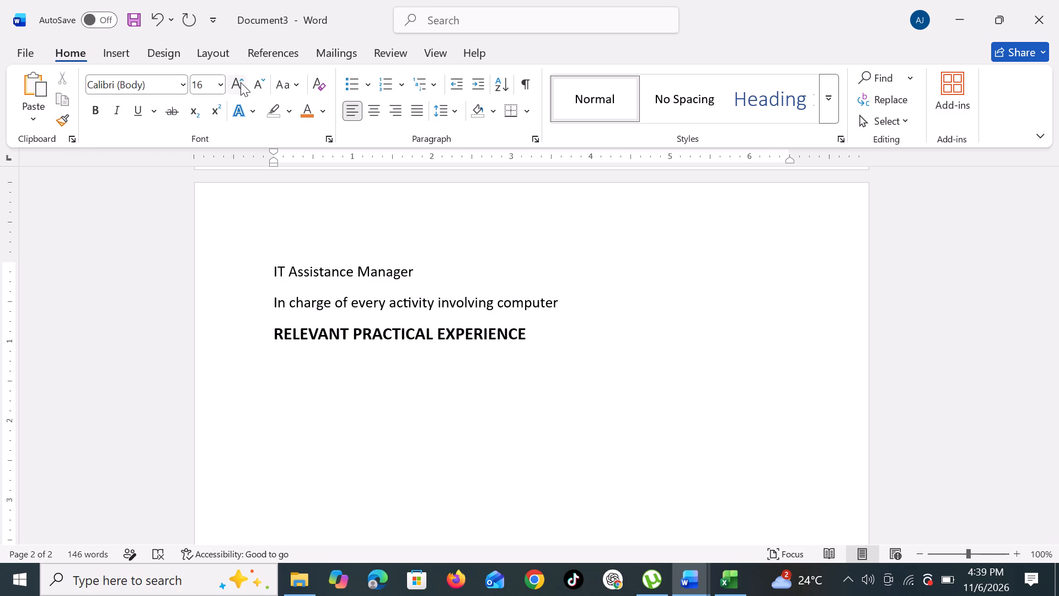
click(261, 75)
key(a)
key(u)
text(dio)
key(space)
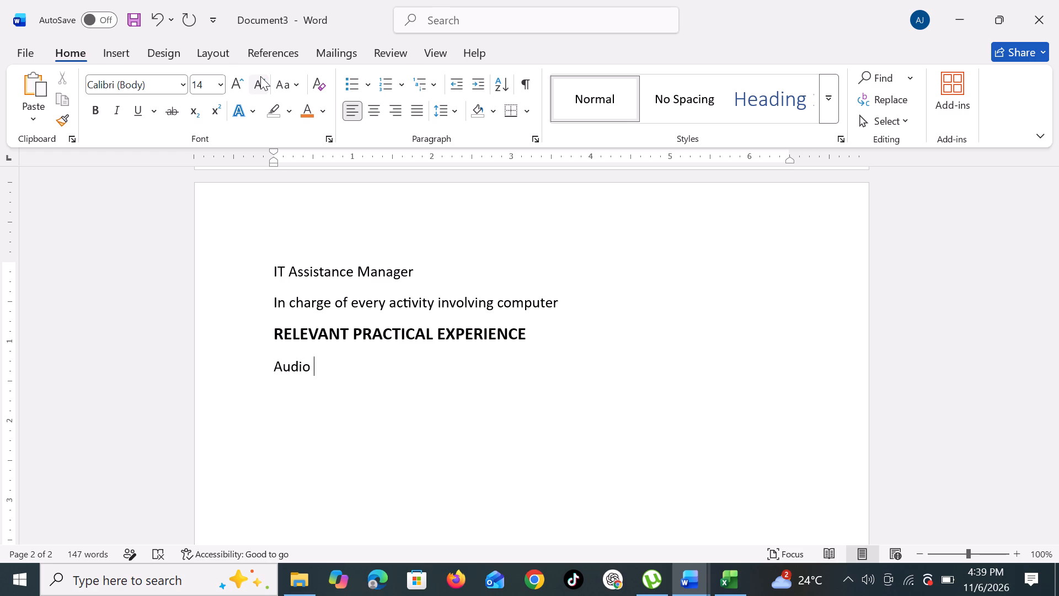
key(r)
key(a)
key(n)
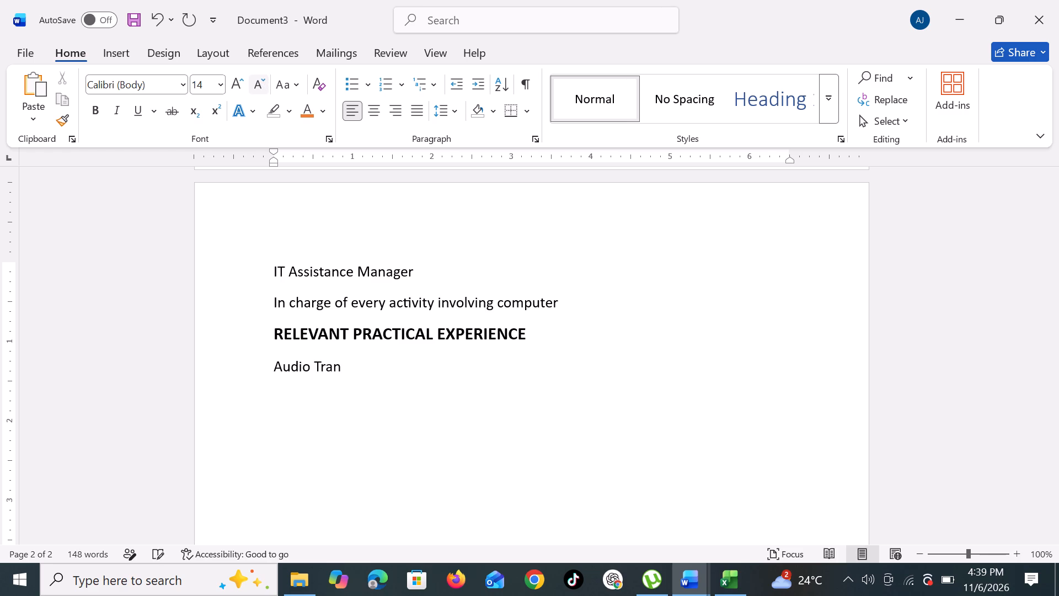
text(sc)
text(ription)
key(space)
text(and)
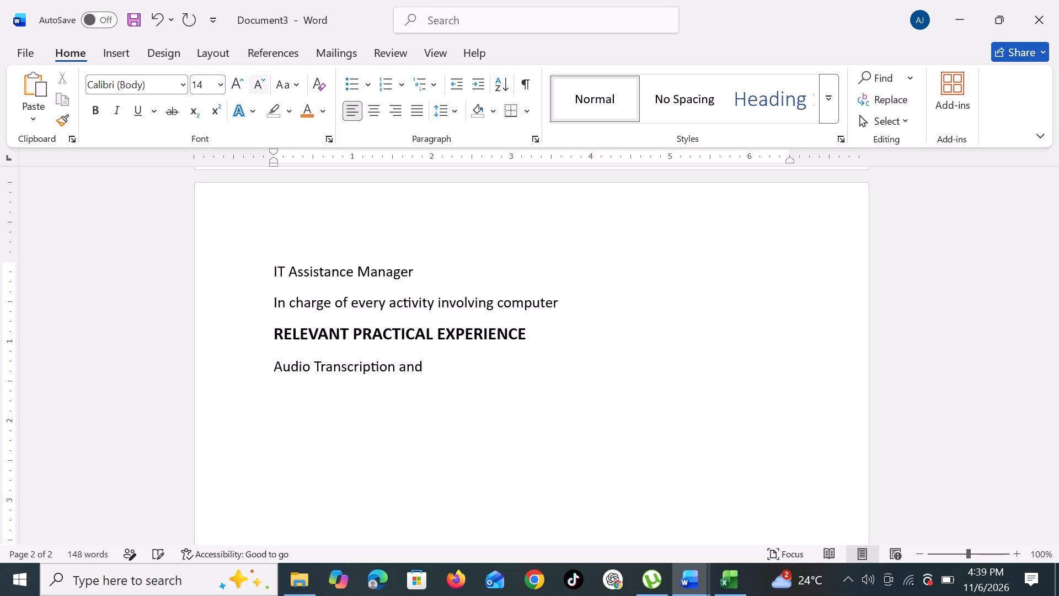
key(space)
text(ee)
text(ting)
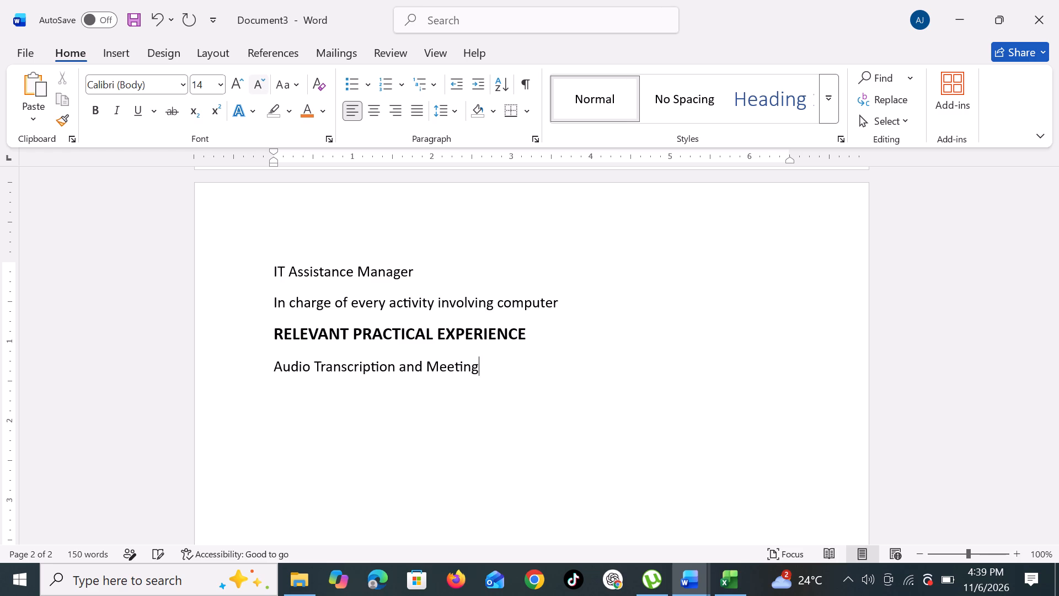
key(space)
text(inutes)
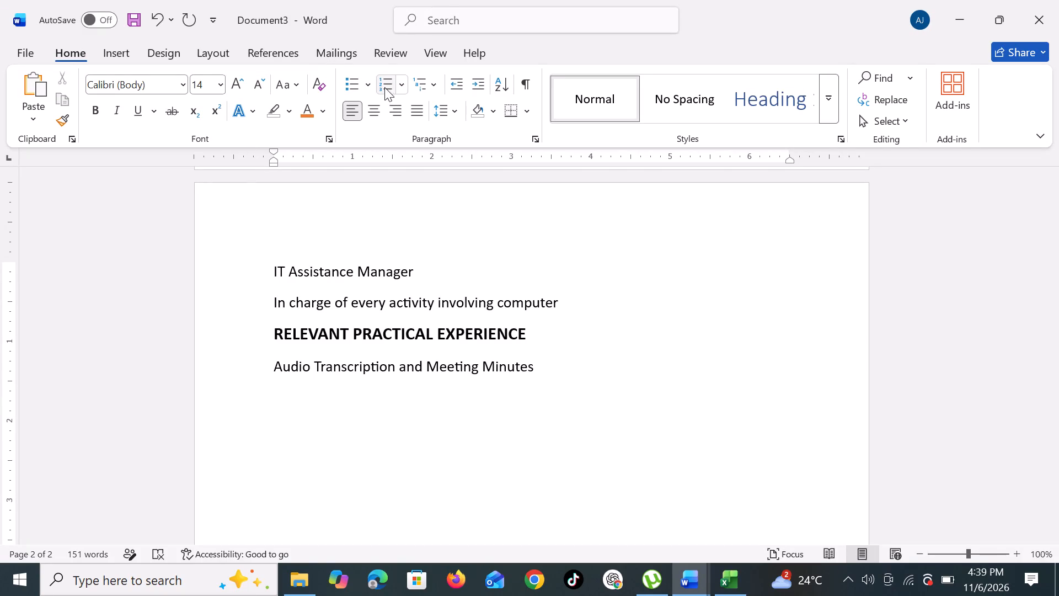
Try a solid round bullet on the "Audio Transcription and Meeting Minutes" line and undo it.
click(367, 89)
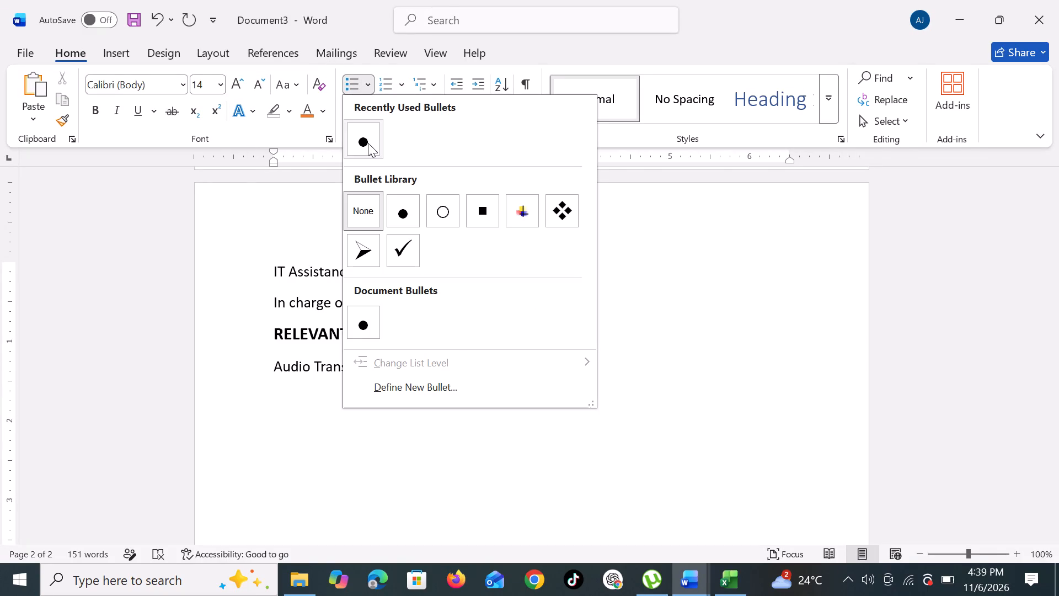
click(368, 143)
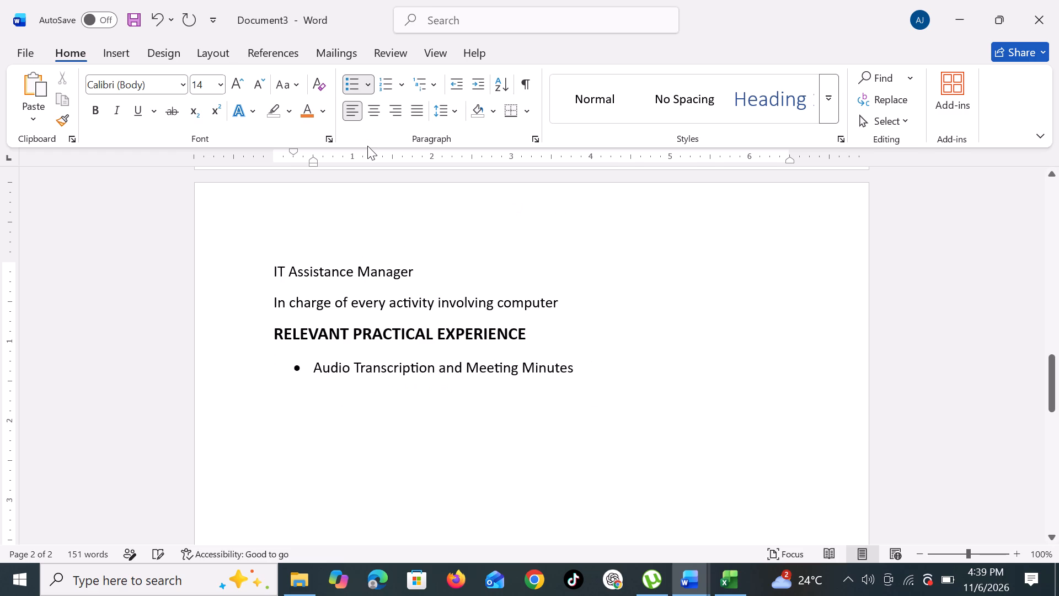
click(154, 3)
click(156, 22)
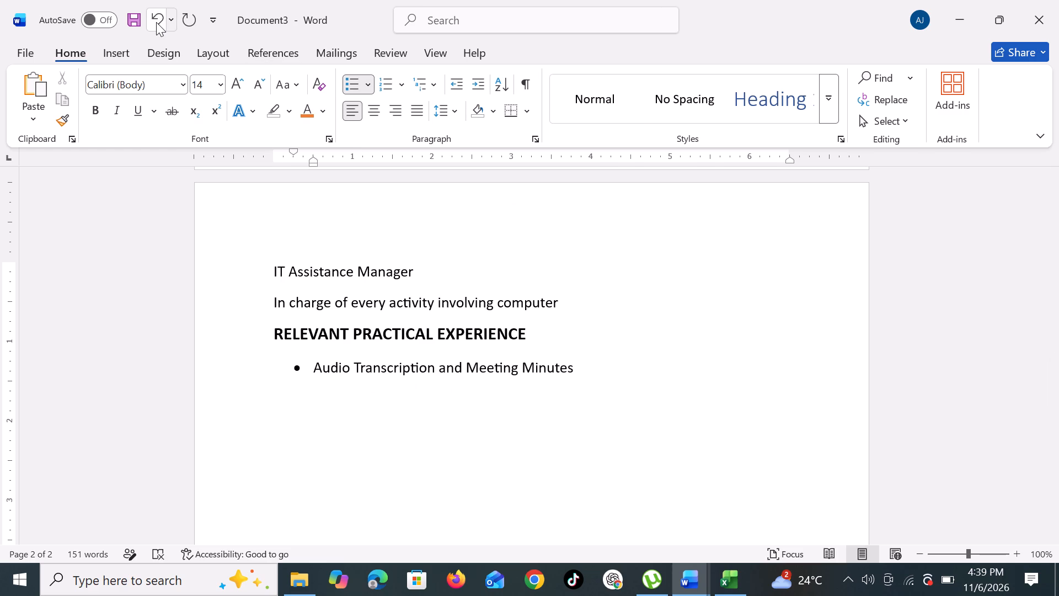
Start a new line after "Audio Transcription and Meeting Minutes".
click(320, 402)
click(320, 402)
click(303, 395)
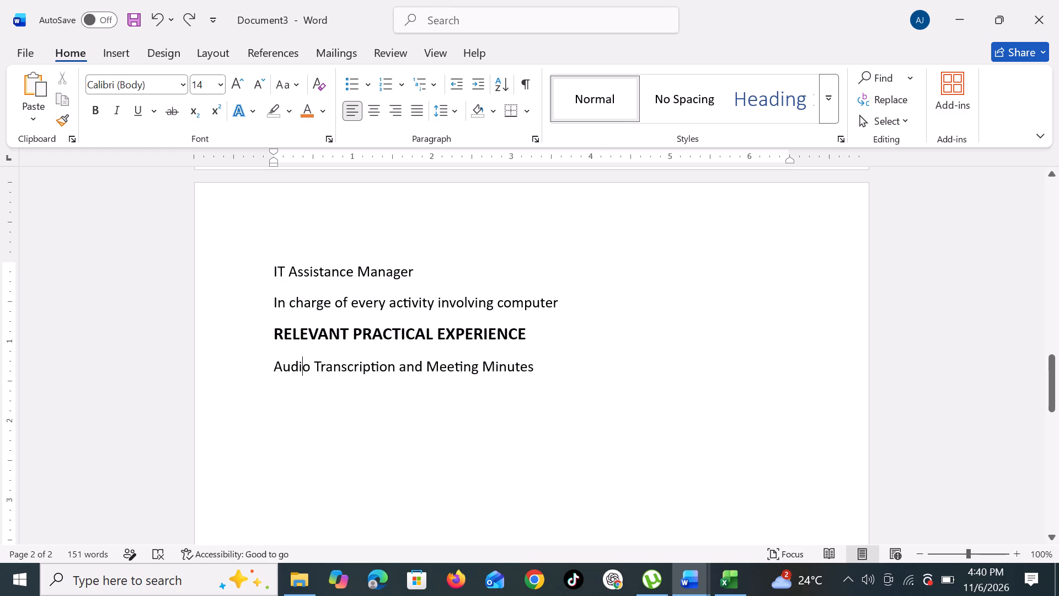
click(285, 389)
click(286, 400)
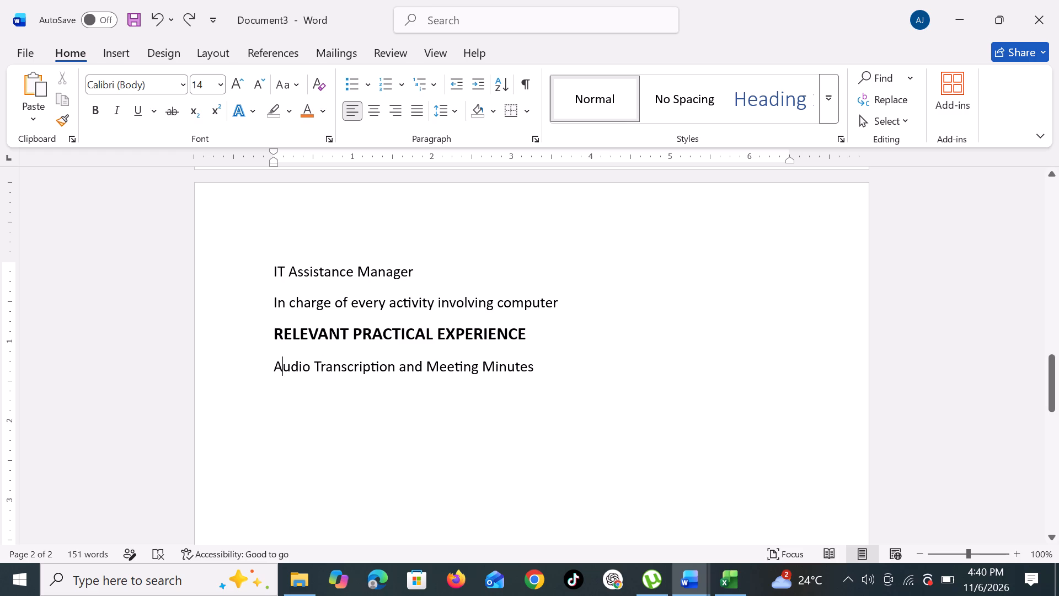
click(536, 382)
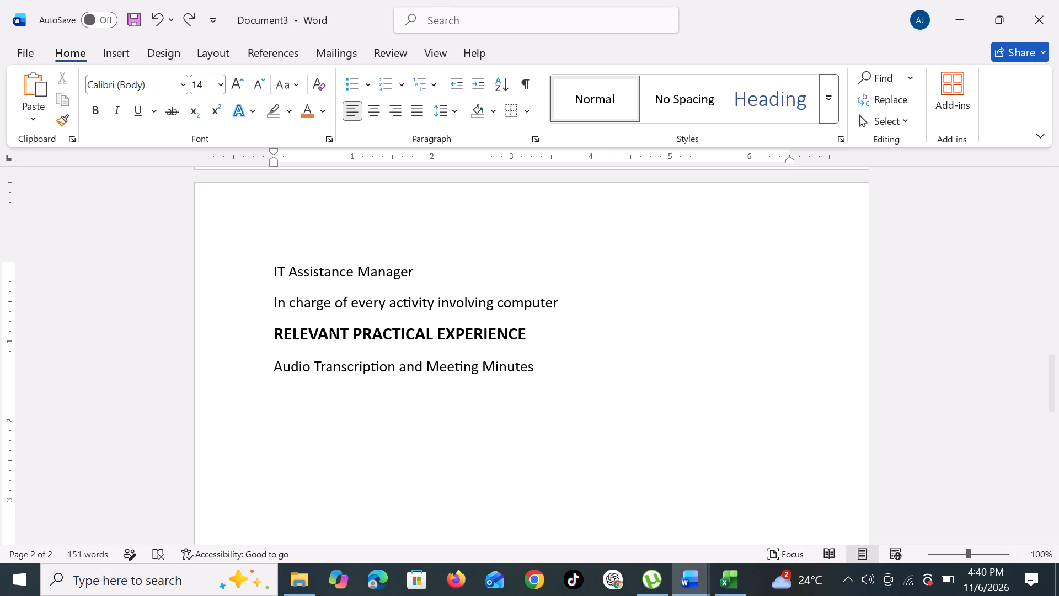
click(483, 409)
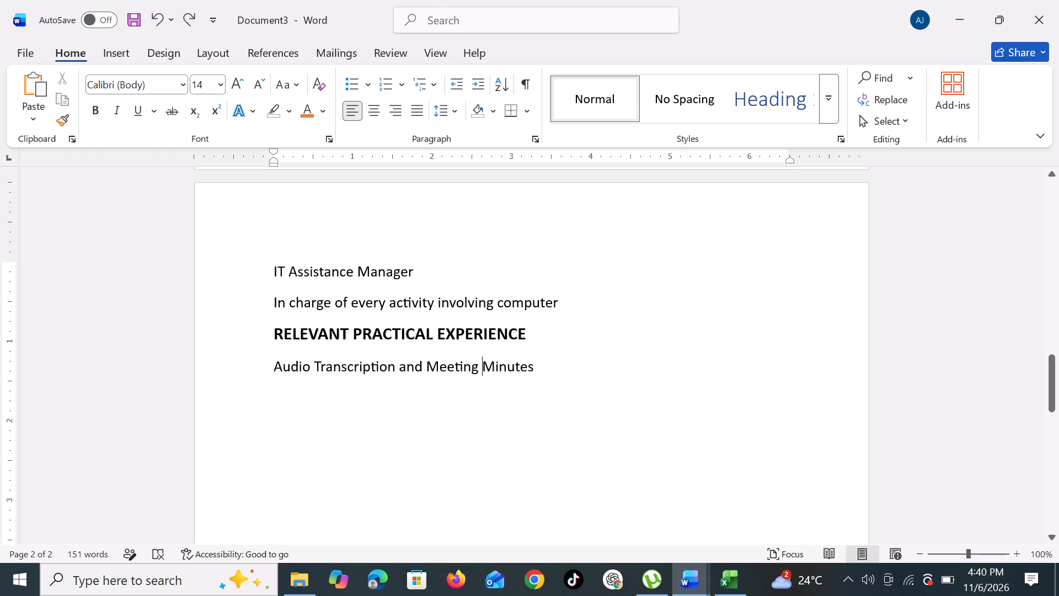
click(553, 359)
key(Return)
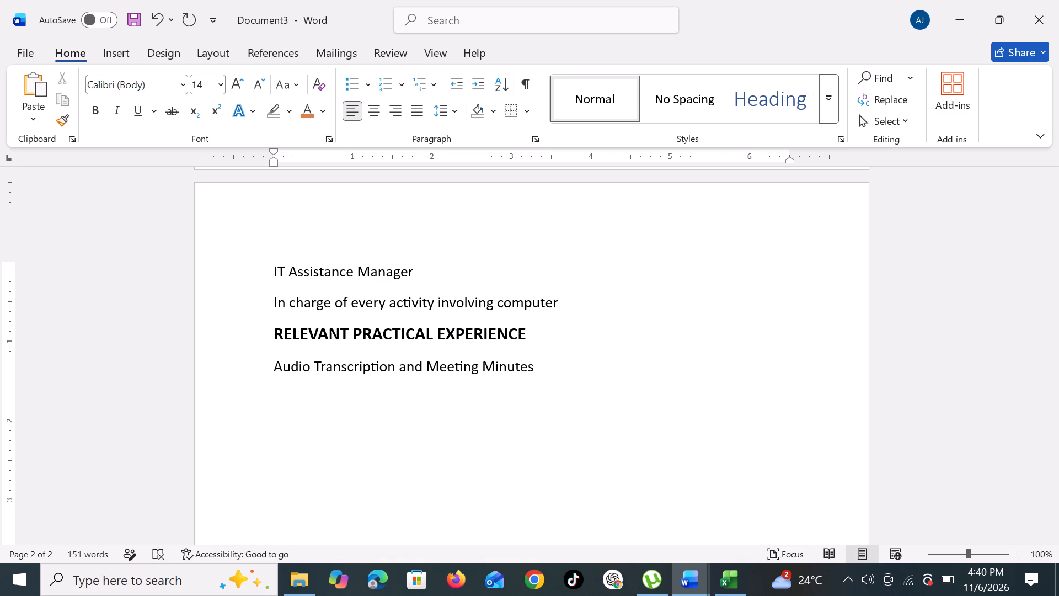
Start a solid round bullet list below "Audio Transcription and Meeting Minutes" with the item "Practical transcribing interviews and recorded conversations" and a new bullet after it.
click(365, 86)
click(367, 125)
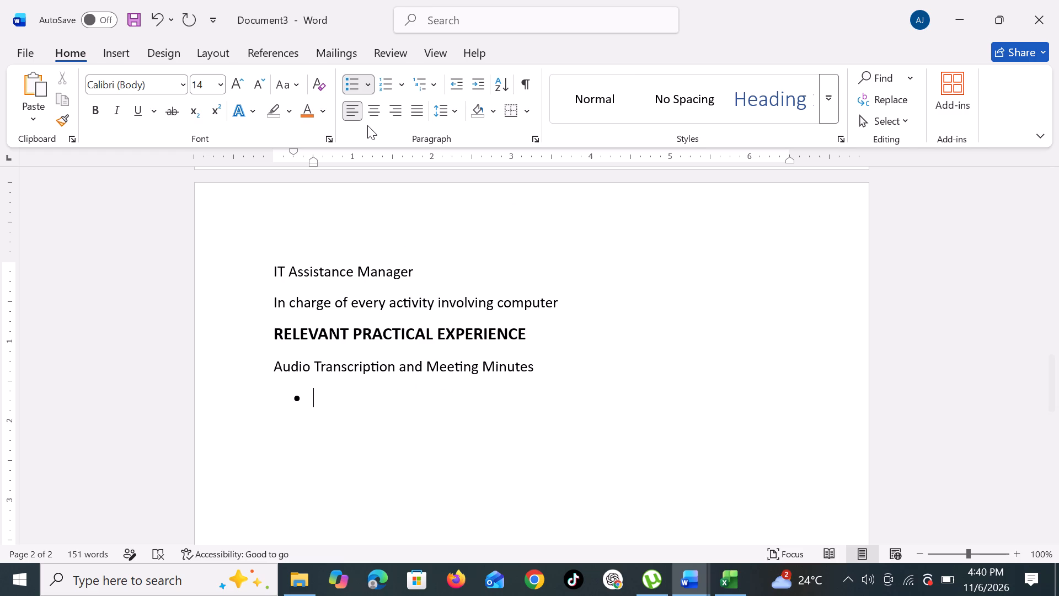
key(p)
key(r)
text(actica)
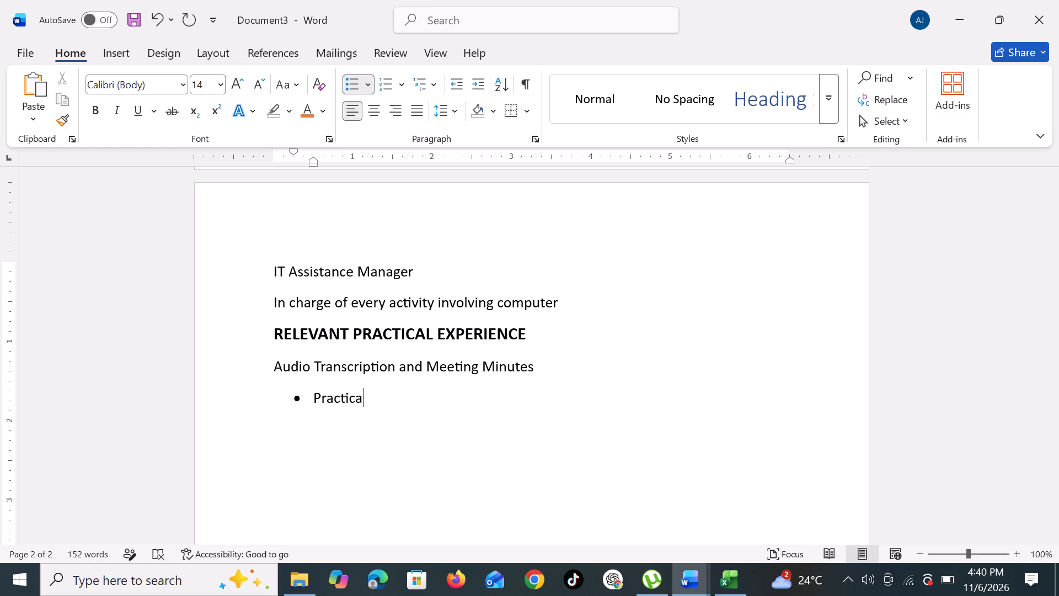
text(l)
key(space)
text(tra)
text(nscribing)
key(space)
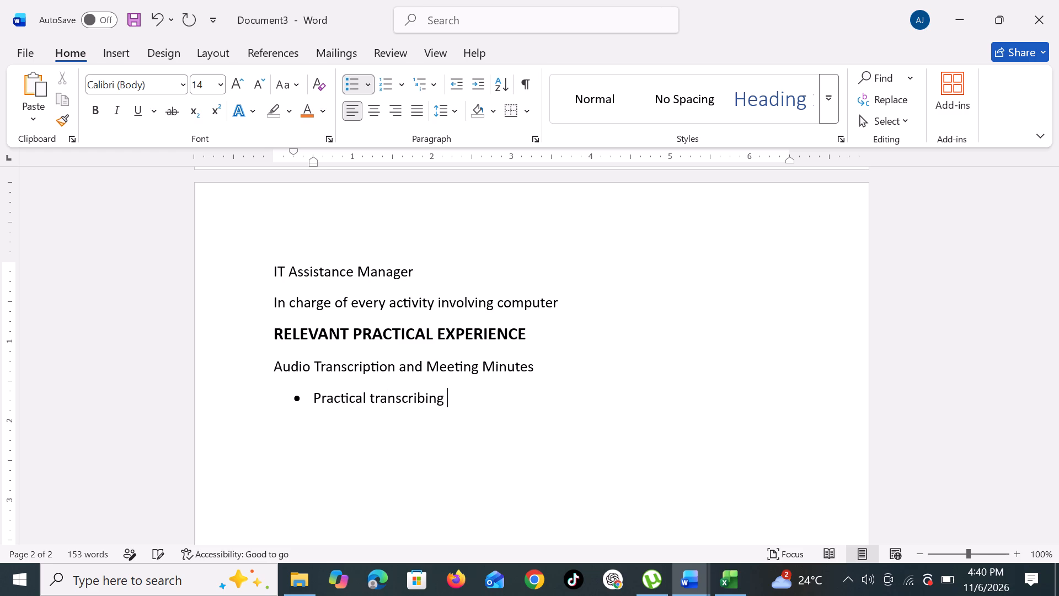
text(intervi)
key(e)
key(e)
key(BackSpace)
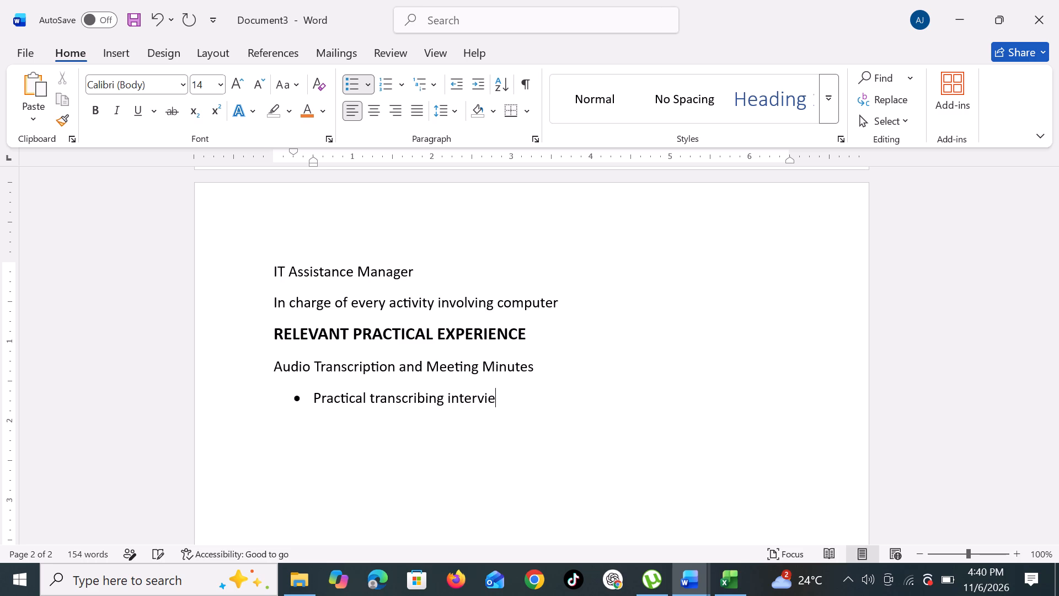
key(w)
text(s)
key(space)
text(and)
key(space)
text(re)
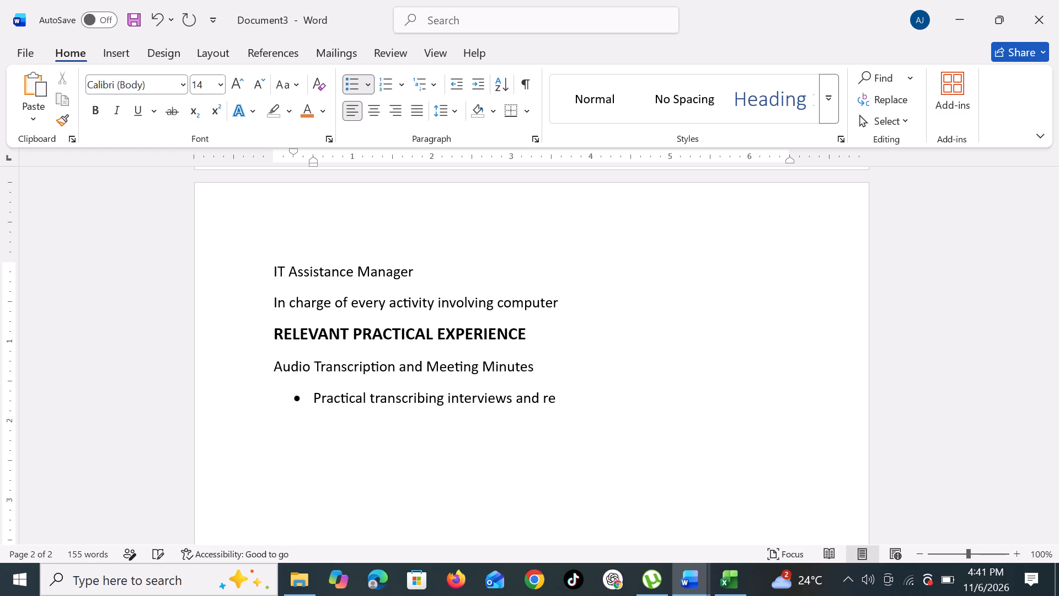
text(corded)
key(space)
text(conversations)
key(Return)
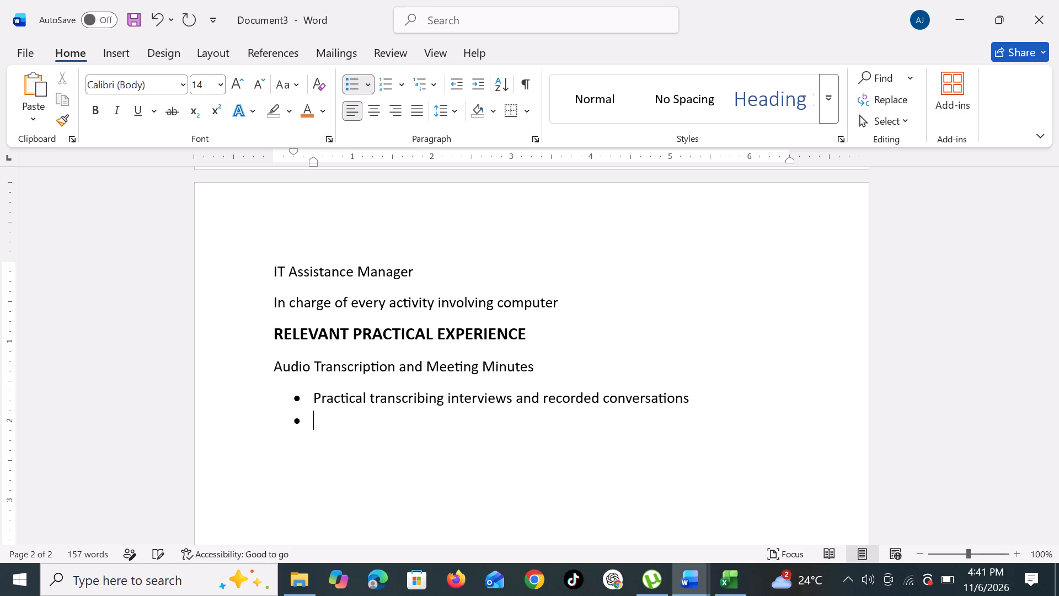
Enter "Developed Skills in identifying different speakers" as the second bullet and start a third bullet.
text(evelop)
text(ed)
key(space)
key(s)
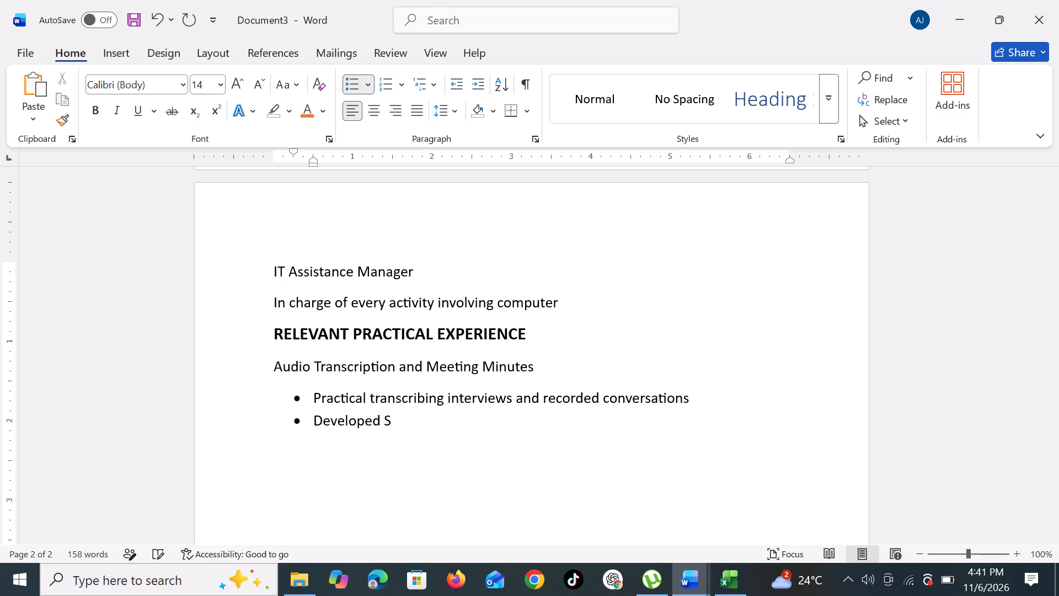
text(killls)
key(BackSpace)
key(BackSpace)
key(BackSpace)
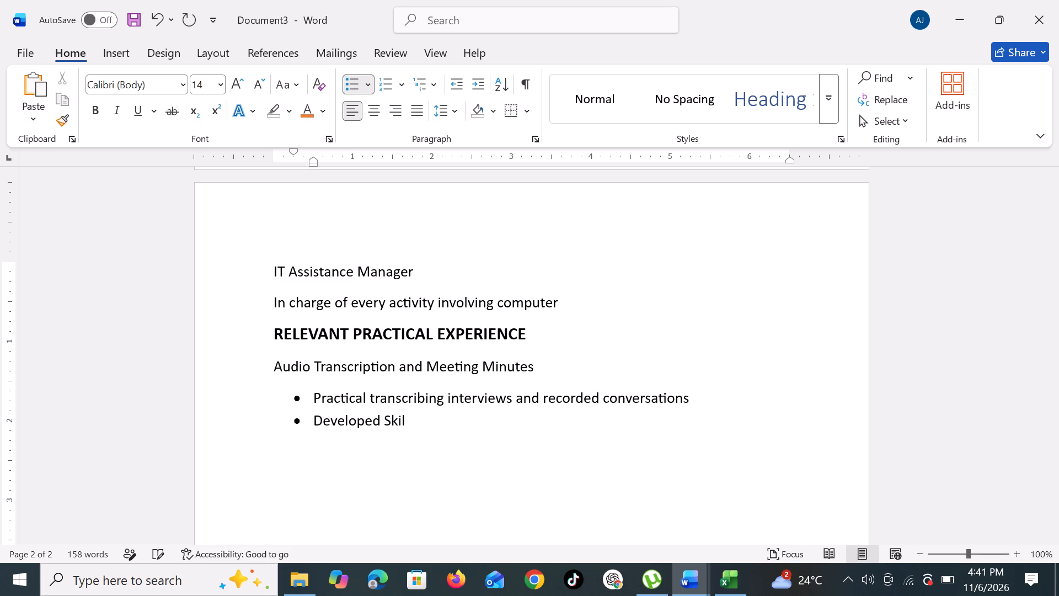
text(ls)
key(space)
key(o)
key(BackSpace)
text(in)
key(space)
text(identifying)
key(space)
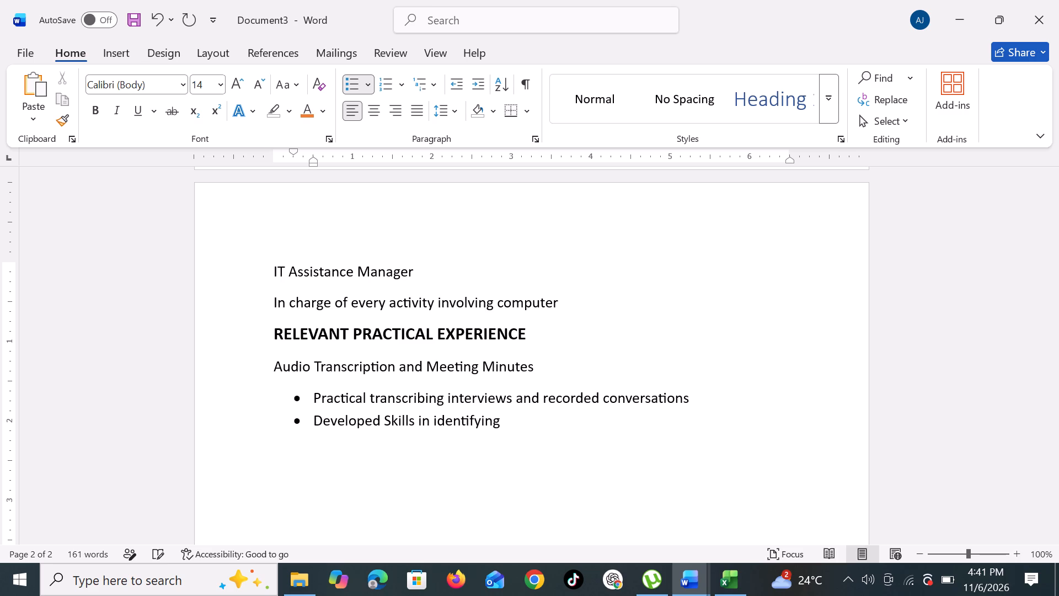
text(difer)
text(rnt)
key(space)
key(BackSpace)
key(BackSpace)
key(BackSpace)
text(ent)
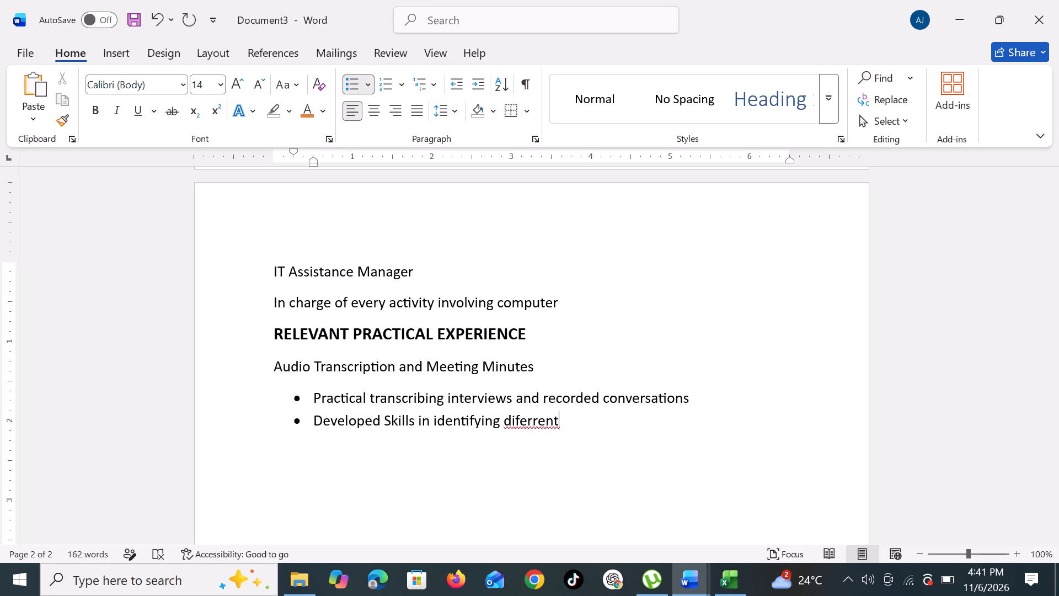
key(BackSpace)
key(BackSpace)
key(BackSpace)
key(BackSpace)
text(ent)
key(space)
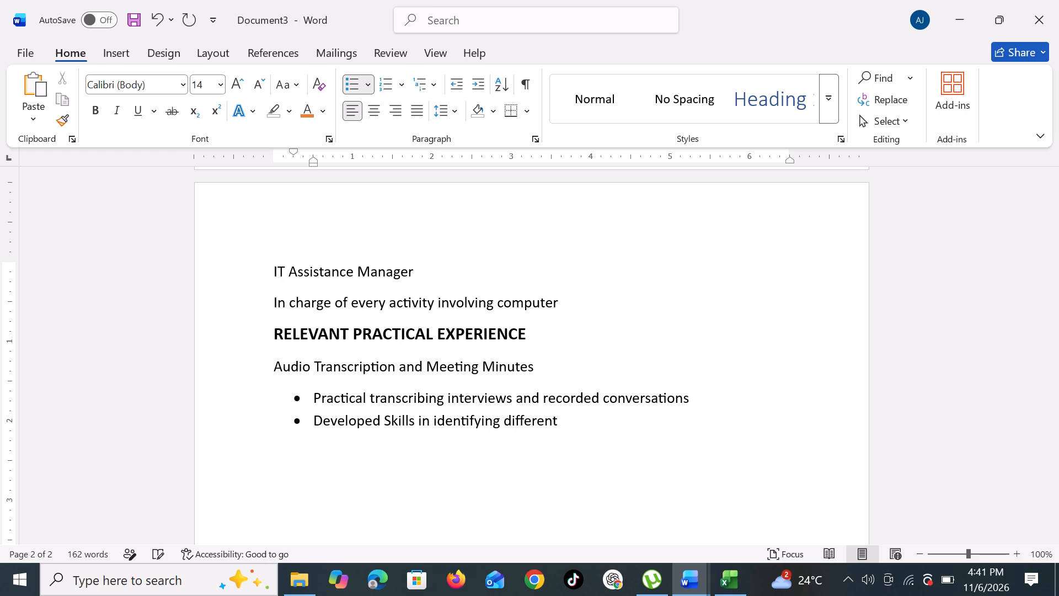
key(s)
text(pea)
text(kers)
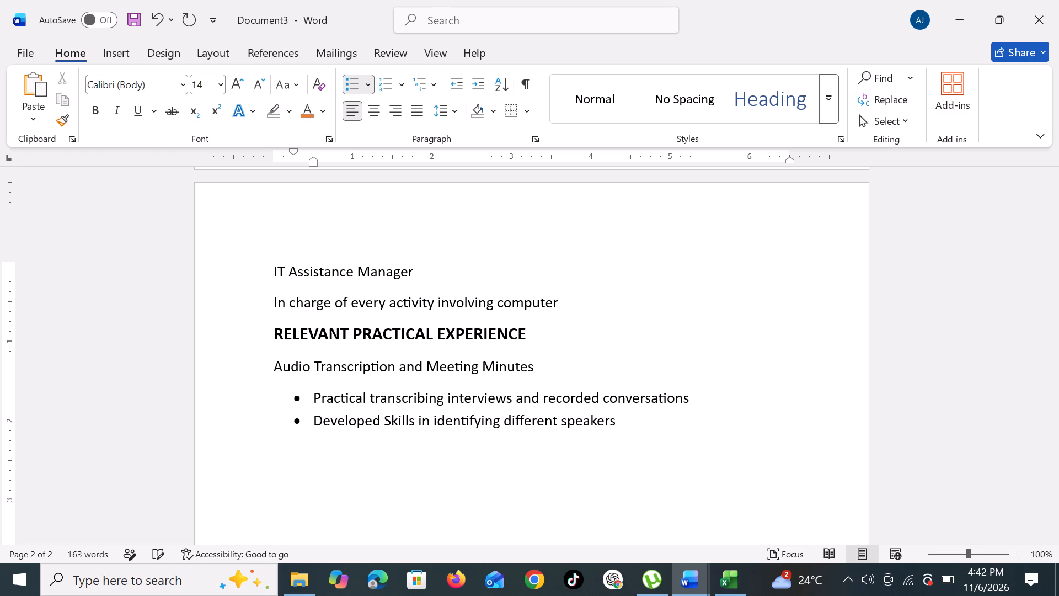
key(Return)
Enter "Organised meeting discussions into clear minutes." as the third bullet and start a fourth bullet.
text(rganised mee)
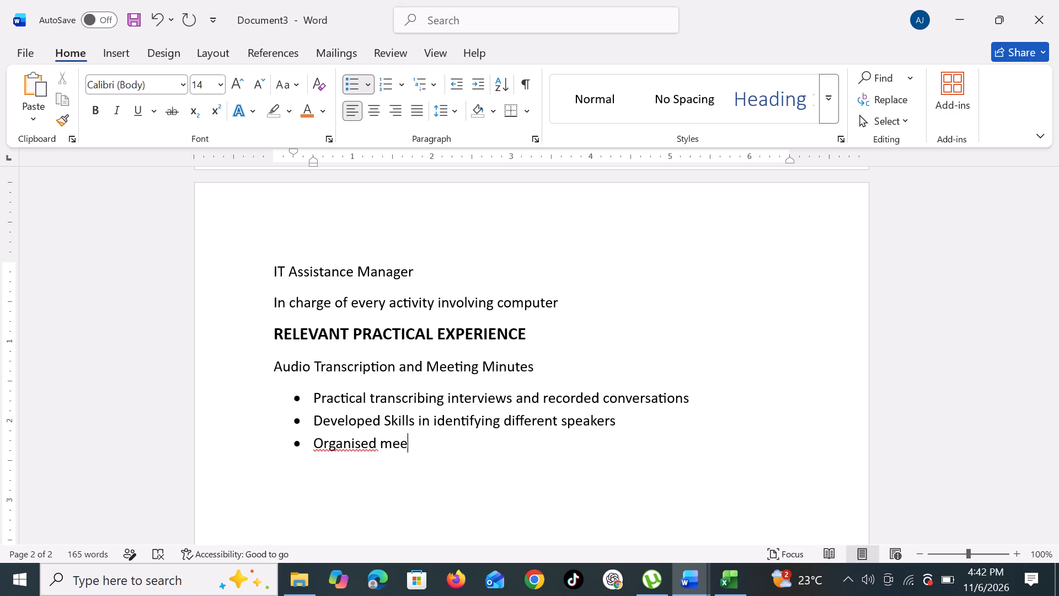
text(ti)
text(ng)
key(space)
key(BackSpace)
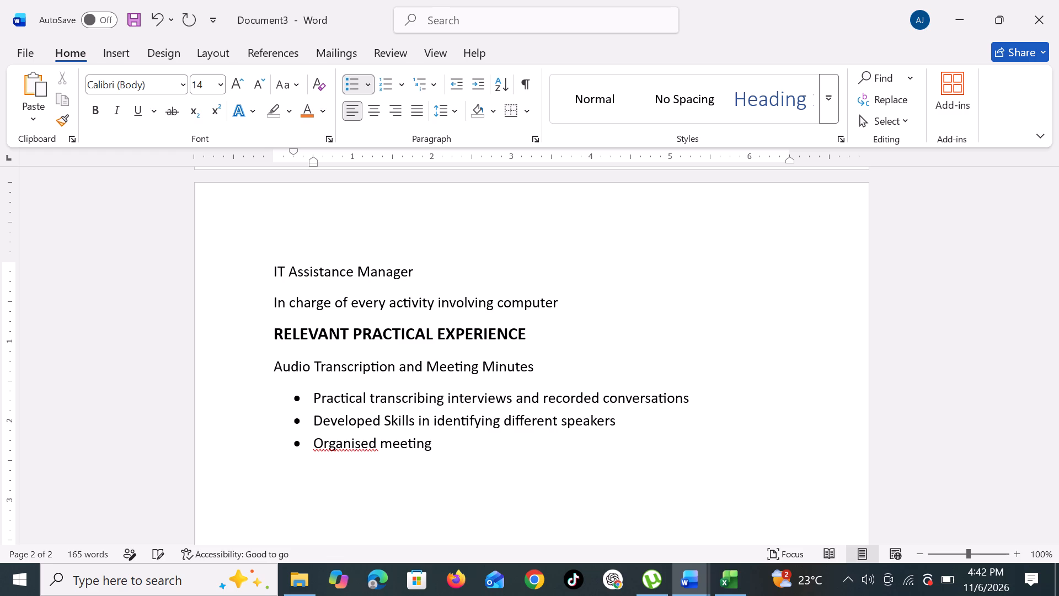
text(s)
key(space)
key(BackSpace)
key(BackSpace)
key(space)
text(disv)
key(BackSpace)
text(cussion)
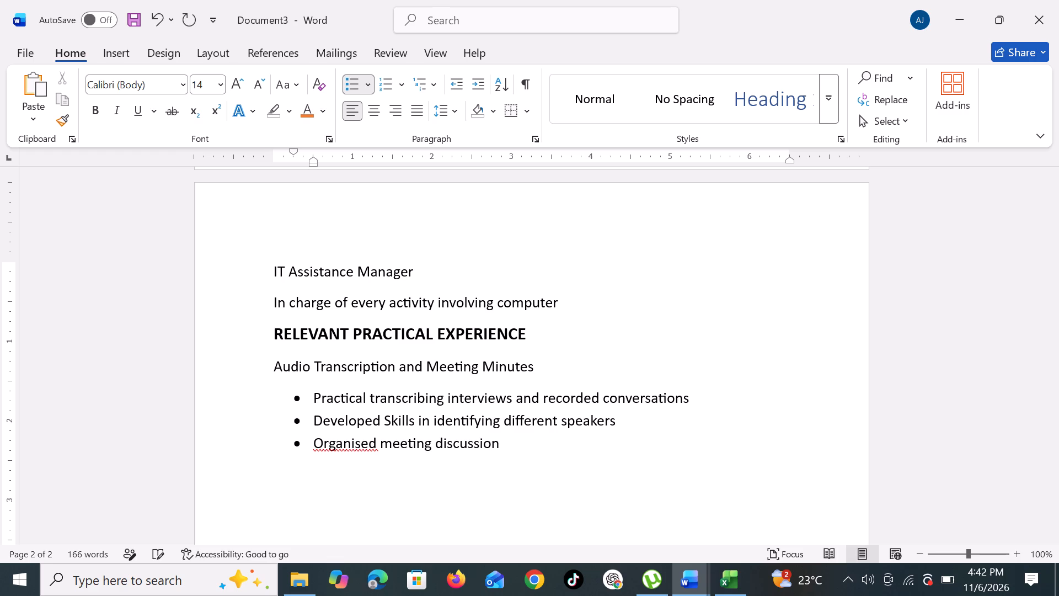
text(s into)
key(space)
text(clr)
key(BackSpace)
text(ear)
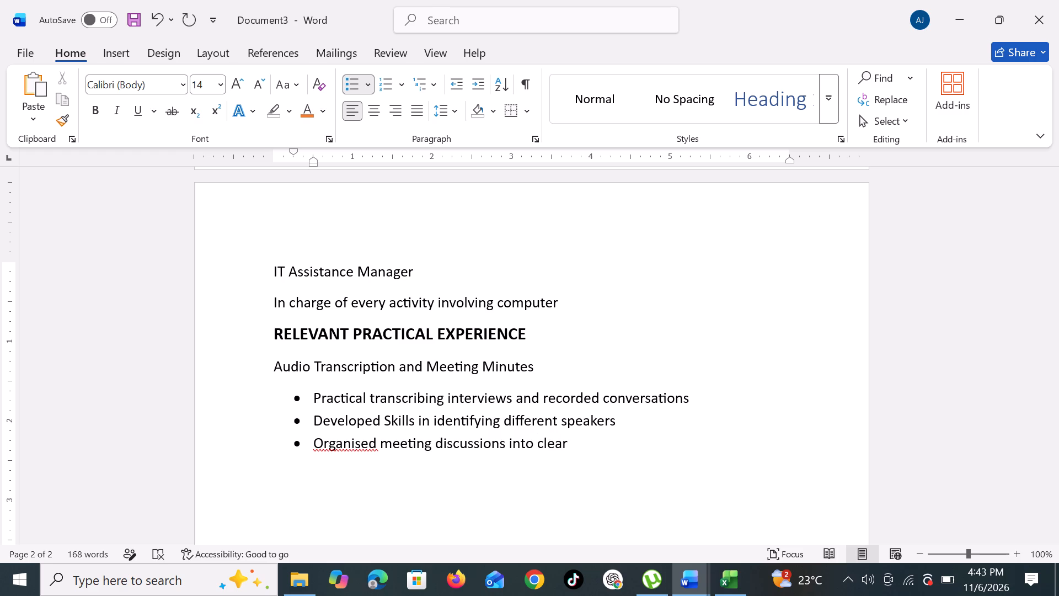
key(space)
text(minutes)
key(period)
key(Return)
Enter "Focused on capturing decisions, responsibilities and deadlines" as the fourth bullet and start a fifth bullet.
text(ocursed)
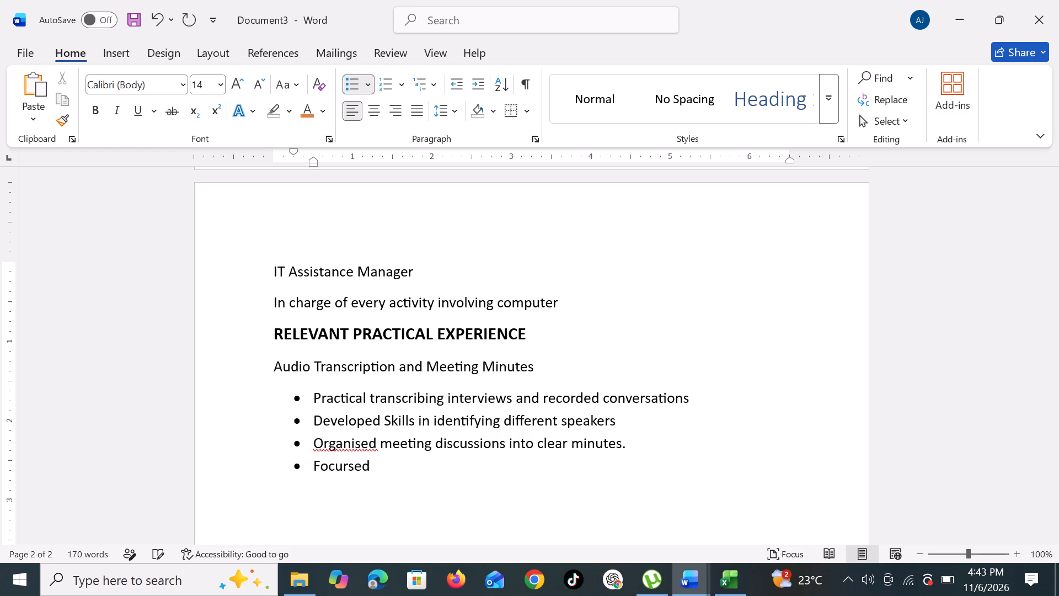
key(space)
text(on)
key(space)
key(BackSpace)
key(BackSpace)
key(BackSpace)
key(BackSpace)
key(BackSpace)
key(BackSpace)
key(BackSpace)
key(BackSpace)
key(BackSpace)
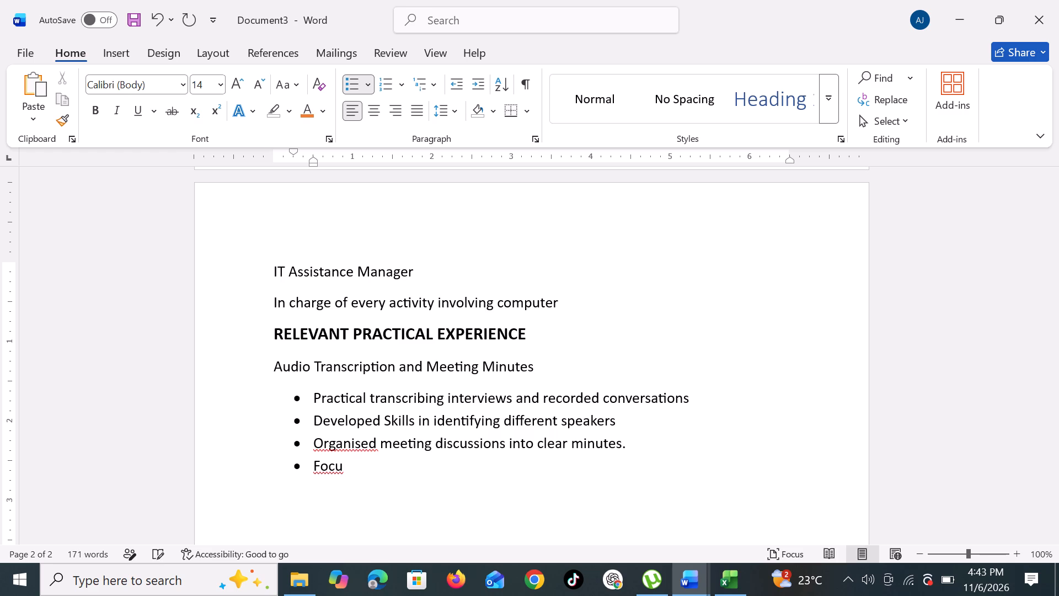
text(used on)
key(space)
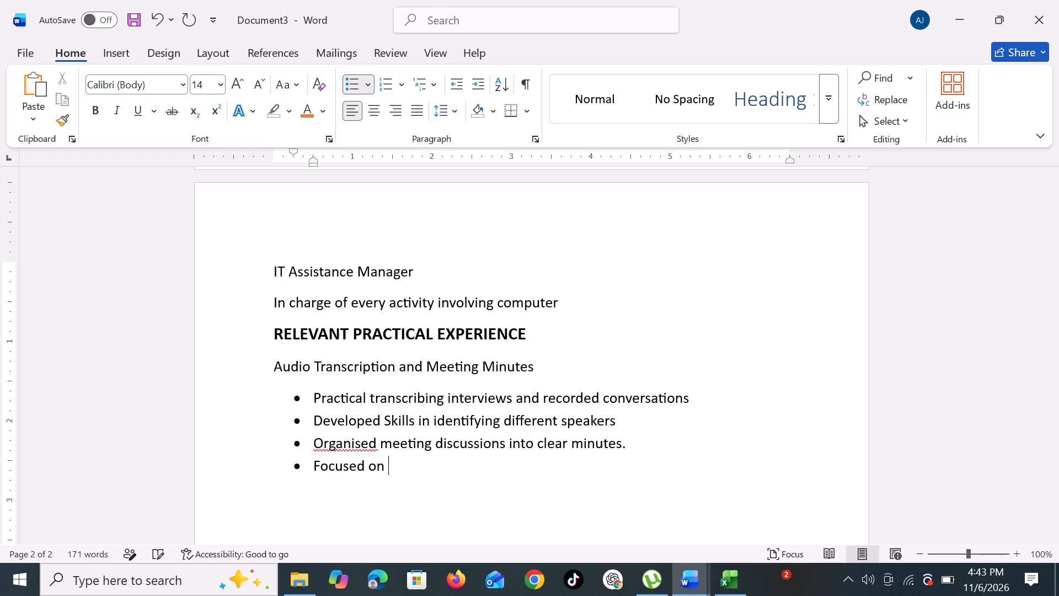
text(capturing)
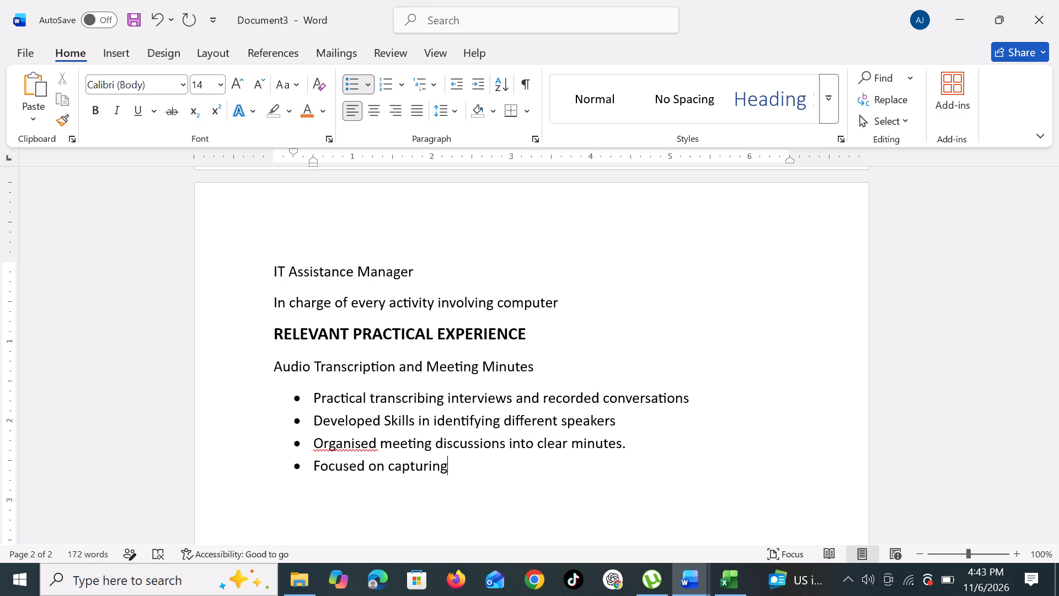
text(de)
key(BackSpace)
key(BackSpace)
key(space)
text(deci)
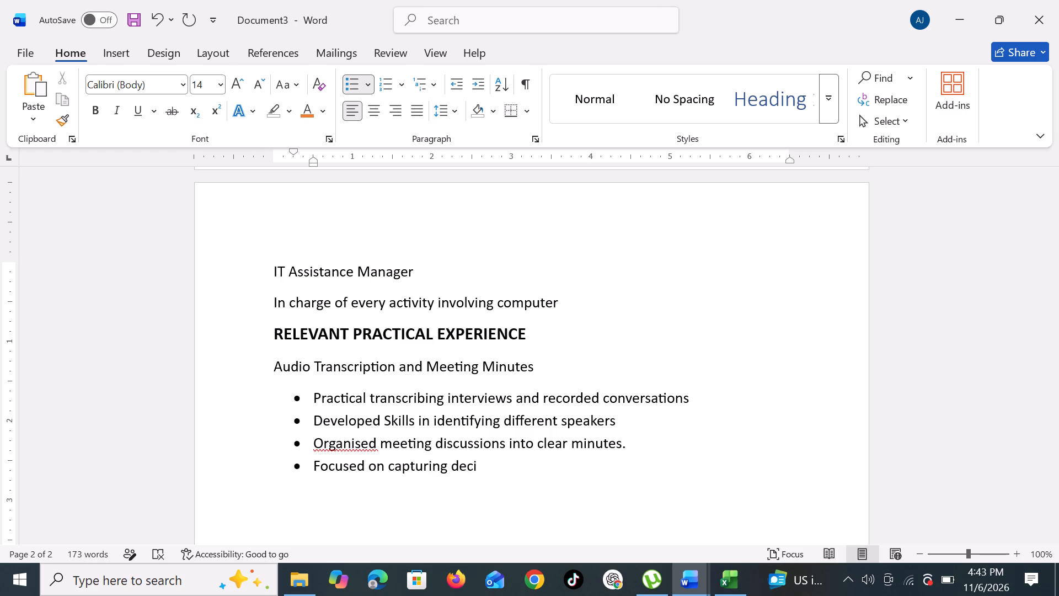
text(sions)
key(space)
key(BackSpace)
text(, responsibiliy)
key(BackSpace)
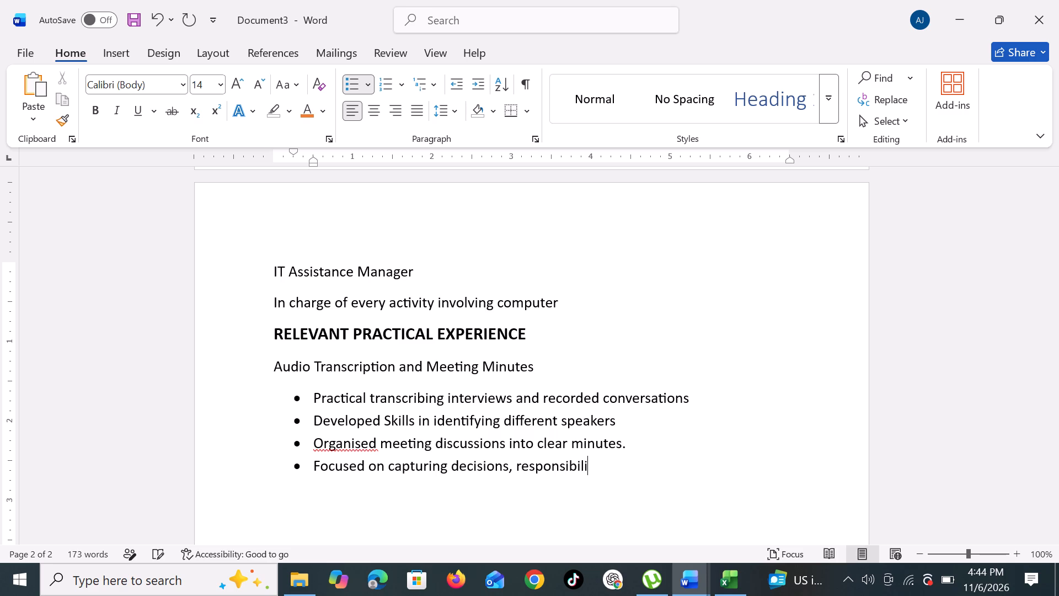
text(ty)
key(BackSpace)
key(BackSpace)
text(ties)
key(space)
text(and)
key(space)
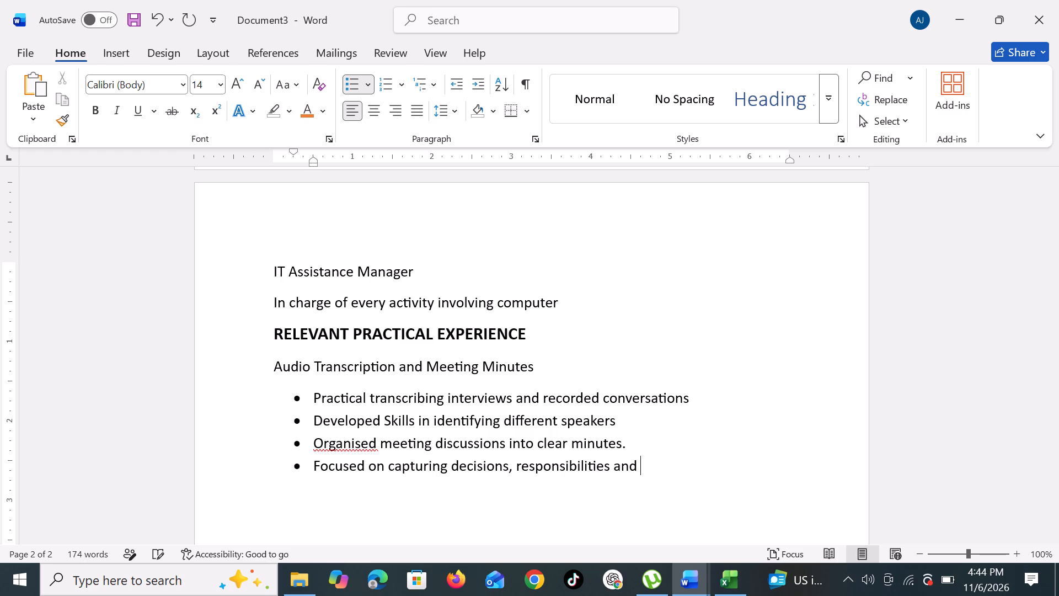
text(dead)
text(lines)
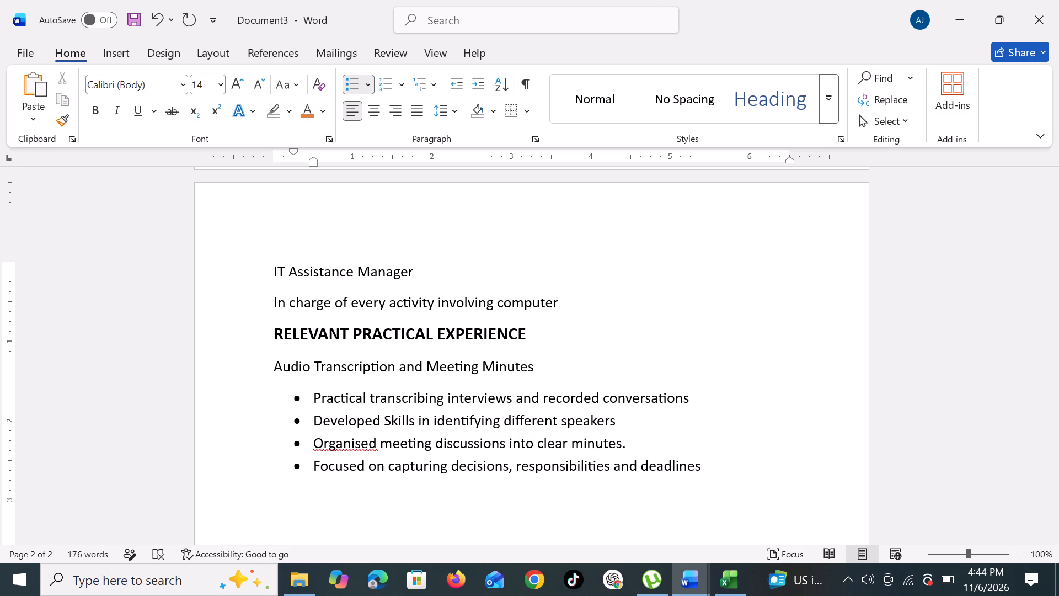
key(Return)
Begin the fifth bullet under "Audio Transcription and Meeting Minutes" with "Used audio replay and time".
text(used)
key(space)
key(a)
key(u)
text(dio)
key(space)
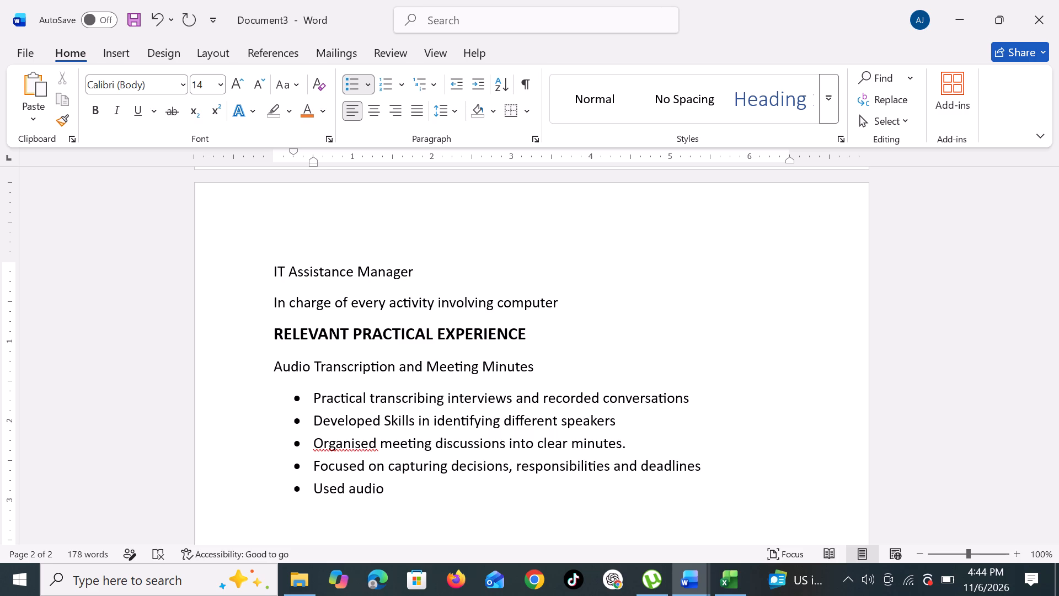
text(replays)
key(space)
key(BackSpace)
key(BackSpace)
key(space)
text(and)
key(space)
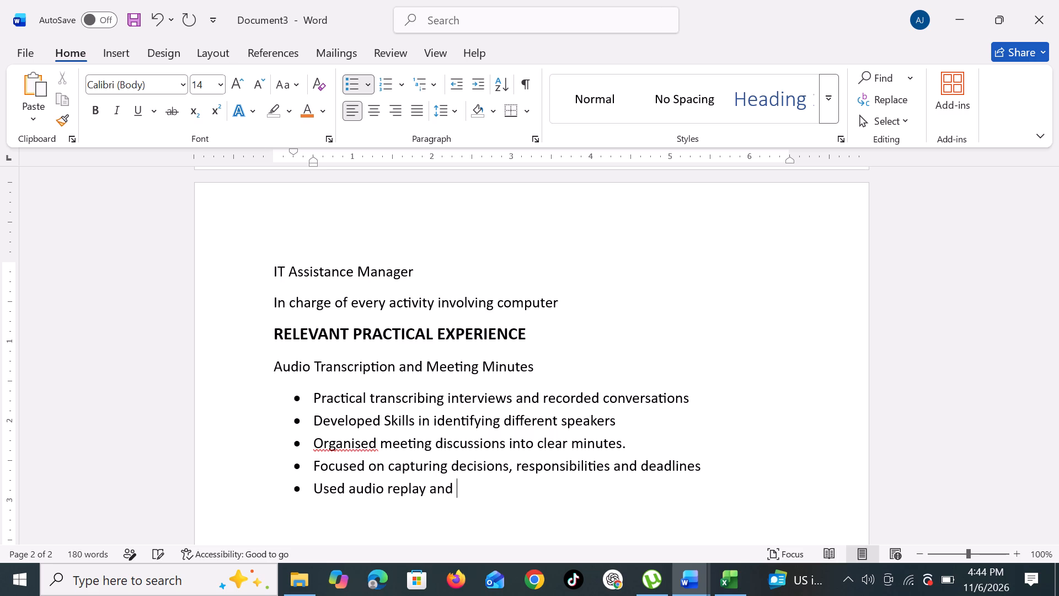
text(time=)
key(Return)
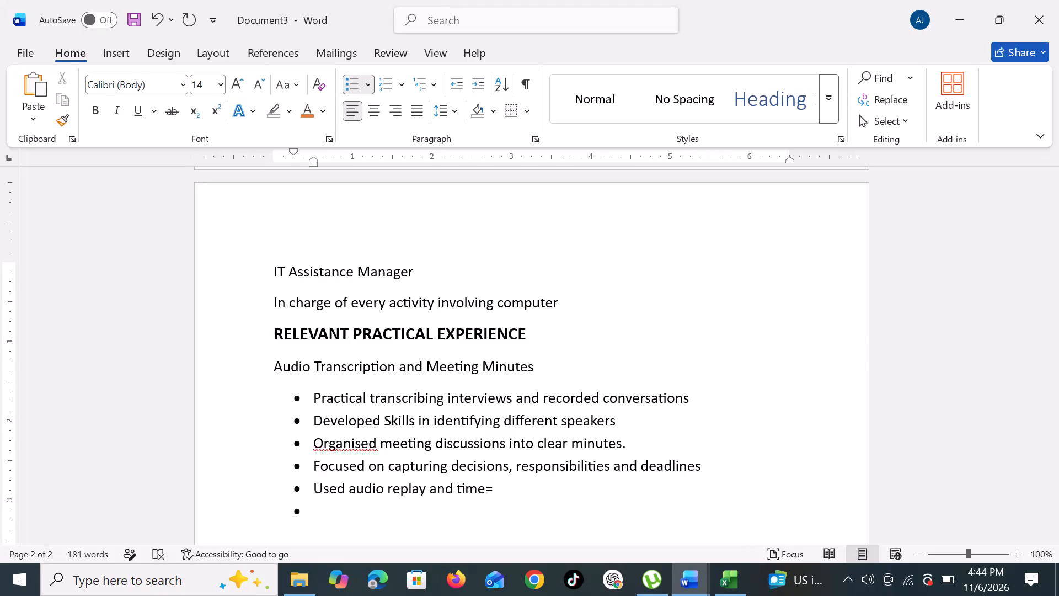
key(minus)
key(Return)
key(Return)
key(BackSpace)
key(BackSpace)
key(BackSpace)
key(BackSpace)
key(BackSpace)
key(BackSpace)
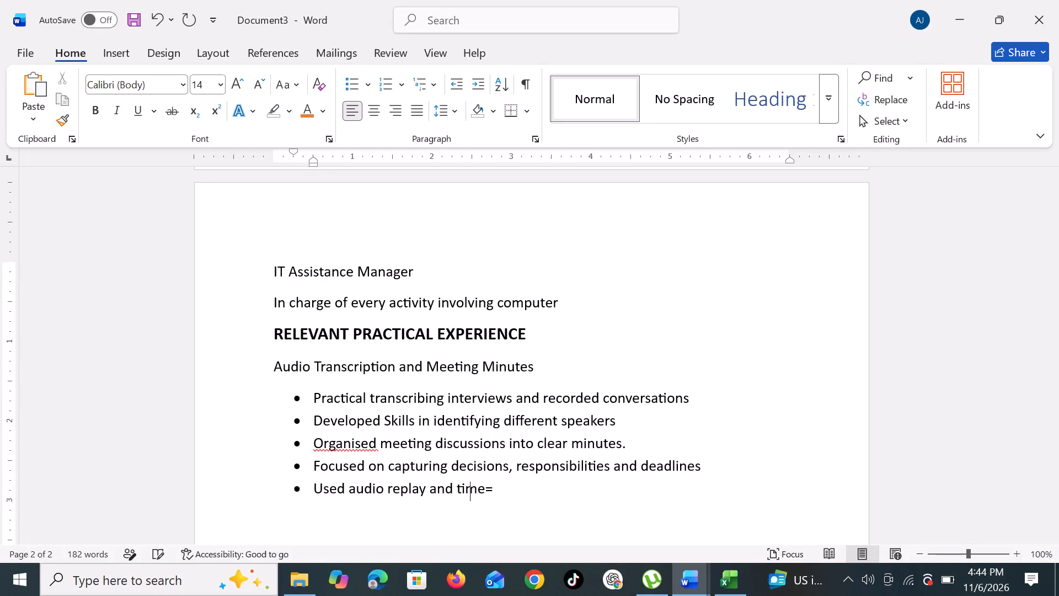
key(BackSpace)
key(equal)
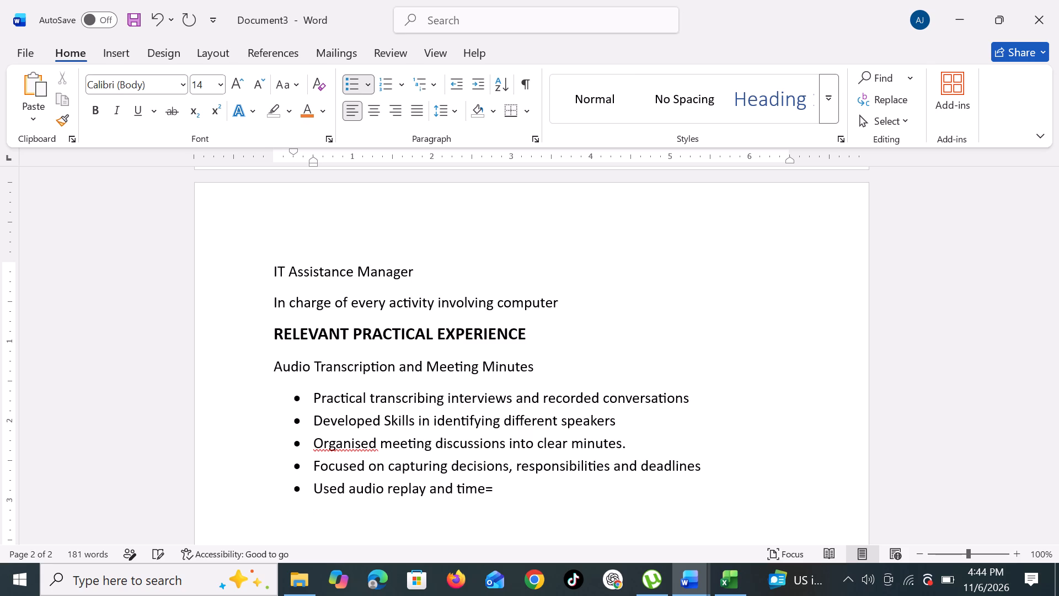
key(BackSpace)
Complete the fifth bullet so it reads "Used audio replay and time-stamping to improve accuracy".
key(minus)
text(sta)
text(mpinh)
key(BackSpace)
text(g)
key(space)
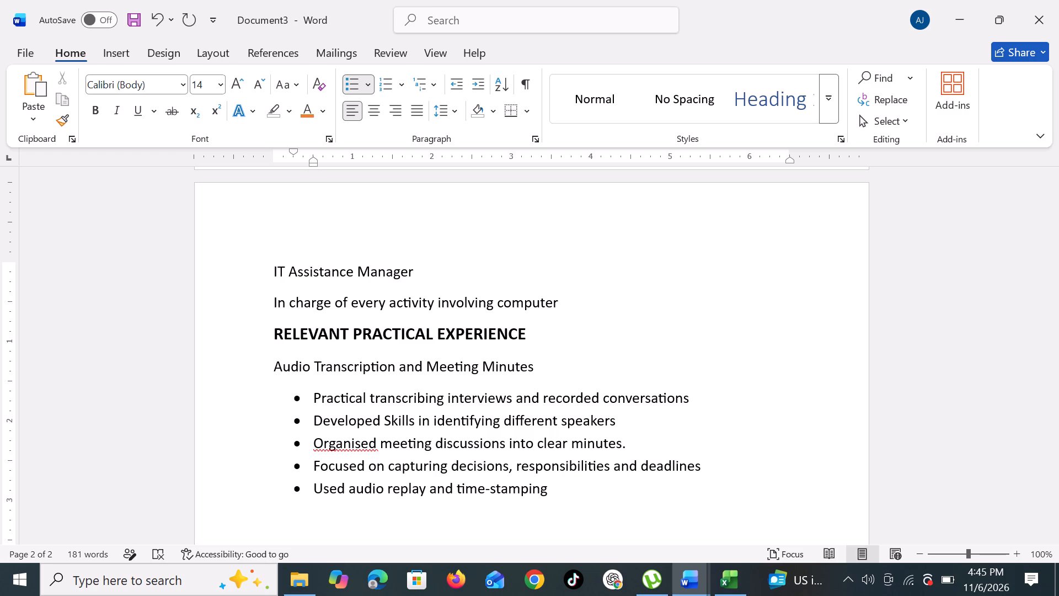
text(to)
key(space)
text(improve)
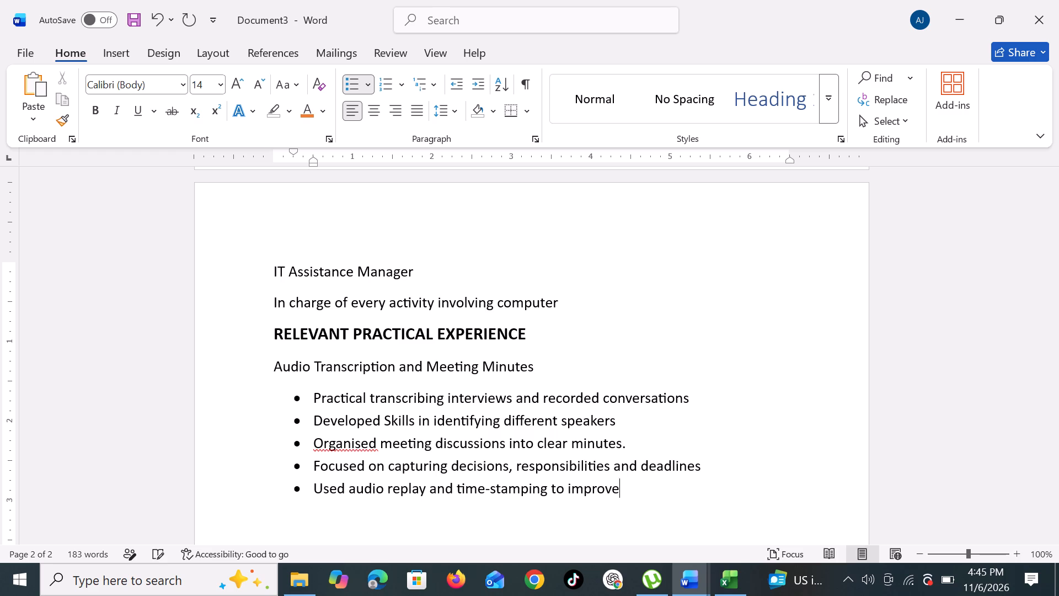
key(space)
text(acc)
text(uracy)
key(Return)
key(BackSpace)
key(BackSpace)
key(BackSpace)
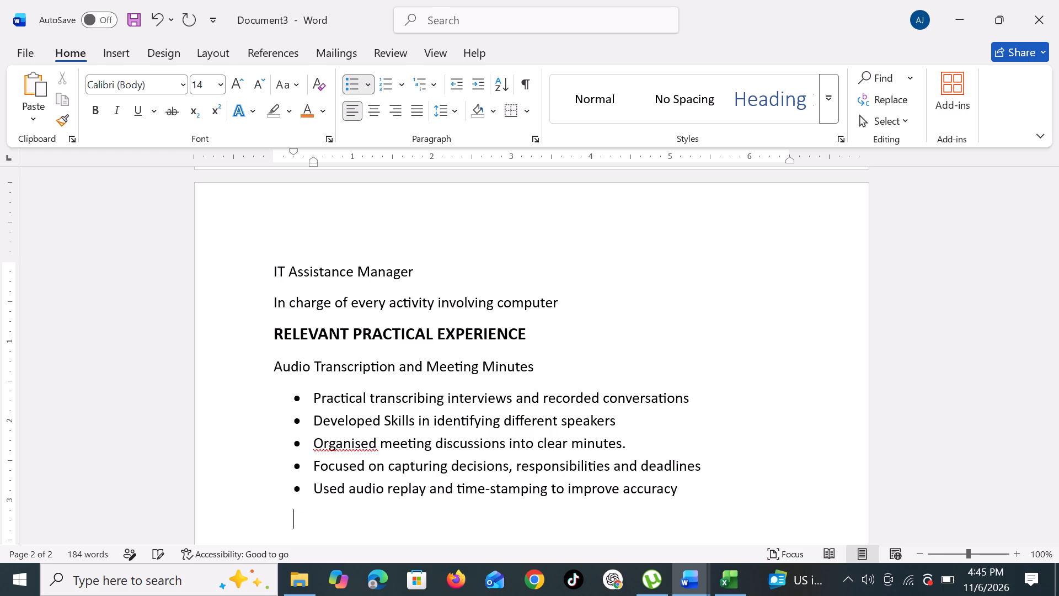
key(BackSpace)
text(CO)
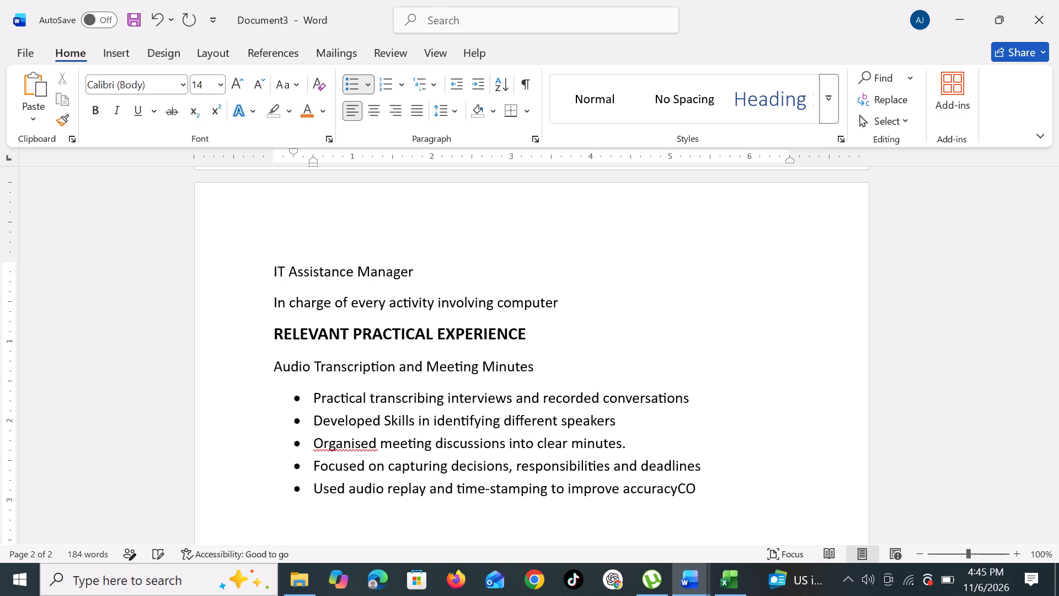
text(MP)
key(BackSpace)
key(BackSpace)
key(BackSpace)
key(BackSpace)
End the bullet list and enter the heading "COMPUTER SKILLS" on a plain, unindented line below it.
key(Return)
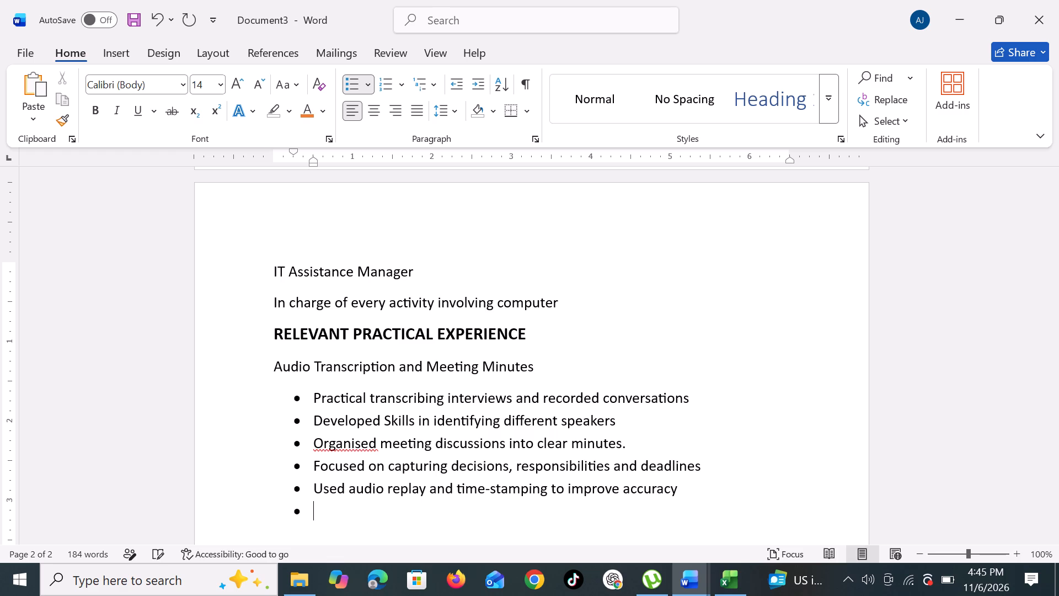
key(BackSpace)
key(BackSpace)
key(BackSpace)
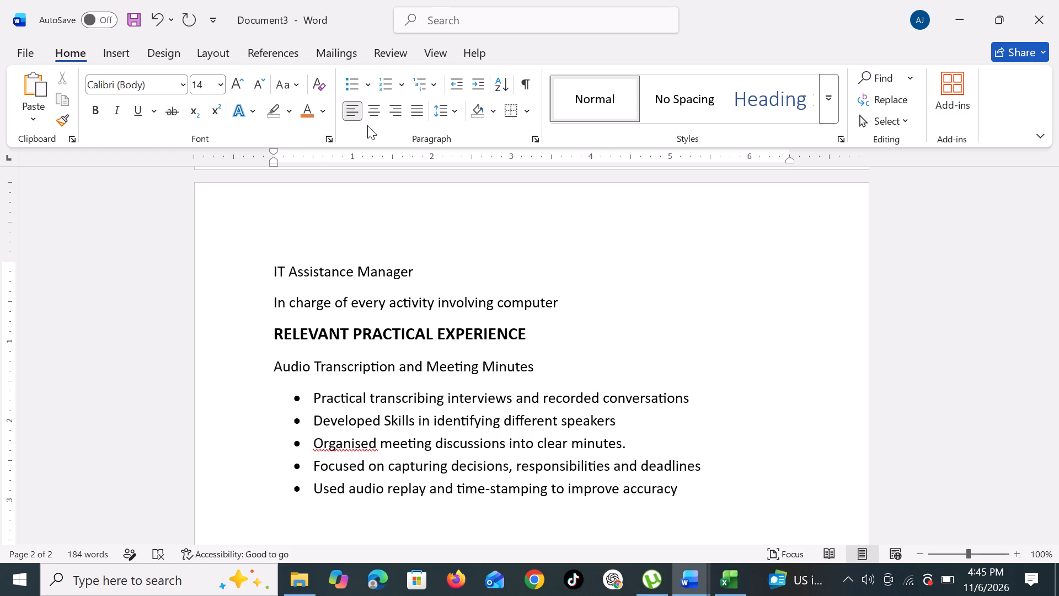
text(OMPUTER)
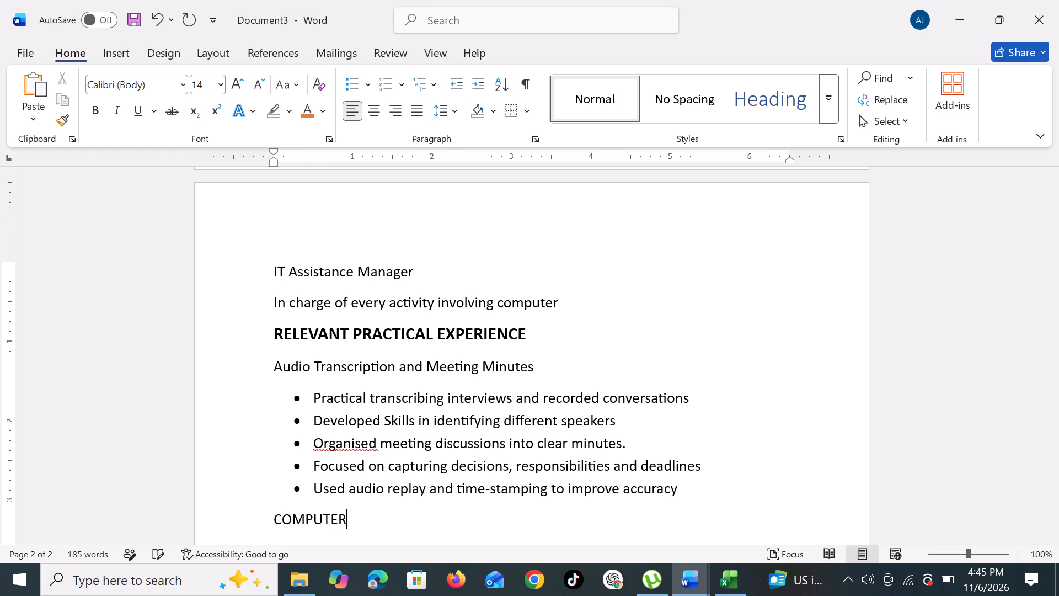
key(space)
text(SKILSS)
key(BackSpace)
key(BackSpace)
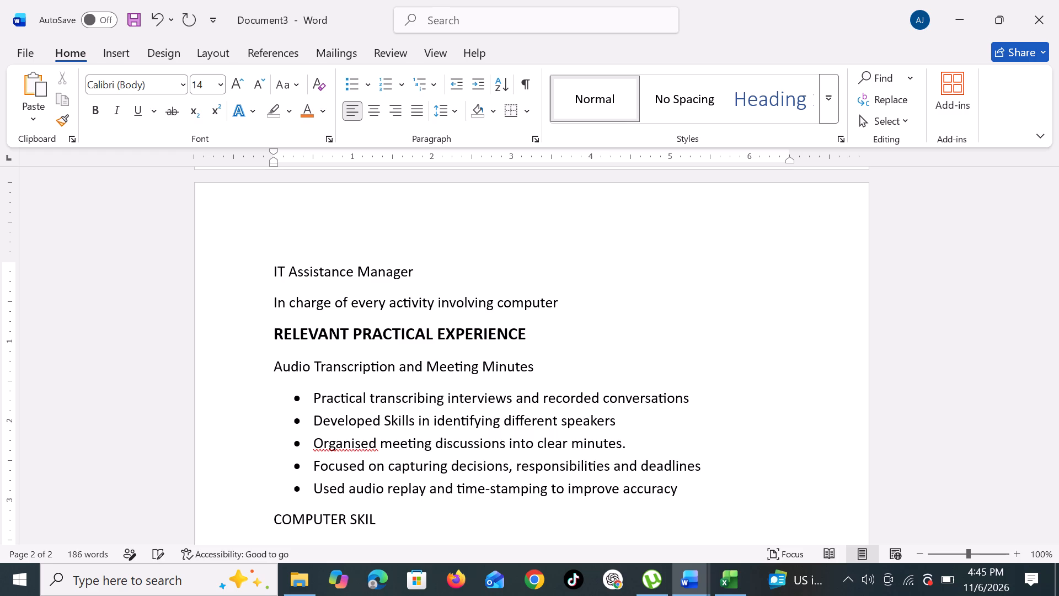
text(LS)
Format the "COMPUTER SKILLS" heading as bold with a font size of 16.
drag(367, 125, 228, 173)
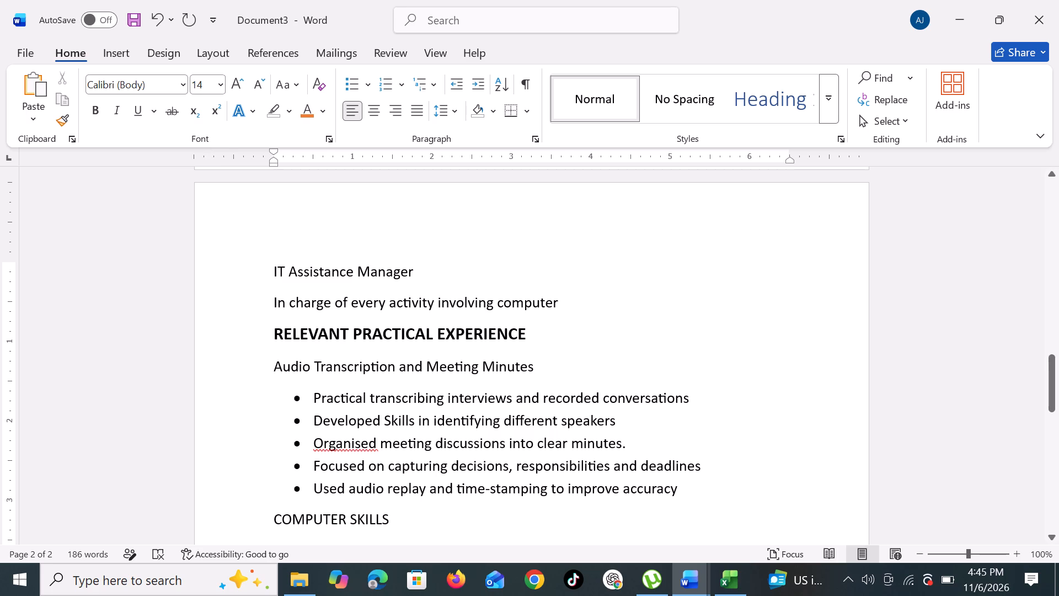
click(392, 516)
right_drag(392, 516, 245, 529)
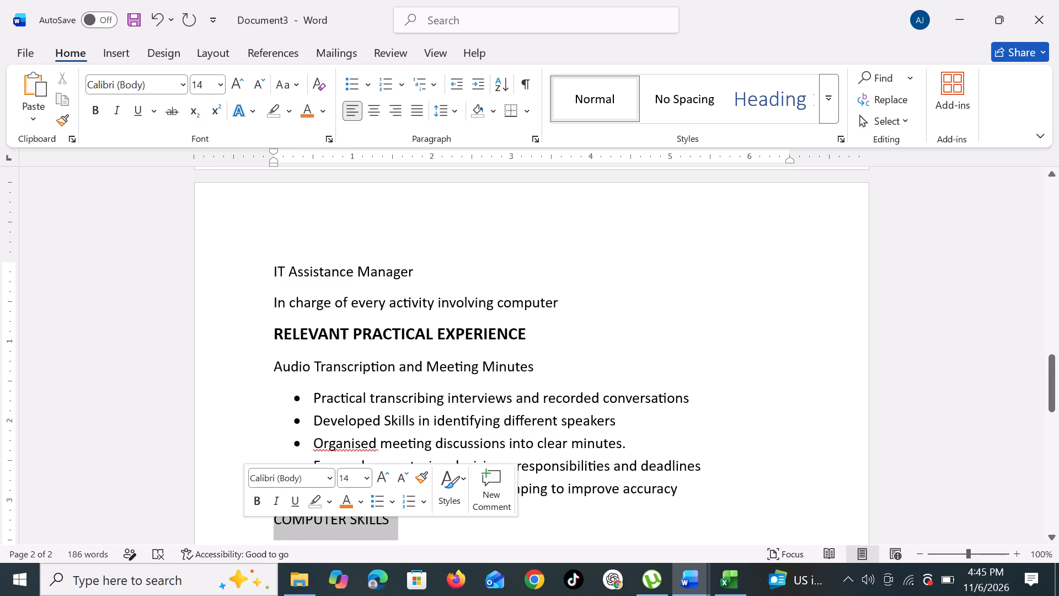
click(254, 510)
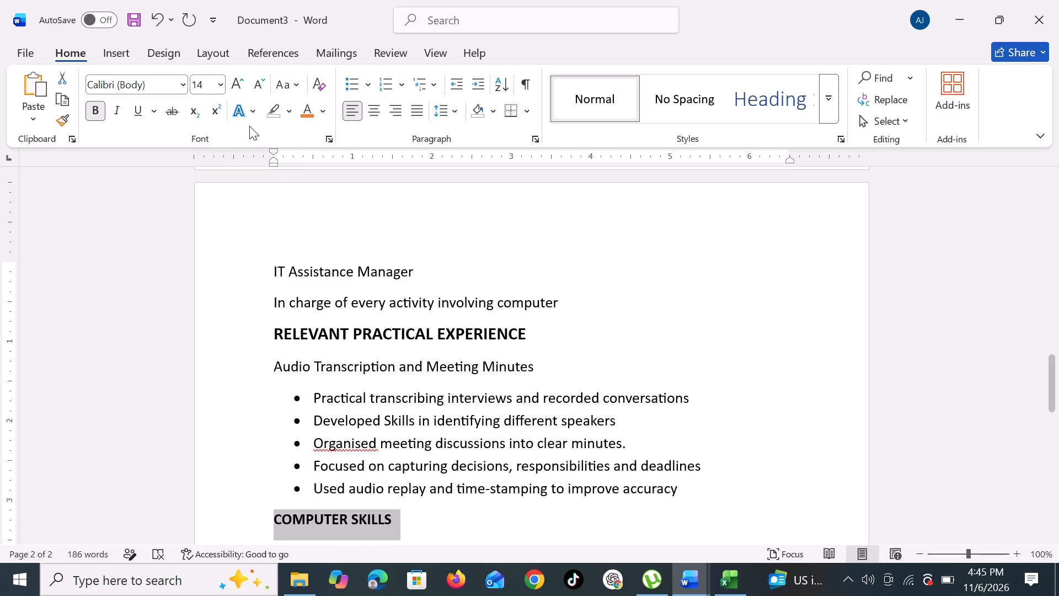
click(242, 80)
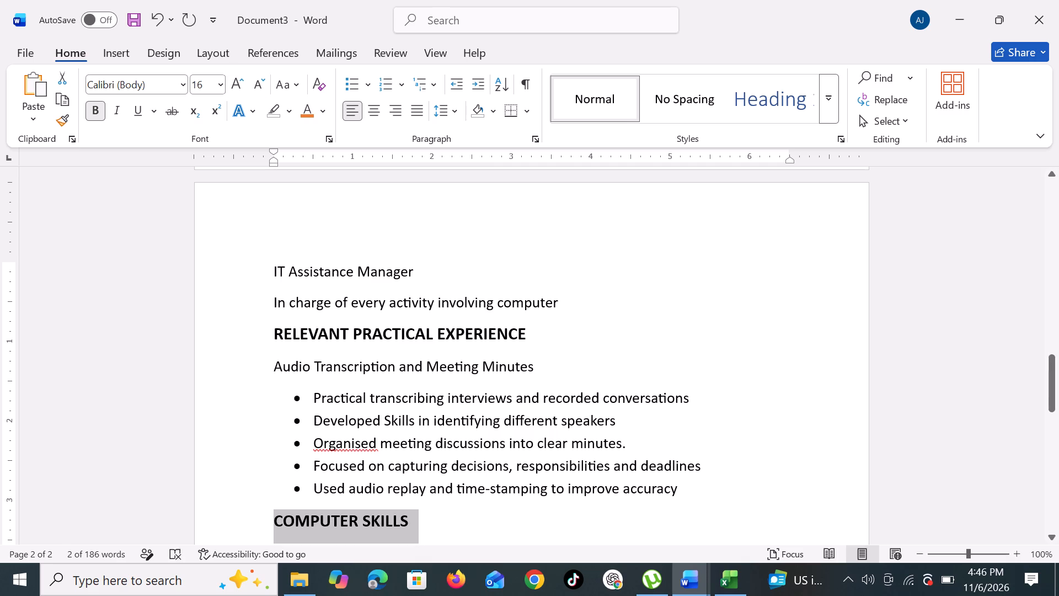
click(423, 512)
Start a round-bulleted list on a new line below the "COMPUTER SKILLS" heading, in non-bold text at size 14.
key(Return)
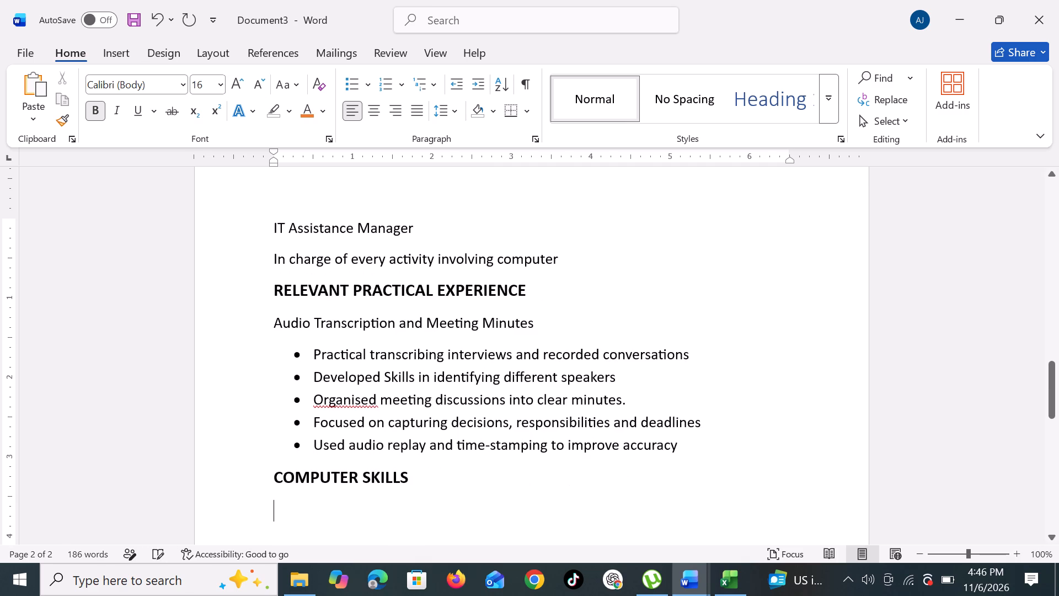
scroll(423, 512, down, 2)
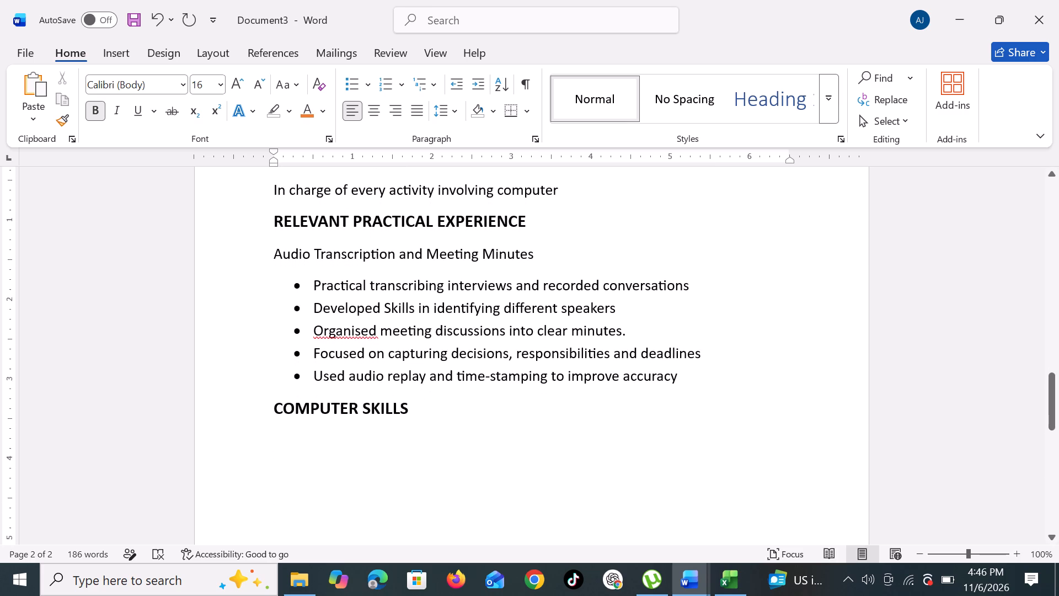
scroll(423, 512, down, 1)
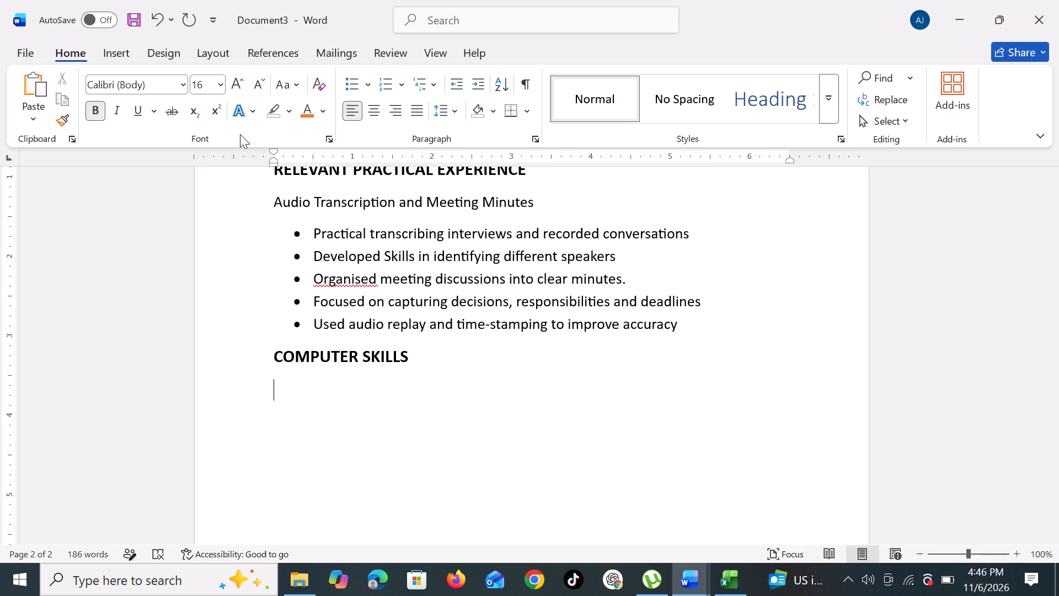
click(218, 83)
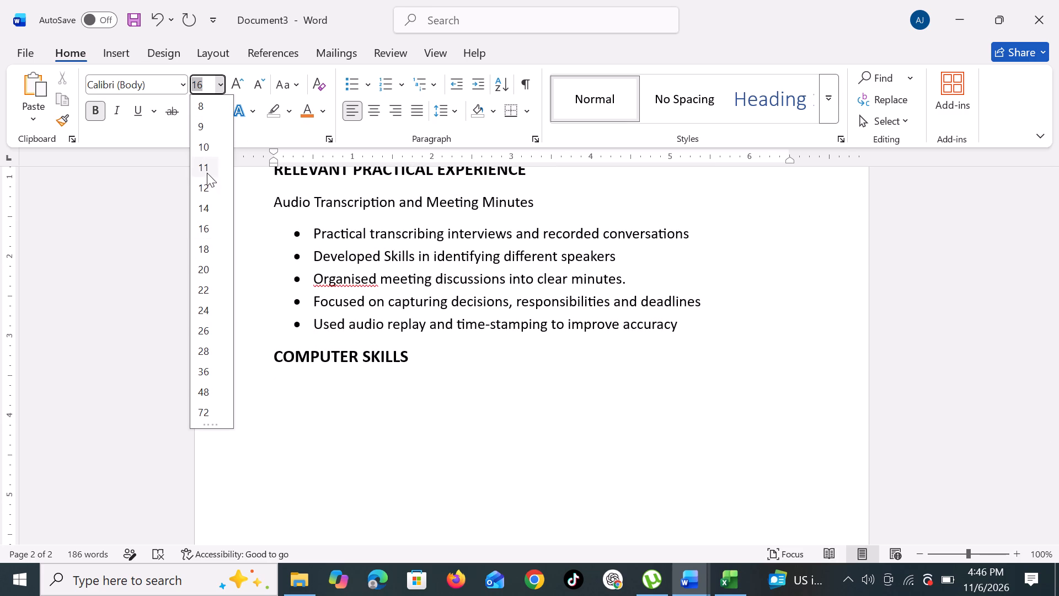
click(207, 206)
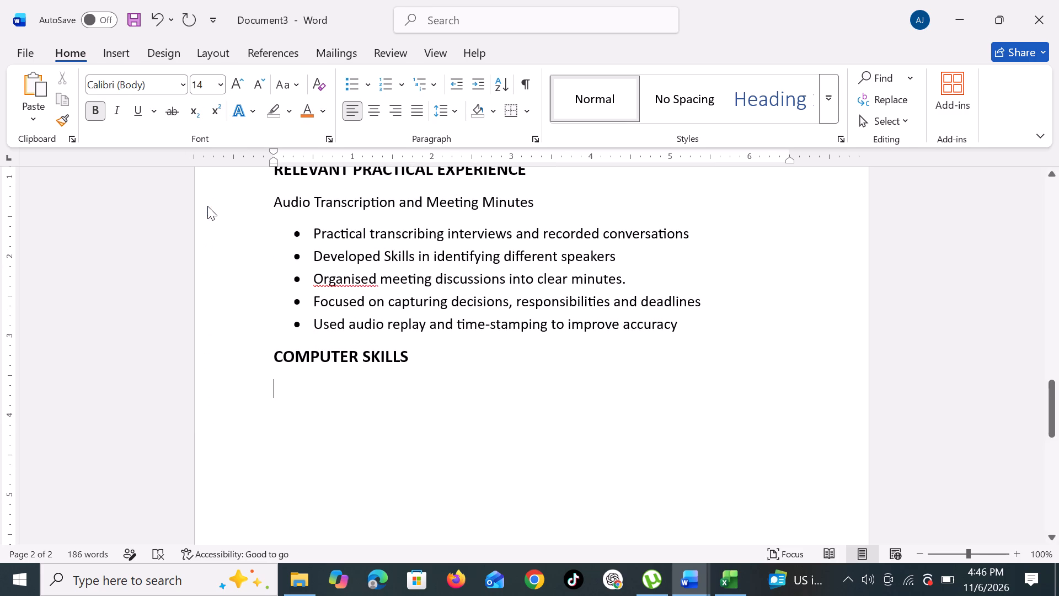
click(96, 113)
click(368, 81)
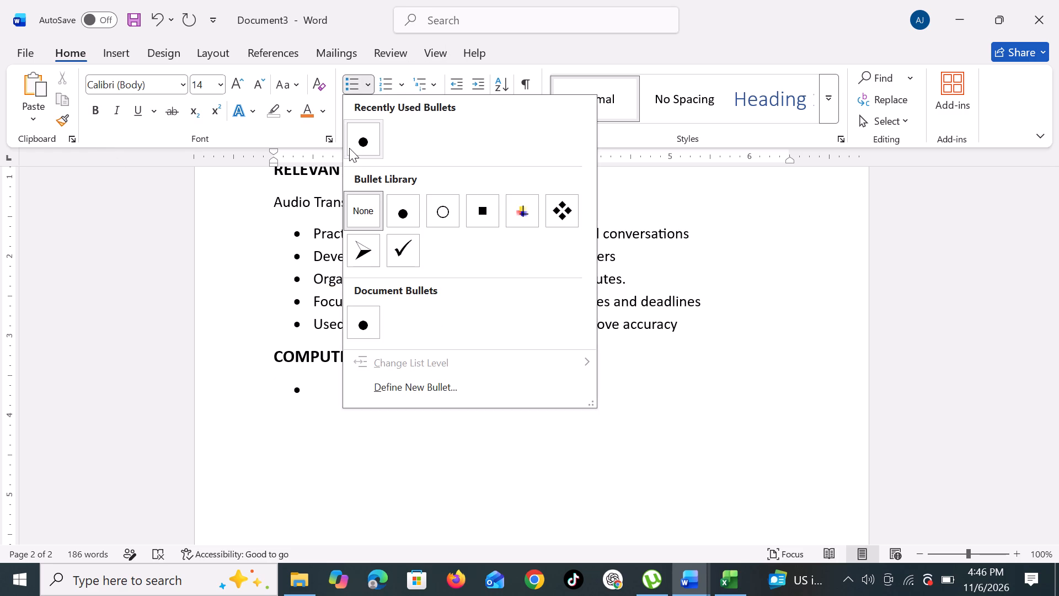
click(358, 145)
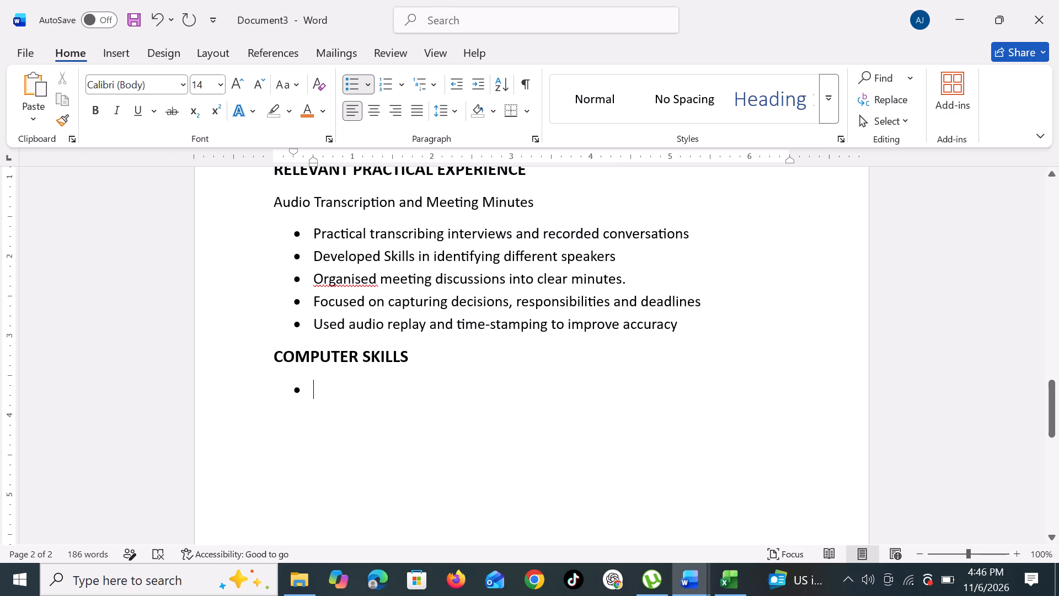
Enter "Microsoft Words" as the first bullet under "COMPUTER SKILLS".
key(m)
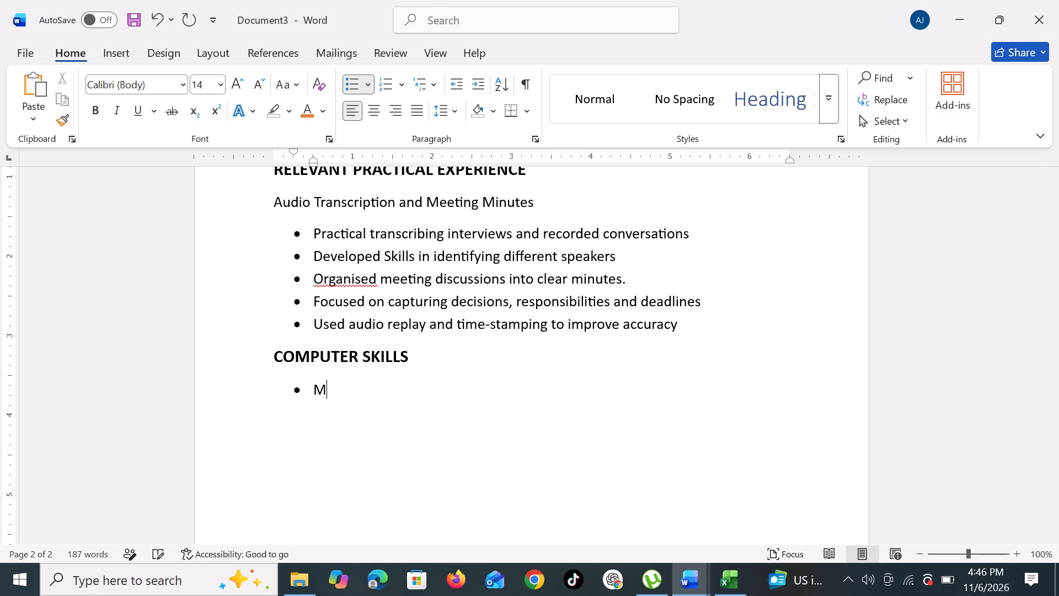
text(icro)
text(sof)
key(space)
key(BackSpace)
text(t)
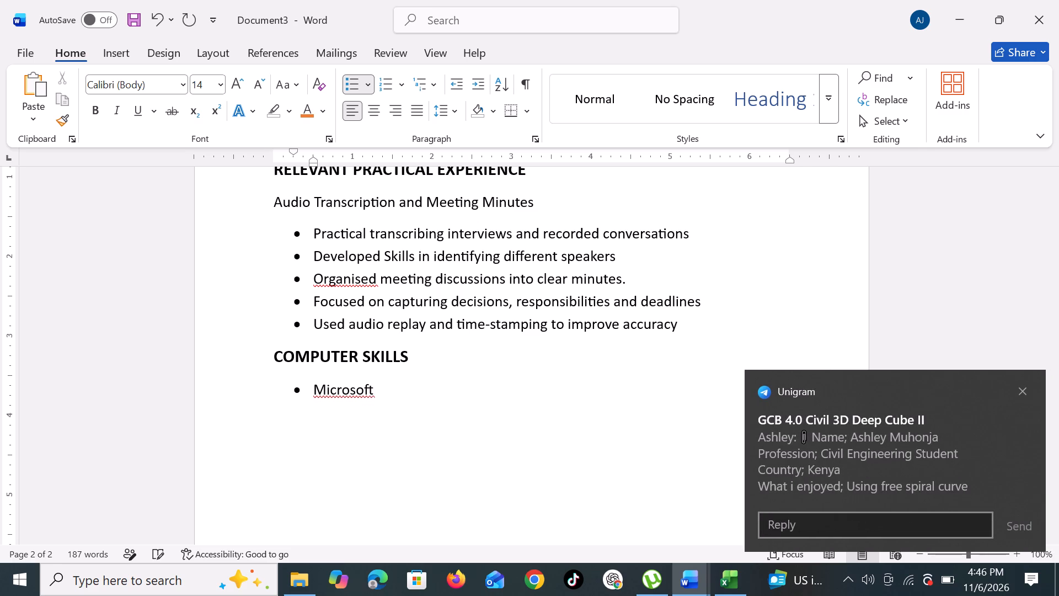
key(space)
key(w)
text(or)
text(ds)
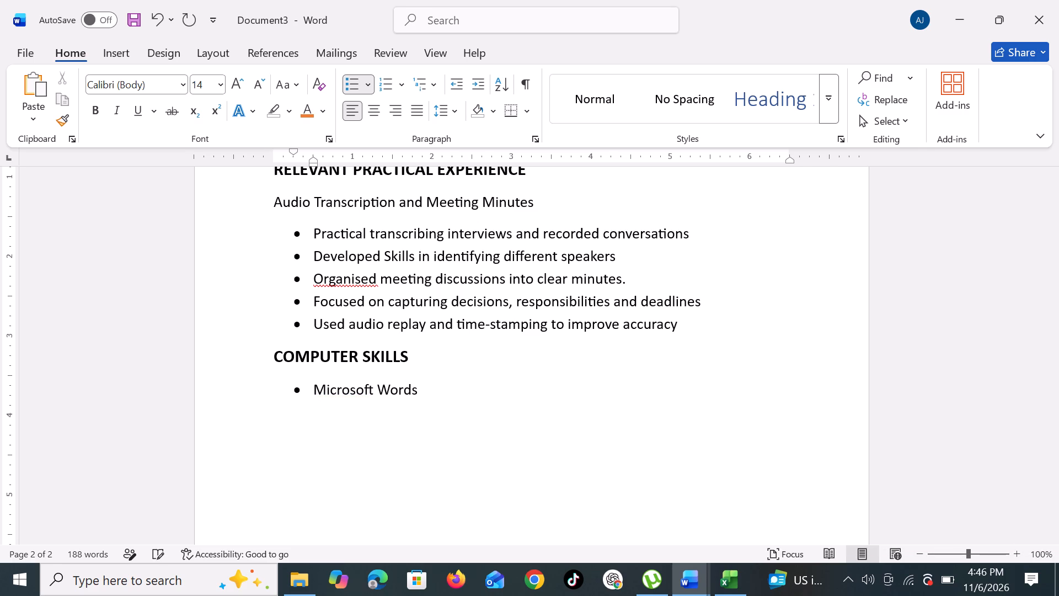
Add a second bullet under "COMPUTER SKILLS" reading "Document Preparation and formatting".
key(Return)
text(ocumenta)
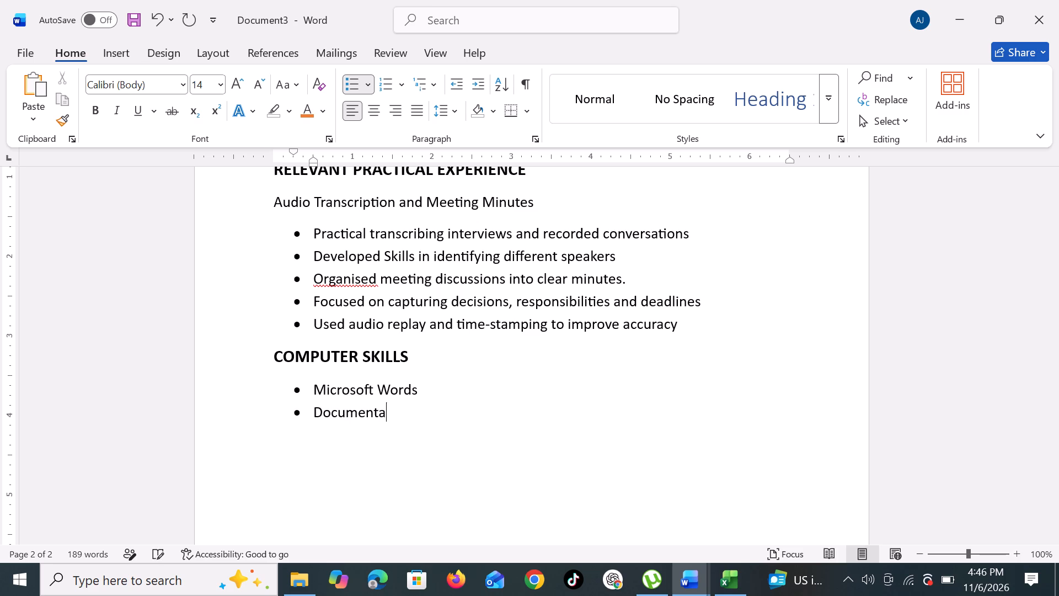
key(BackSpace)
key(space)
text(pr)
key(BackSpace)
key(BackSpace)
text(re)
text(paration)
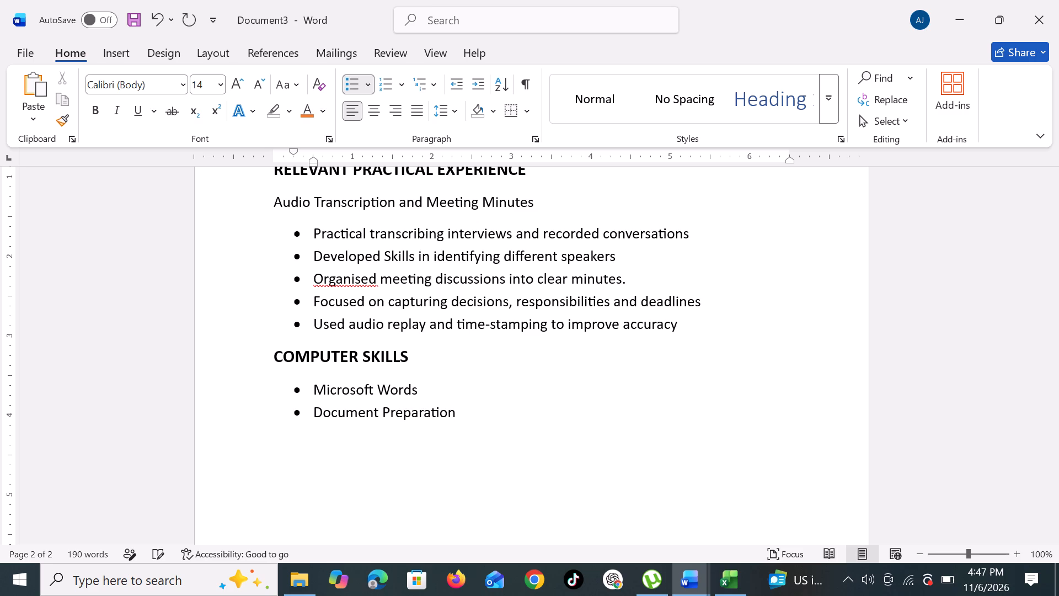
key(space)
text(and)
key(space)
text(formatin)
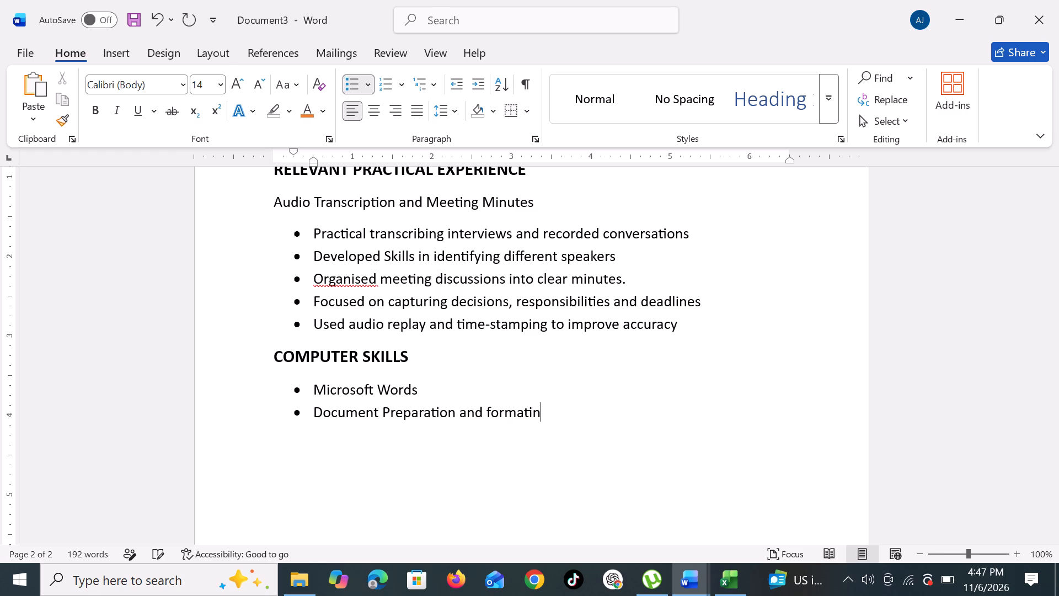
key(g)
Add a third bullet under "COMPUTER SKILLS" reading "Internet reseach".
key(Return)
text(ntre)
key(BackSpace)
key(BackSpace)
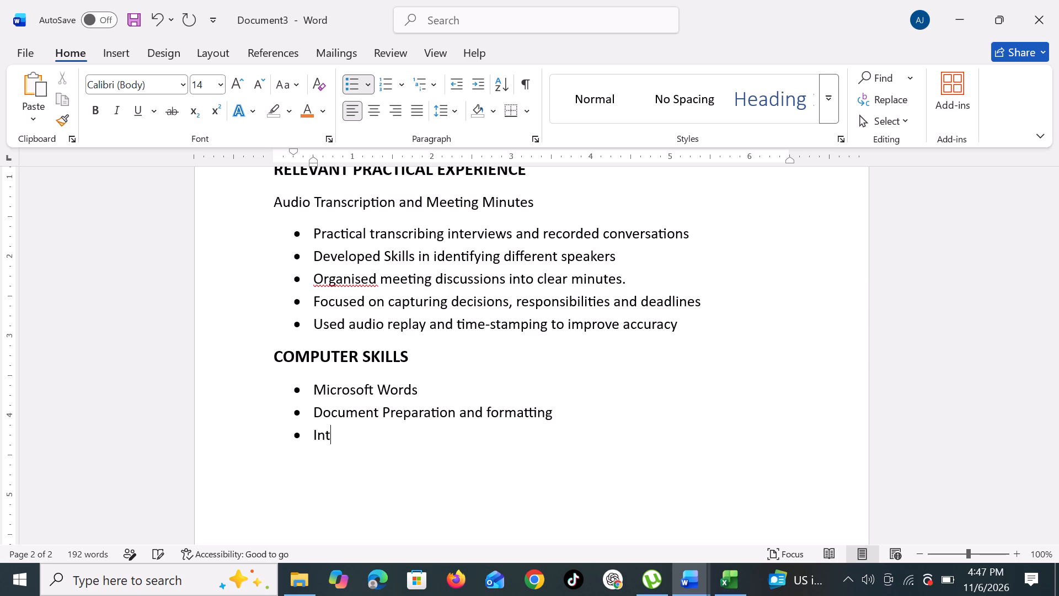
text(ern)
text(et)
key(space)
key(space)
text(re)
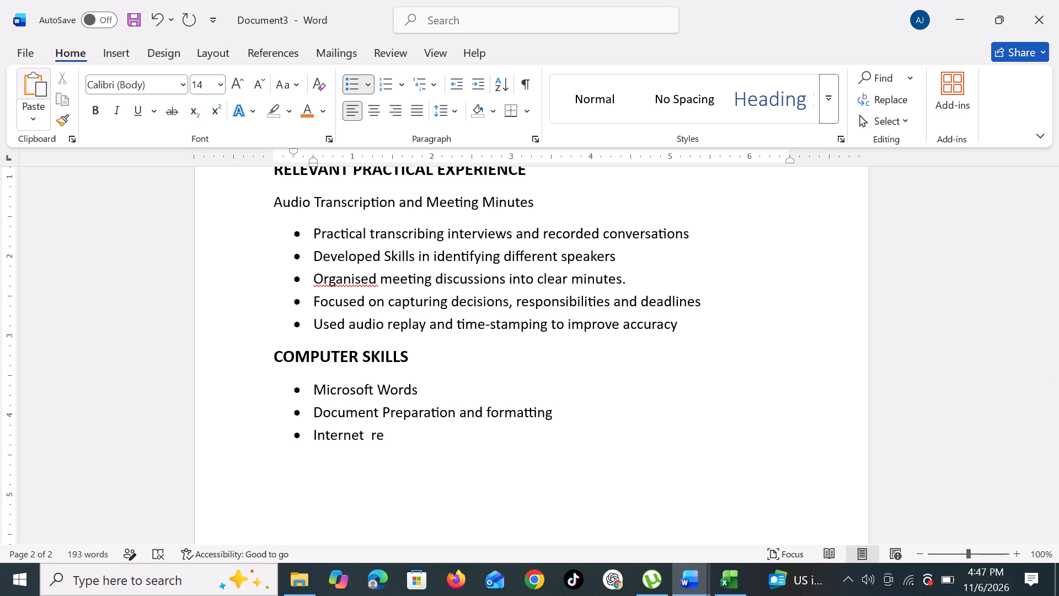
text(se)
text(ach)
Add a fourth bullet under "COMPUTER SKILLS" reading "Digital Communication".
key(Return)
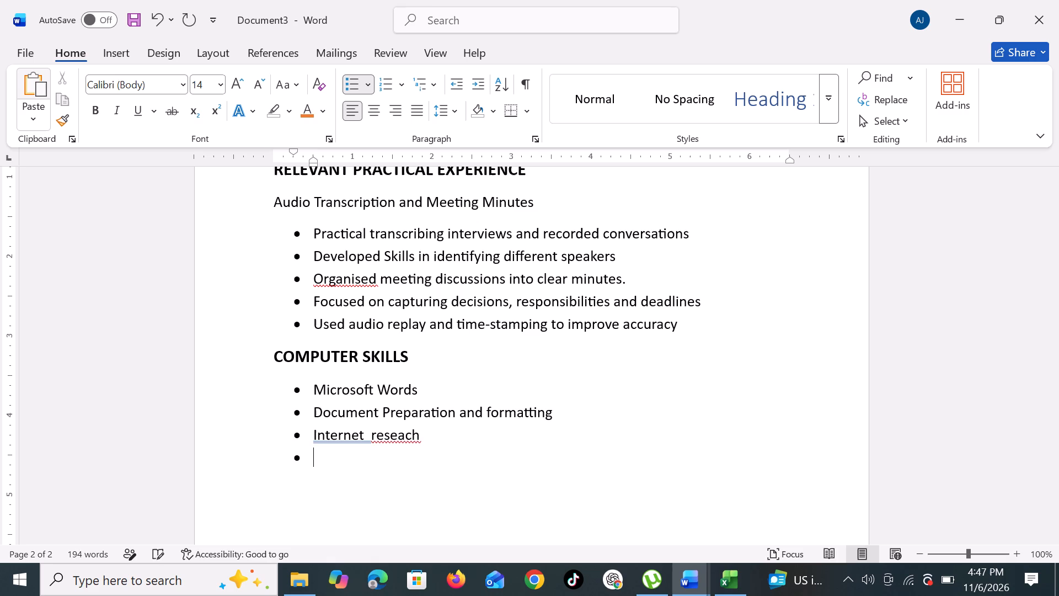
key(d)
key(i)
text(gi)
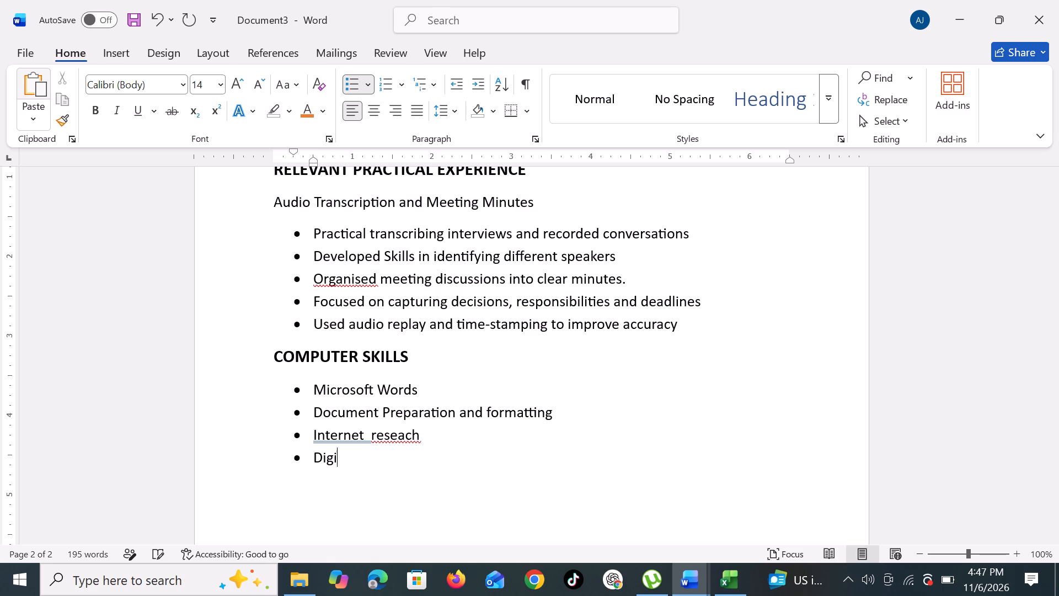
text(tal)
key(space)
text(ommunication)
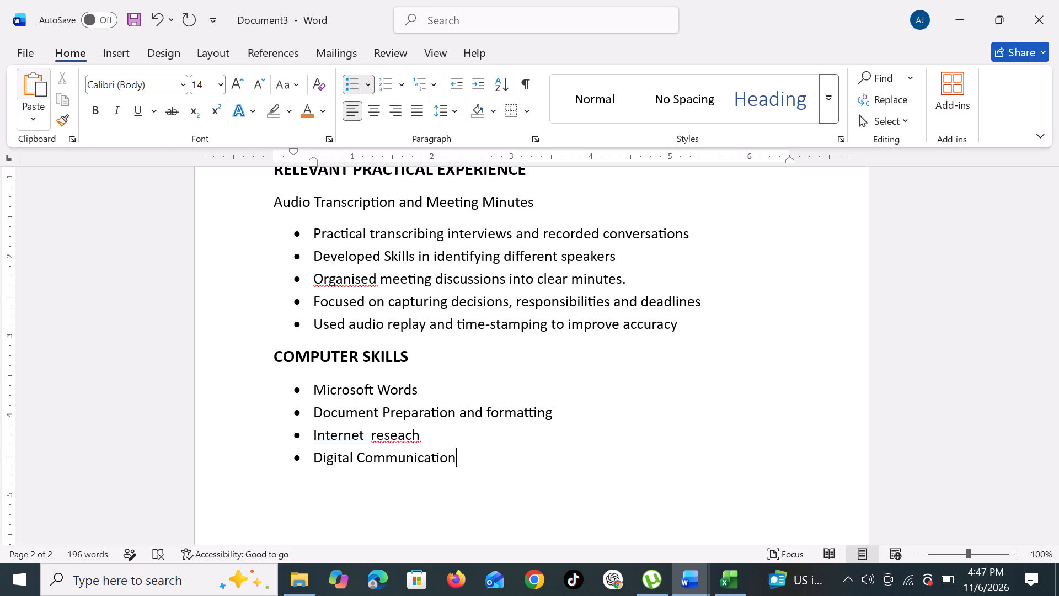
End the "COMPUTER SKILLS" bullet list and enter the unbulleted heading "PERSONAL ATTRIBUTES" below it.
key(Return)
key(BackSpace)
key(BackSpace)
key(BackSpace)
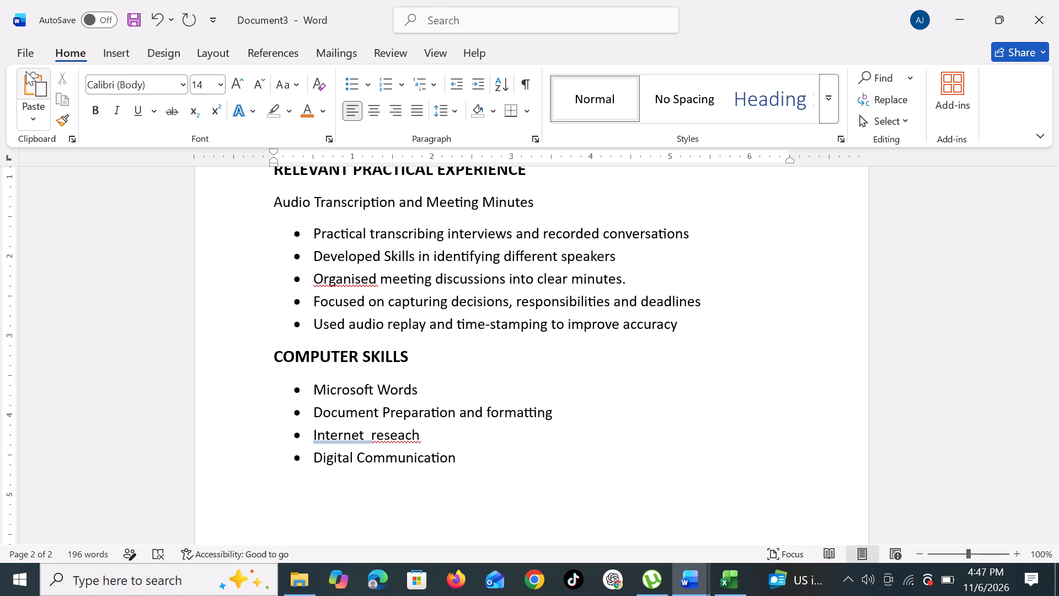
key(e)
key(BackSpace)
key(r)
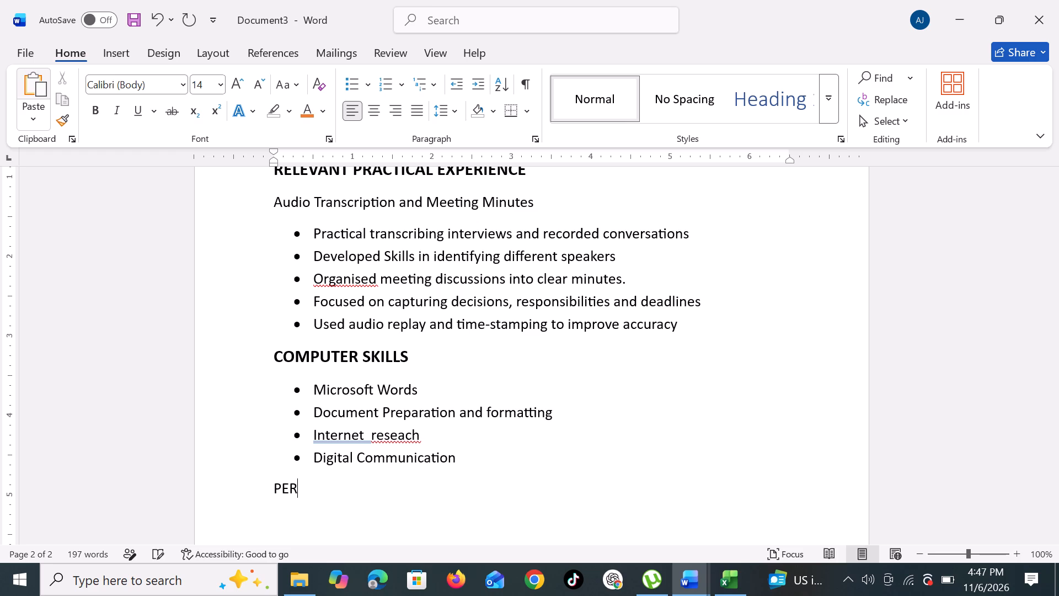
text(SA)
key(BackSpace)
text(ONAL)
key(space)
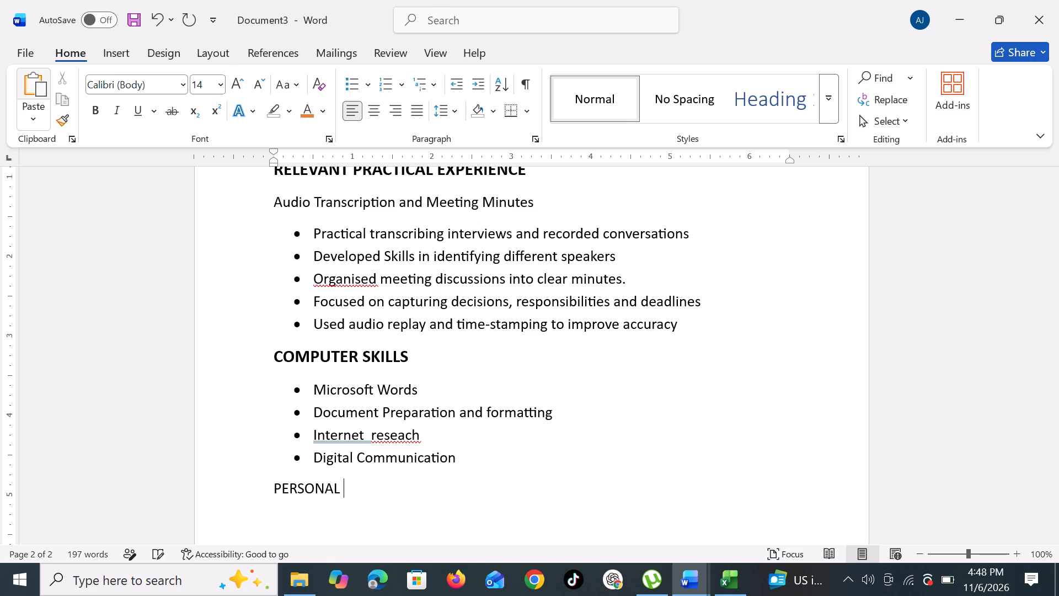
text(ATT)
text(RI)
text(BUTES)
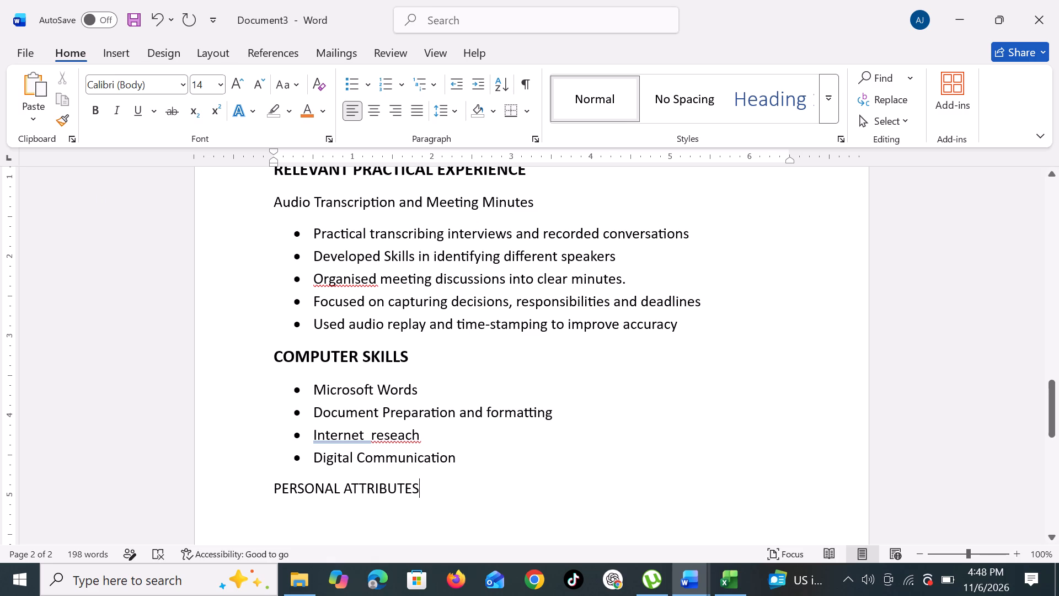
Make the "PERSONAL ATTRIBUTES" heading bold and set its font size to 16.
click(422, 484)
right_drag(422, 484, 274, 504)
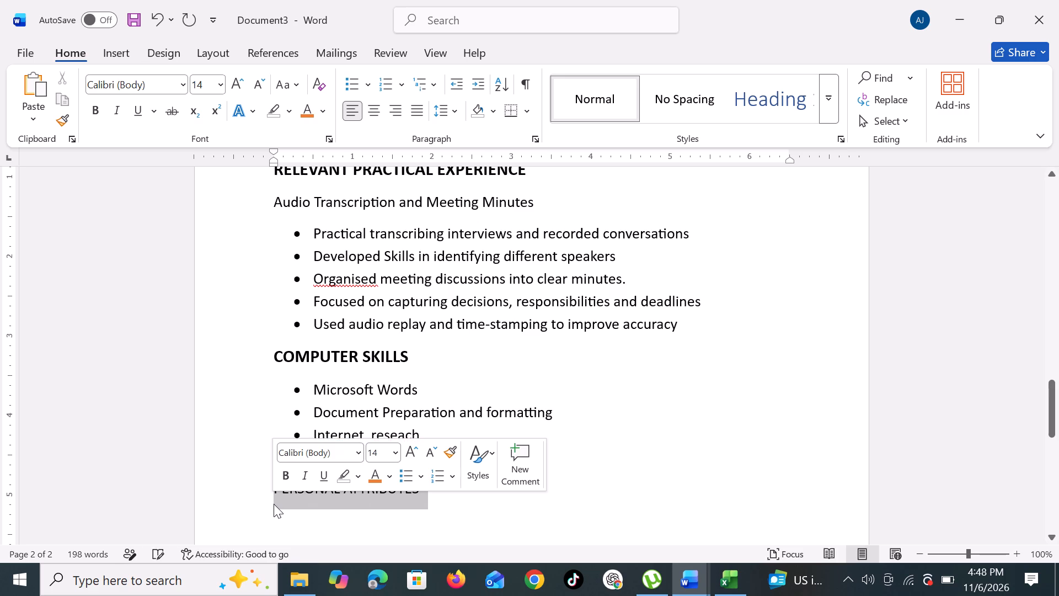
click(290, 478)
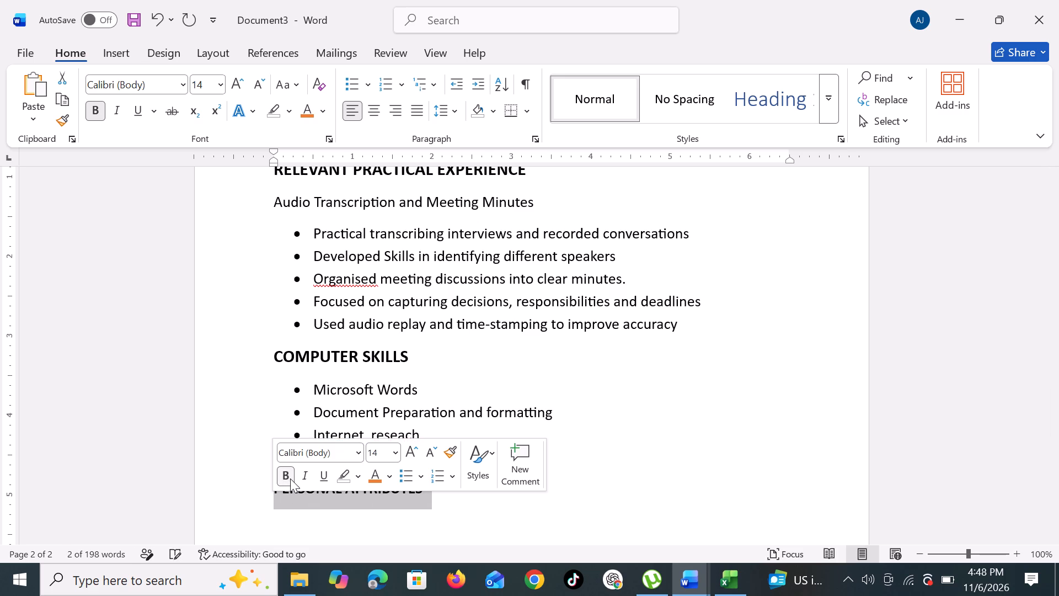
click(412, 448)
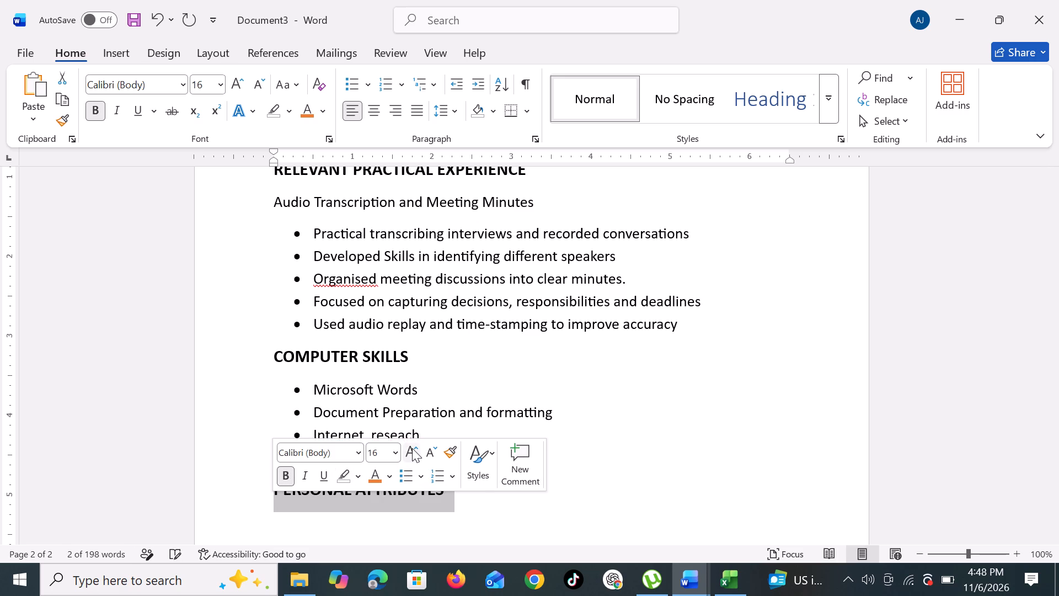
click(452, 496)
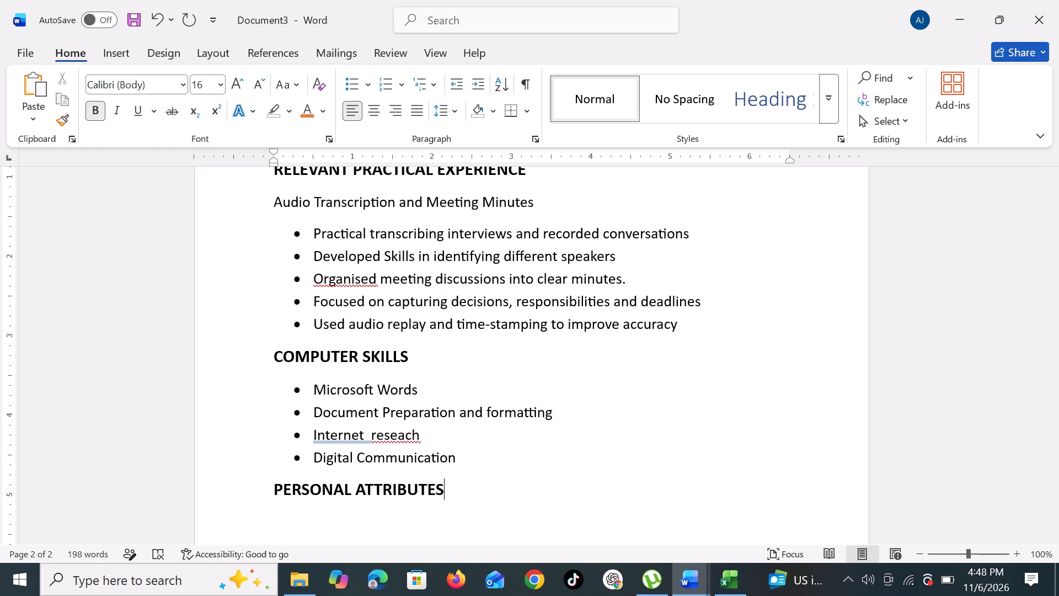
Start a round-bulleted line below "PERSONAL ATTRIBUTES" in non-bold text at font size 14.
key(Return)
click(87, 104)
click(215, 90)
click(210, 215)
click(365, 86)
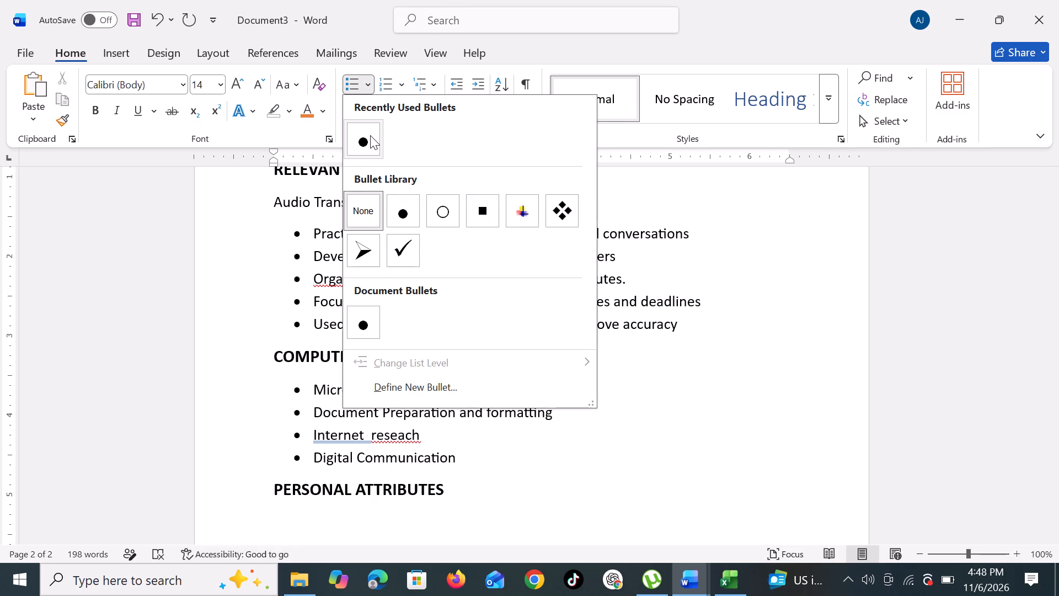
click(370, 135)
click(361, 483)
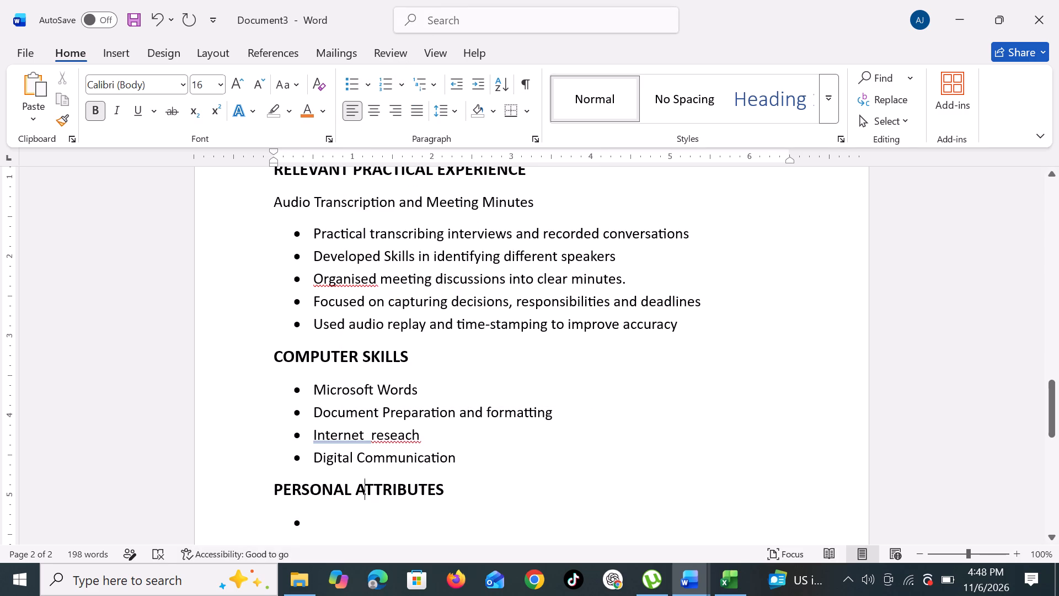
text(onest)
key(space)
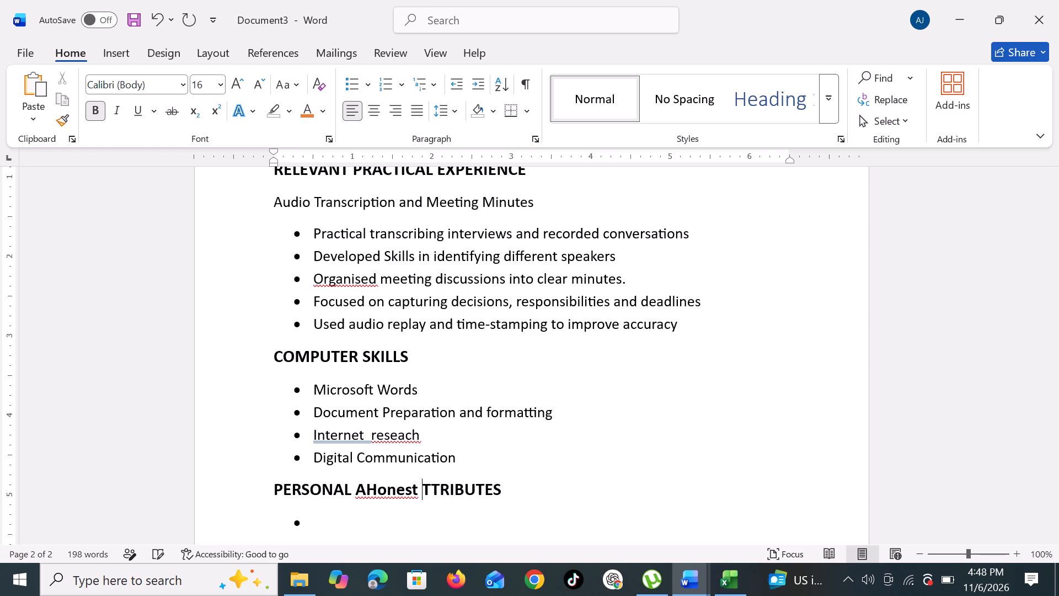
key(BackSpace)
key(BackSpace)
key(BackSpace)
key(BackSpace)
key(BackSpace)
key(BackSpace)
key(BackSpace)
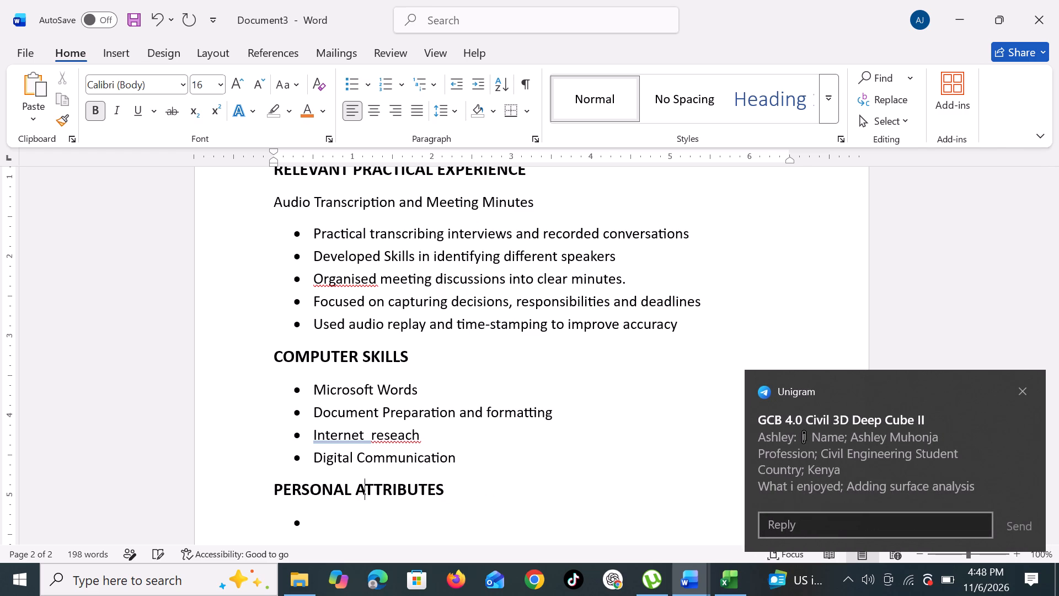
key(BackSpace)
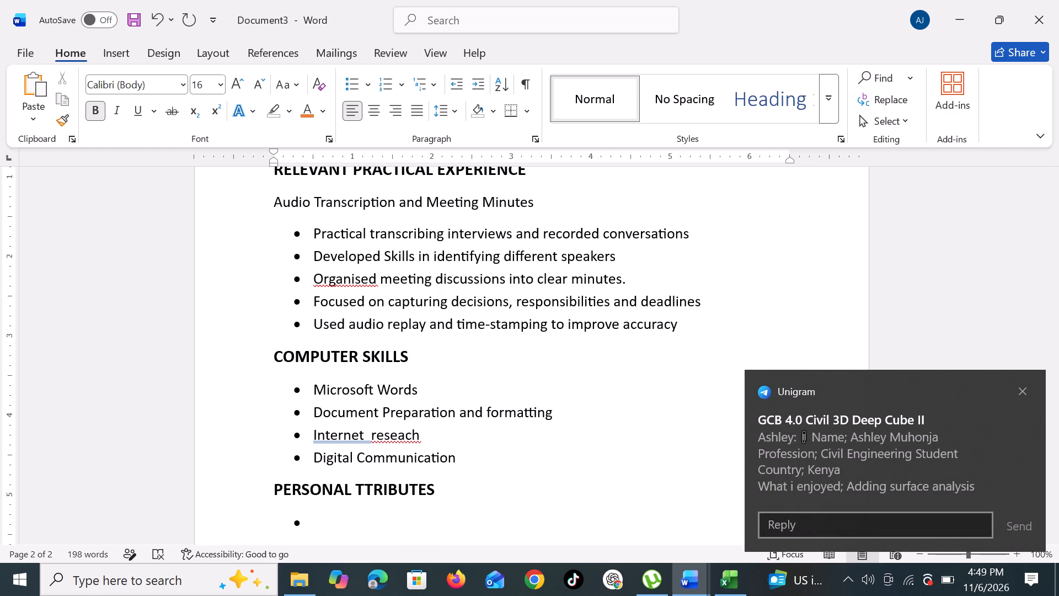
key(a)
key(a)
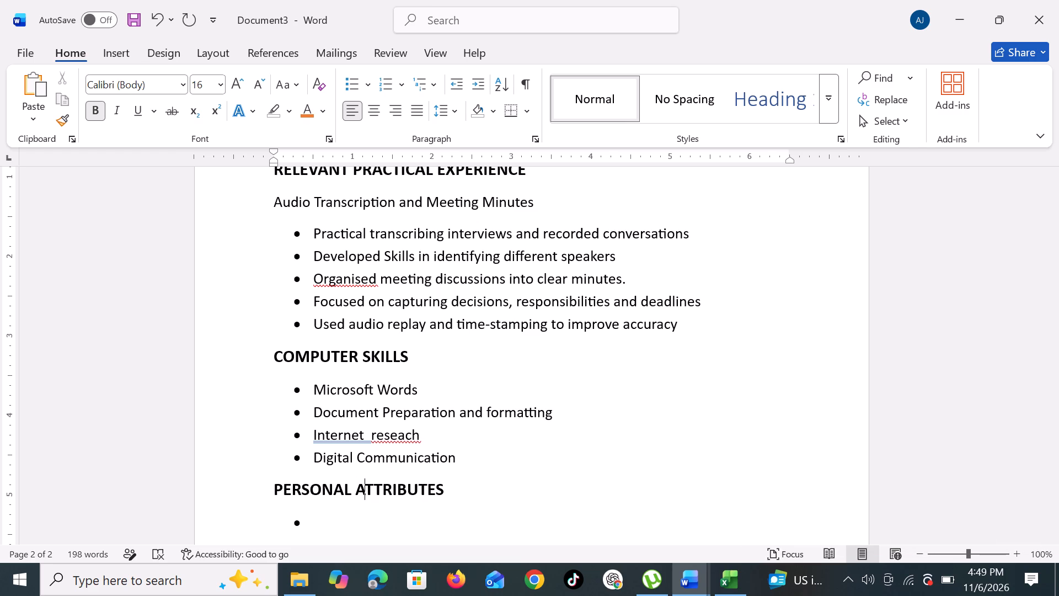
Enter "Honest and dependable" as the first bullet under the "PERSONAL ATTRIBUTES" heading.
click(333, 528)
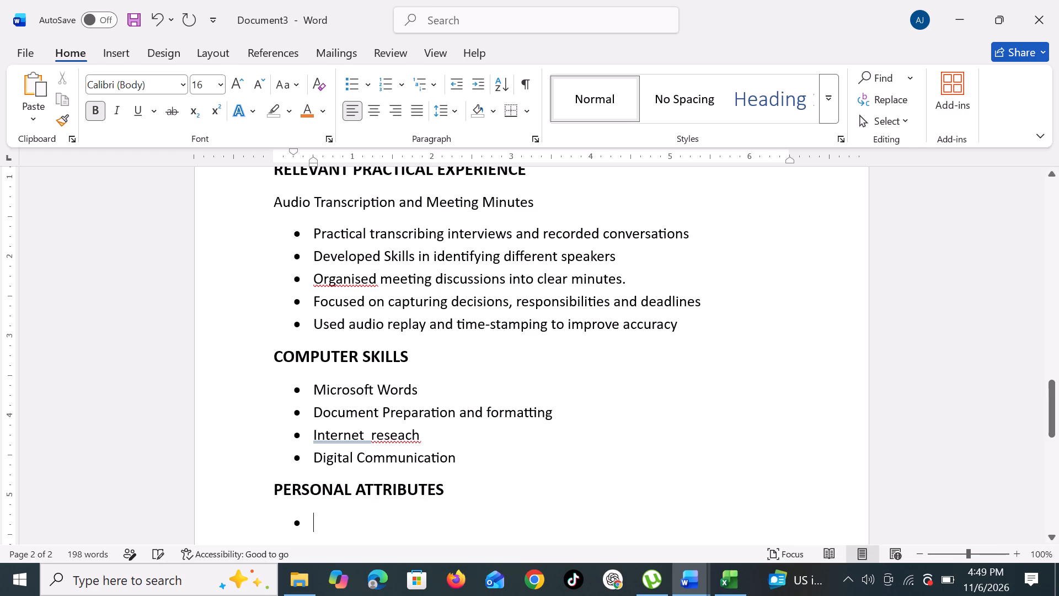
key(d)
key(BackSpace)
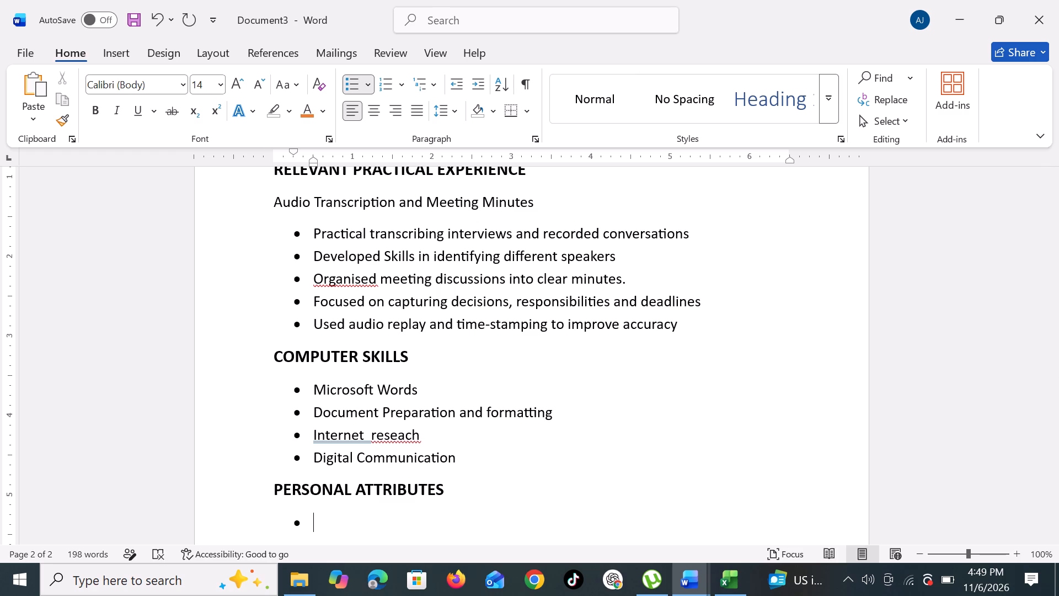
key(h)
key(o)
key(BackSpace)
key(o)
text(nest)
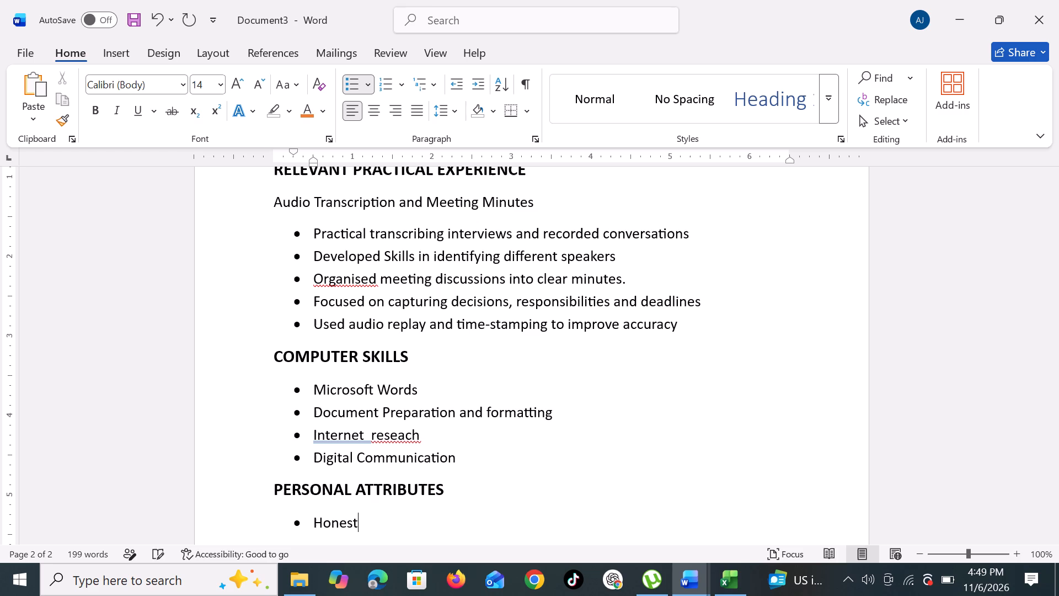
key(space)
text(and)
key(space)
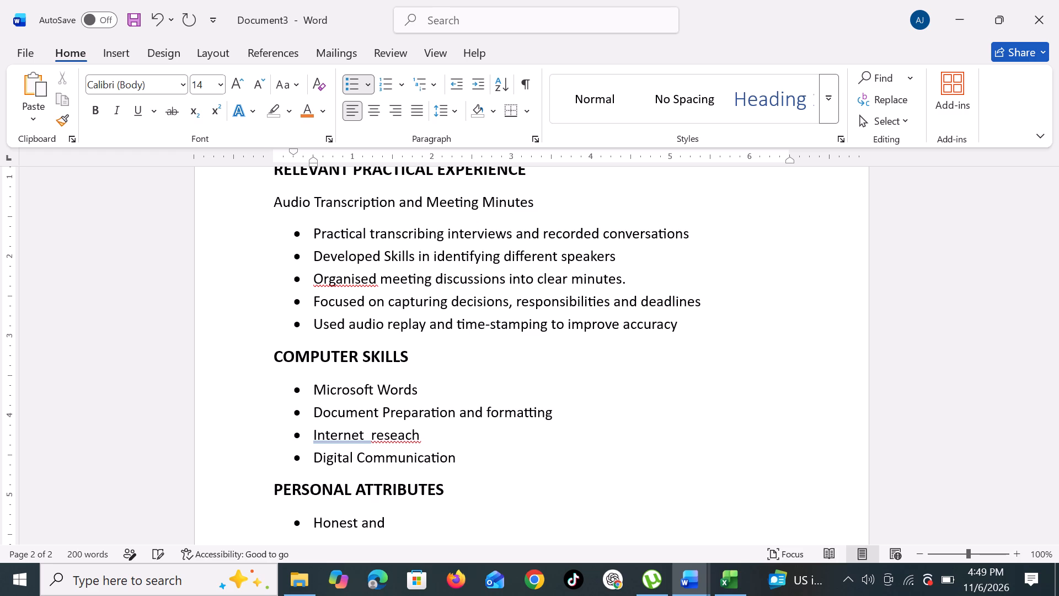
text(depe)
key(m)
key(BackSpace)
text(nde)
key(BackSpace)
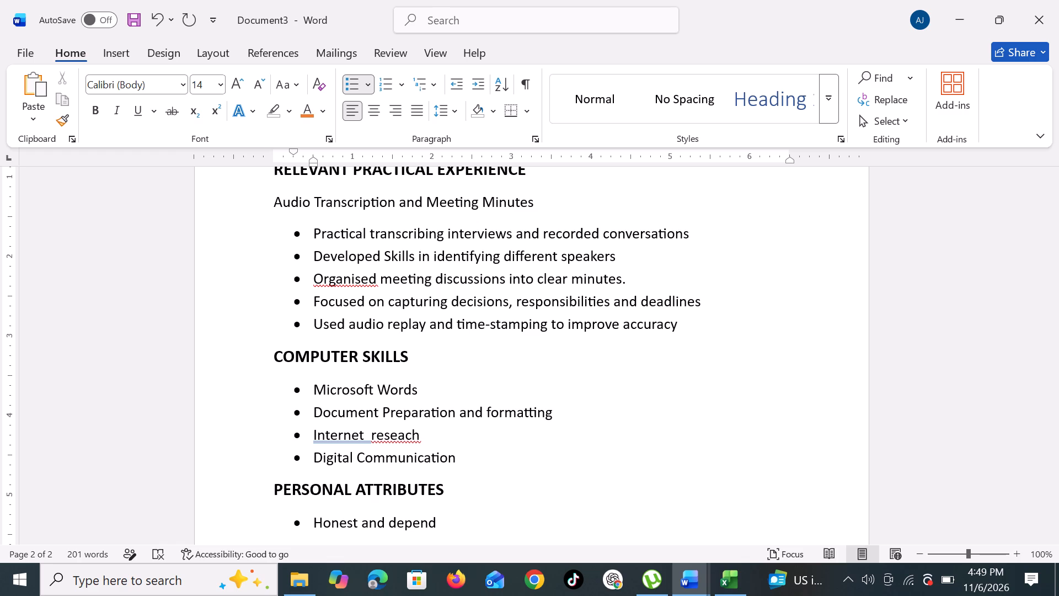
key(a)
text(ble)
key(Return)
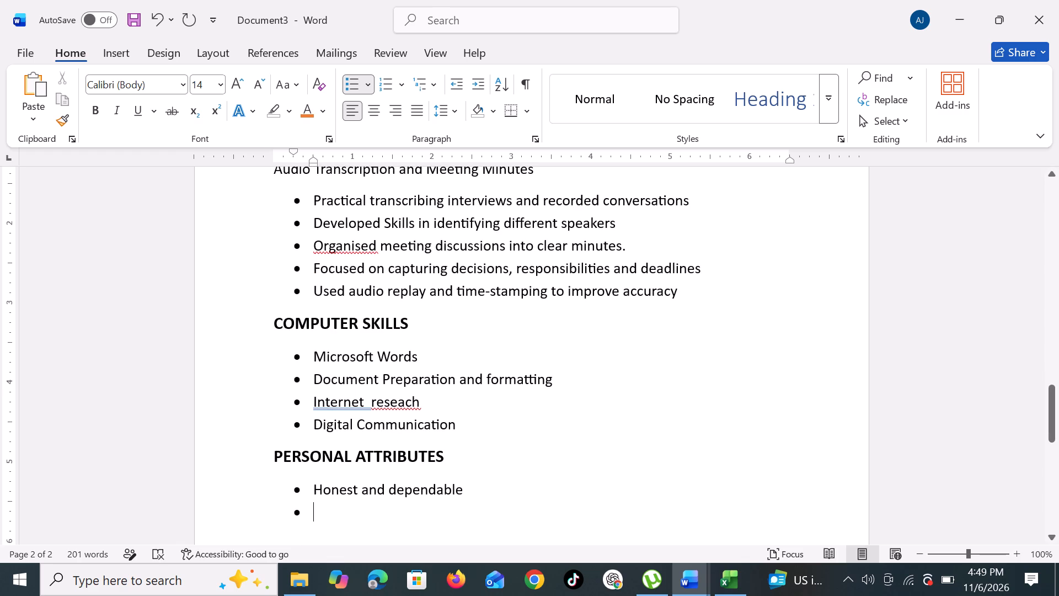
Add a second bullet under "PERSONAL ATTRIBUTES" reading "Hardworking and self motivated".
key(h)
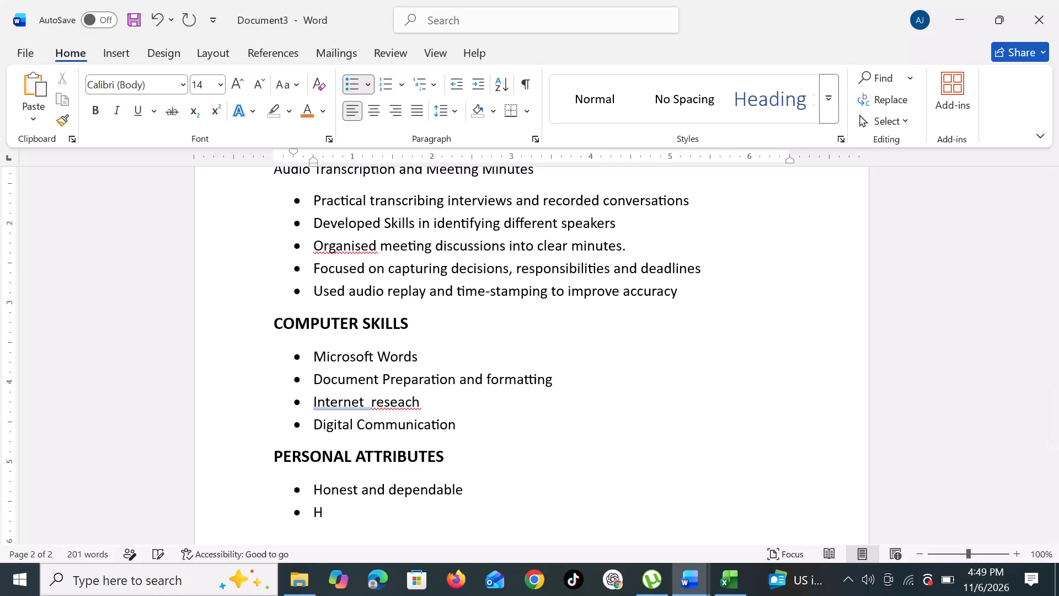
text(rdworl)
key(BackSpace)
text(king and)
key(space)
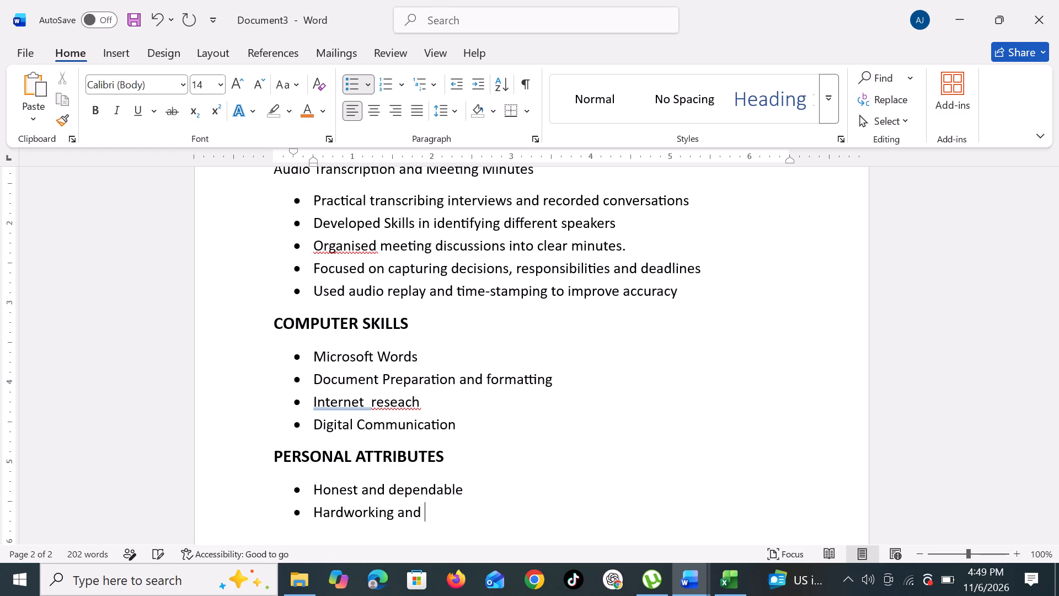
text(se)
text(lf mo)
text(tivated)
key(Return)
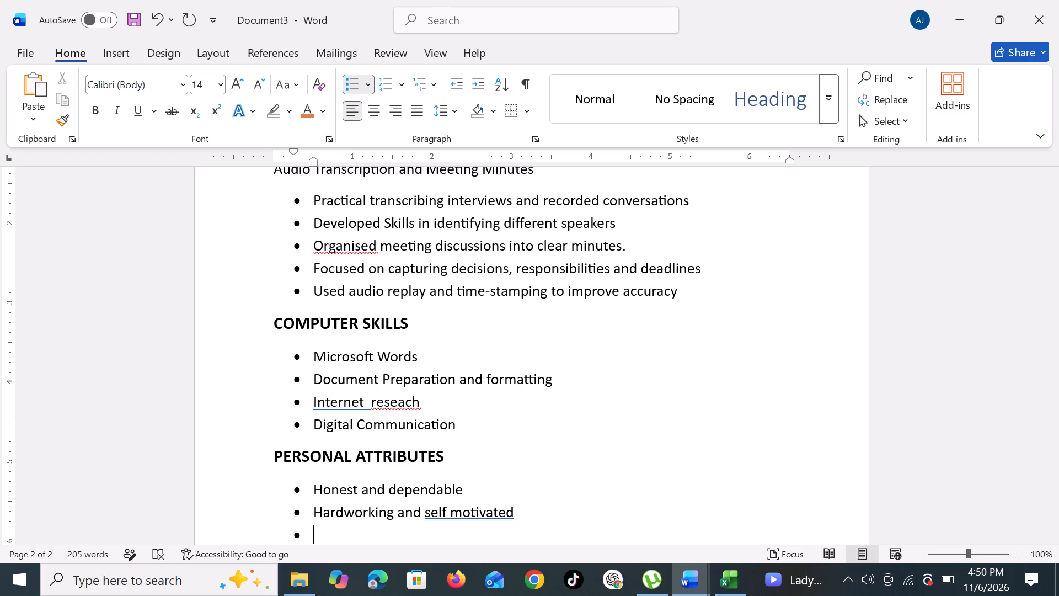
Add a third bullet under "PERSONAL ATTRIBUTES" reading "Quick learner".
key(q)
key(BackSpace)
key(q)
key(u)
key(o)
key(BackSpace)
text(ic)
key(k)
key(space)
text(learner)
key(Return)
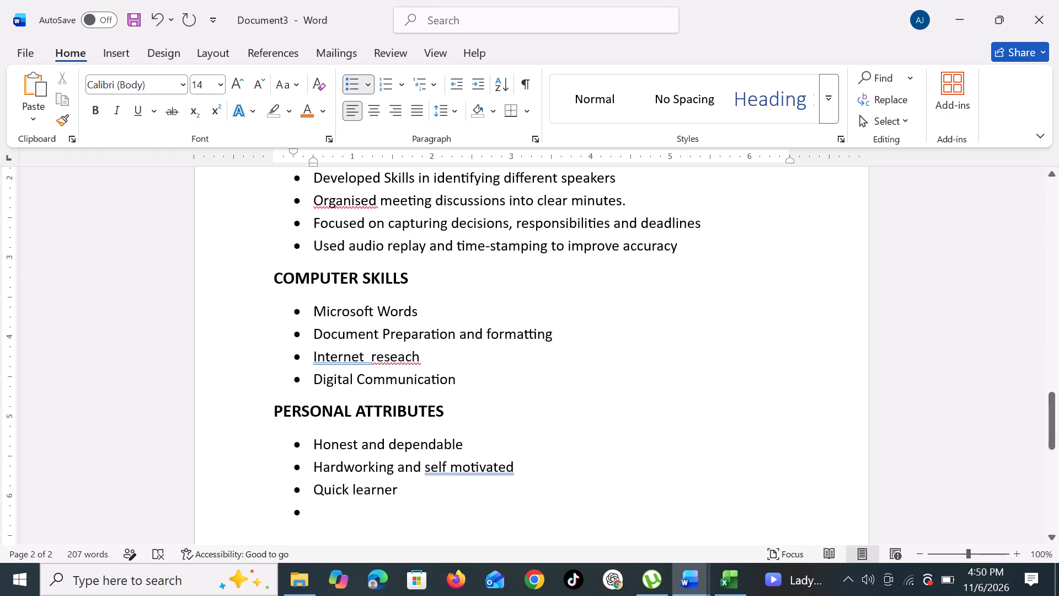
Add a fourth bullet under "PERSONAL ATTRIBUTES" reading "Good communication skills".
key(g)
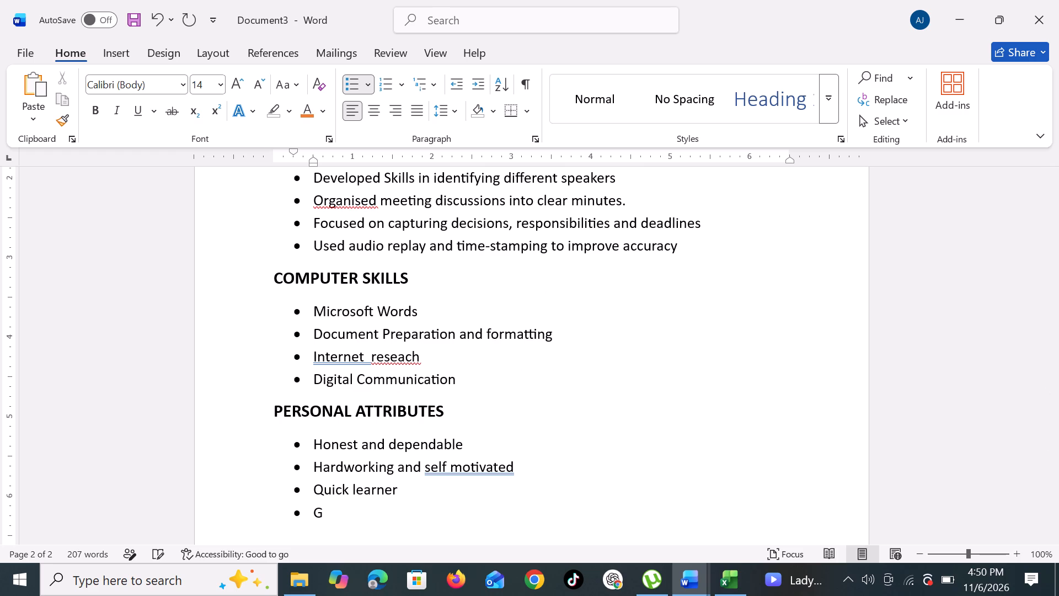
text(ood)
key(space)
text(coo)
key(BackSpace)
text(mm)
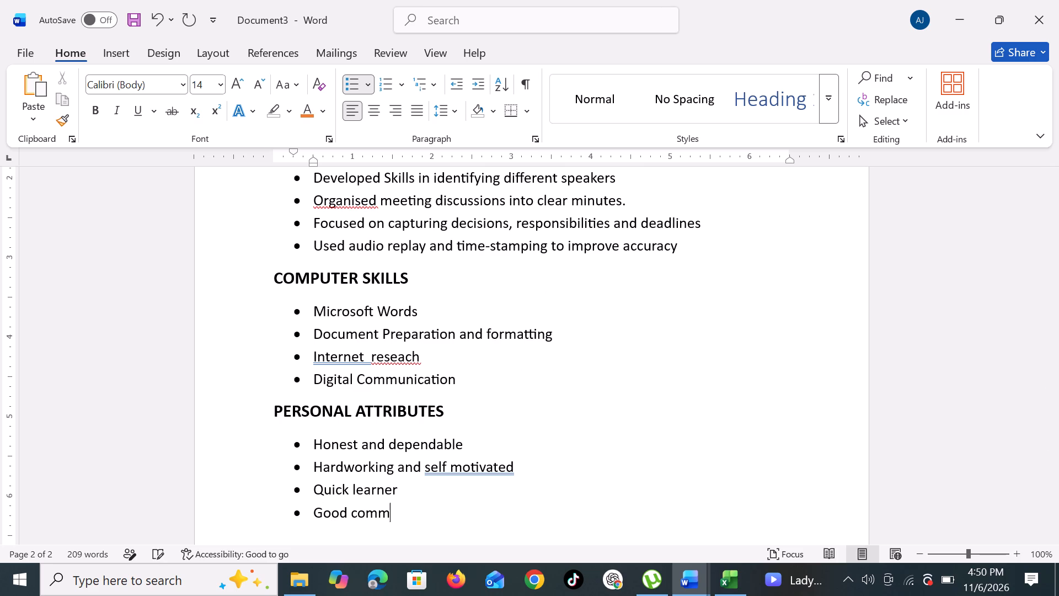
key(u)
text(ni)
text(ca)
text(ti)
text(on)
key(space)
text(skills)
key(Return)
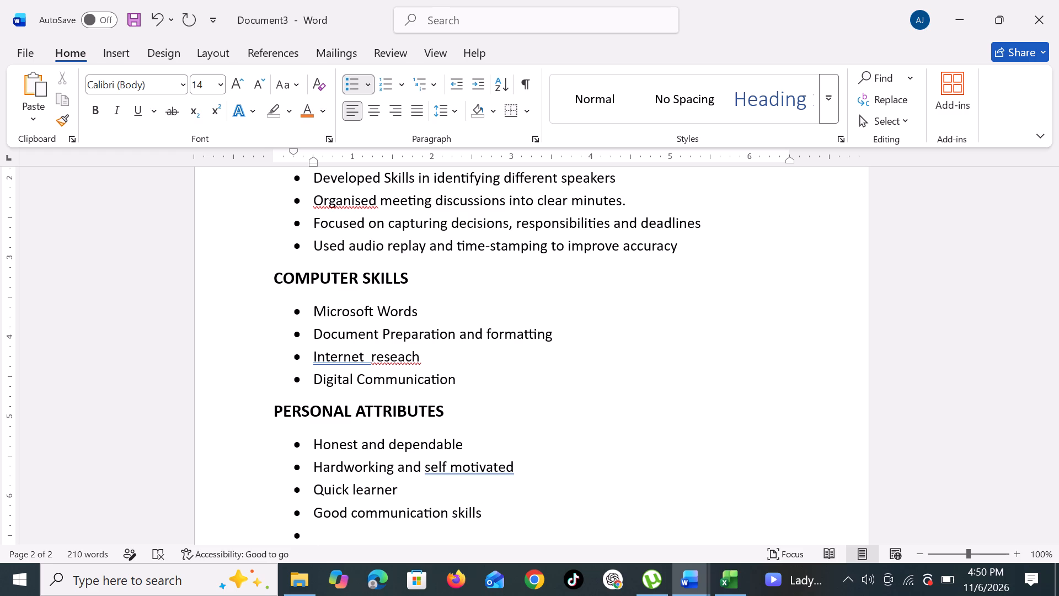
Add a fifth bullet under "PERSONAL ATTRIBUTES" reading "Ability to work independently and in a team".
text(bility)
key(space)
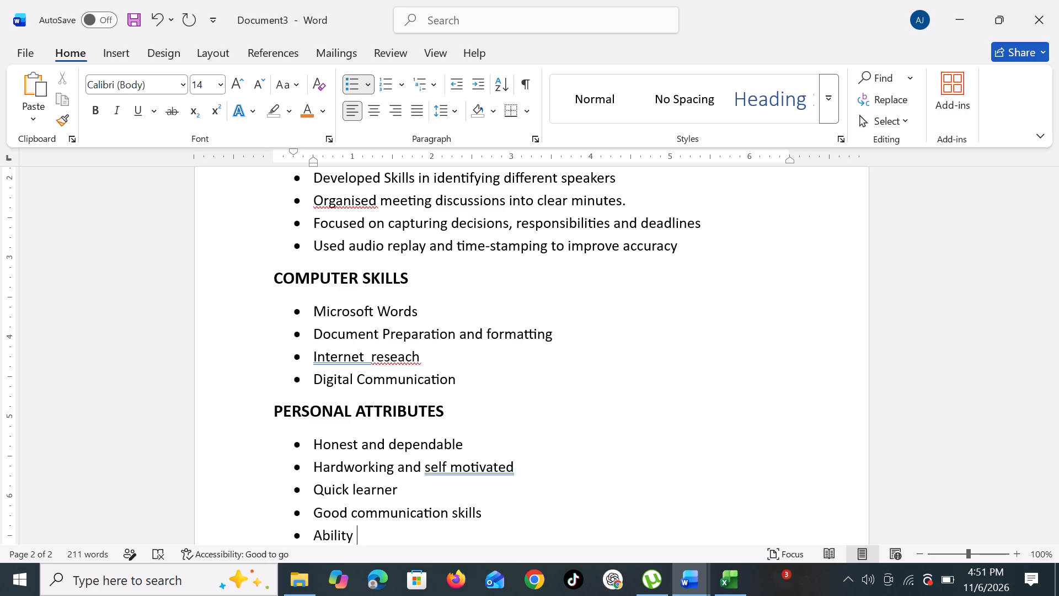
text(to)
key(w)
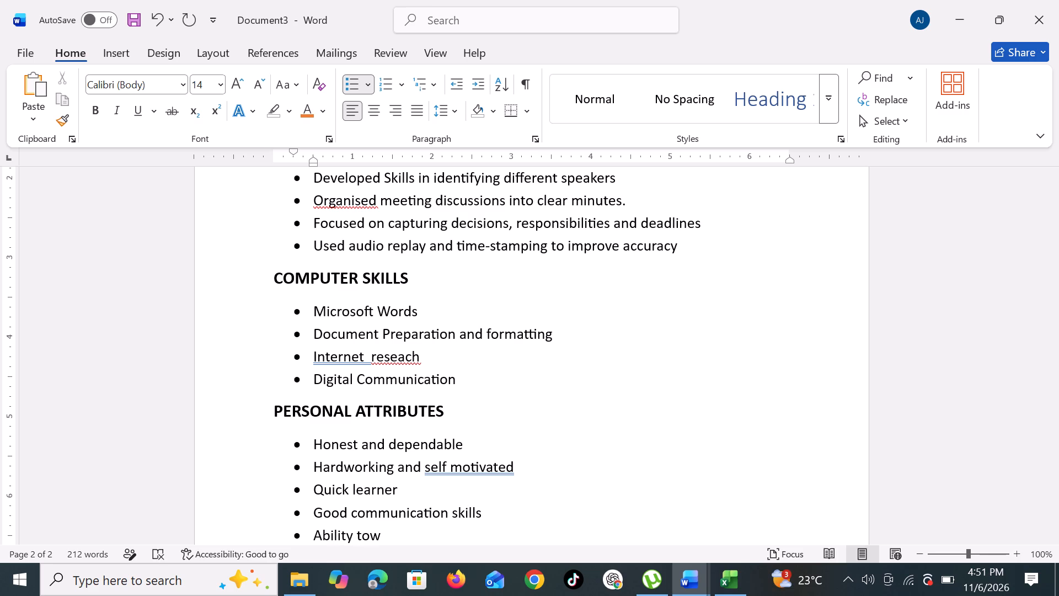
key(BackSpace)
key(space)
text(woer)
key(BackSpace)
key(BackSpace)
text(rk)
key(space)
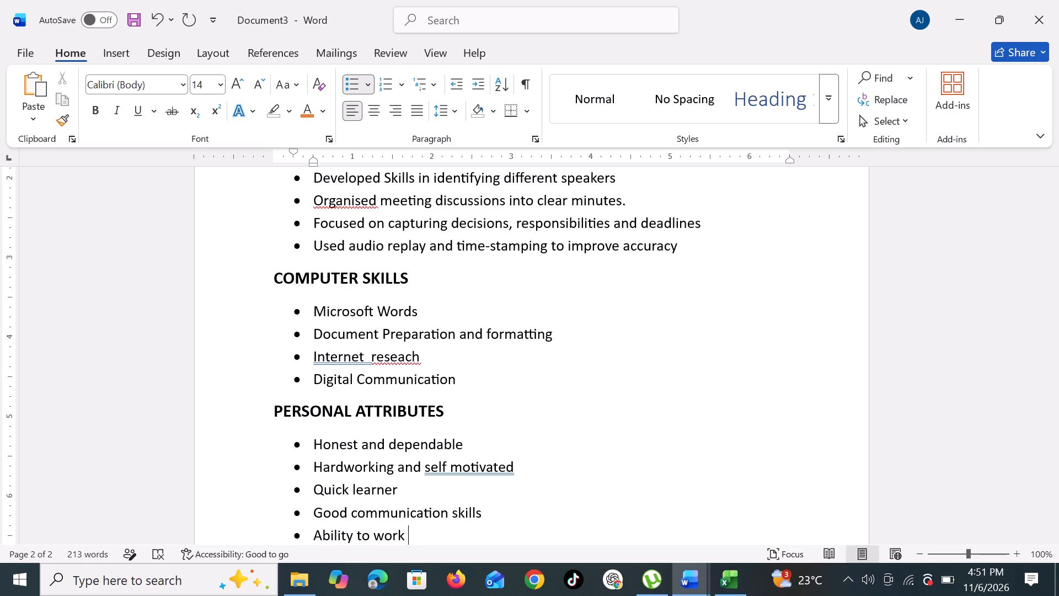
text(inde)
text(pe)
text(nda)
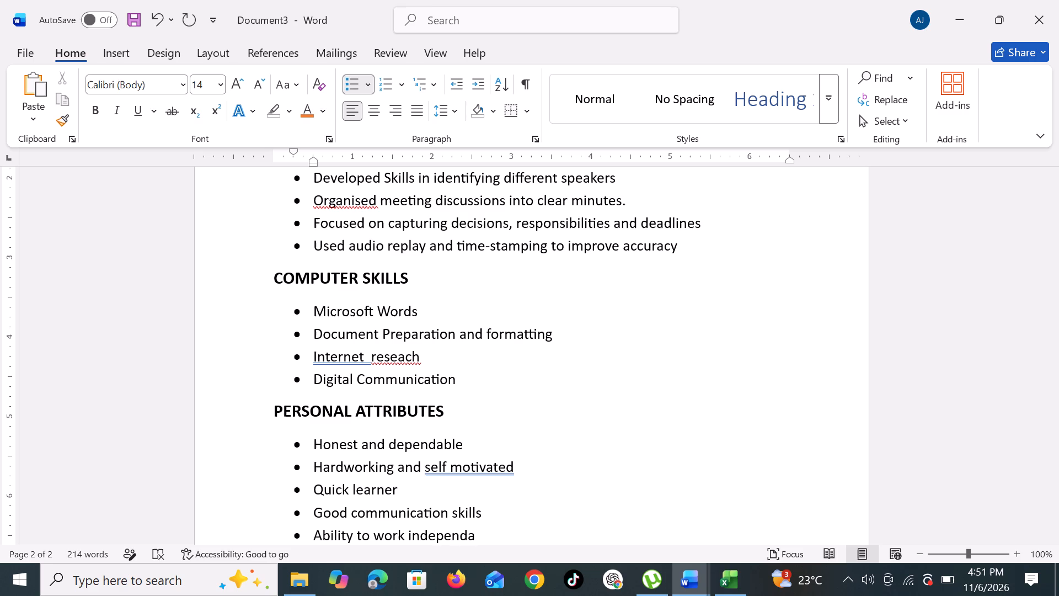
key(BackSpace)
key(e)
text(nt)
key(l)
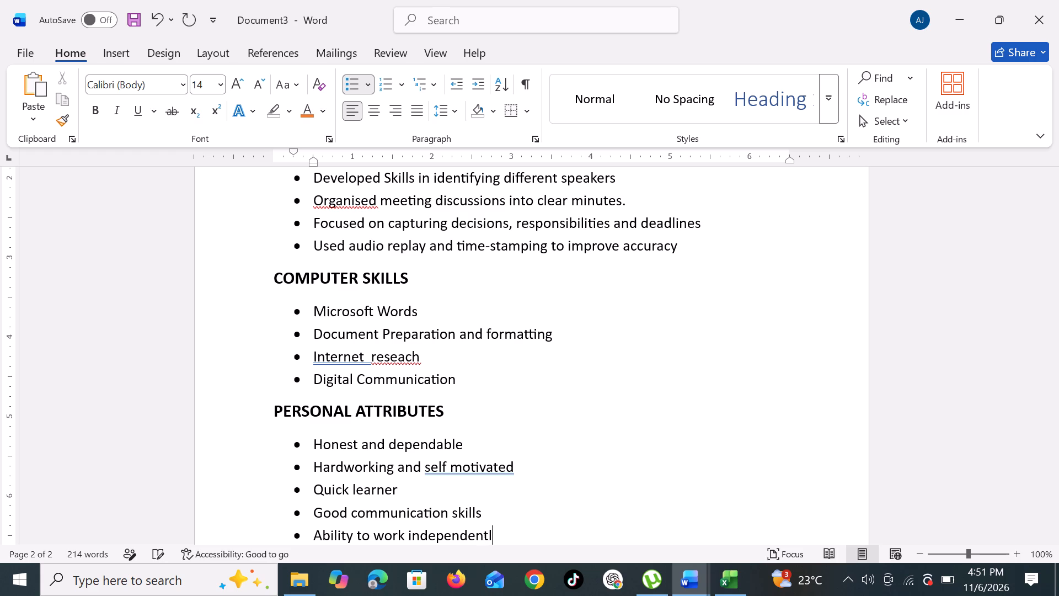
key(y)
key(a)
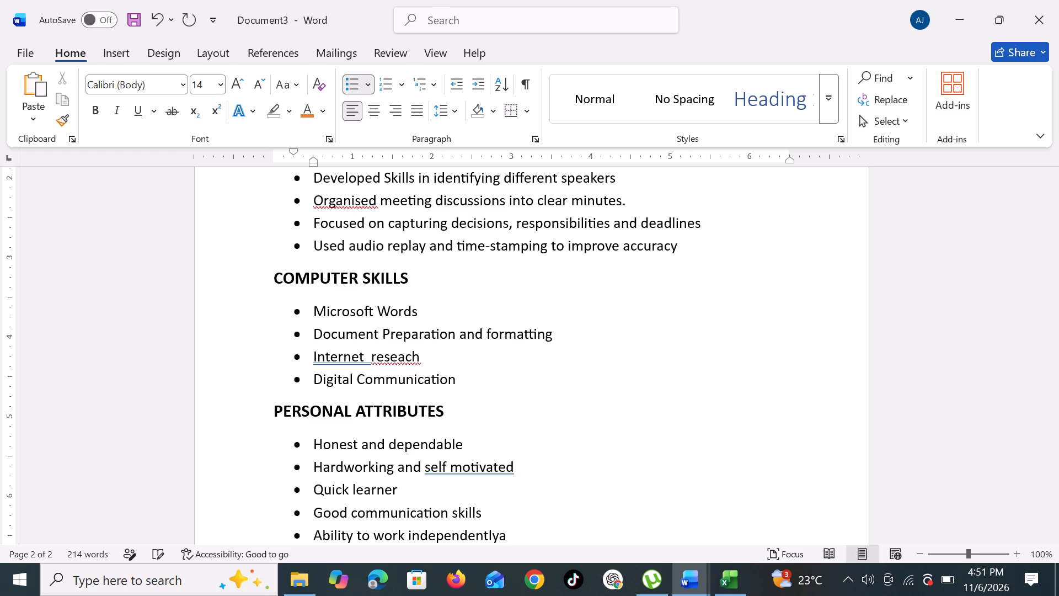
key(BackSpace)
key(space)
text(a)
text(nf)
key(BackSpace)
text(d)
key(space)
text(in)
key(space)
text(a)
key(space)
text(tea)
key(m)
key(Return)
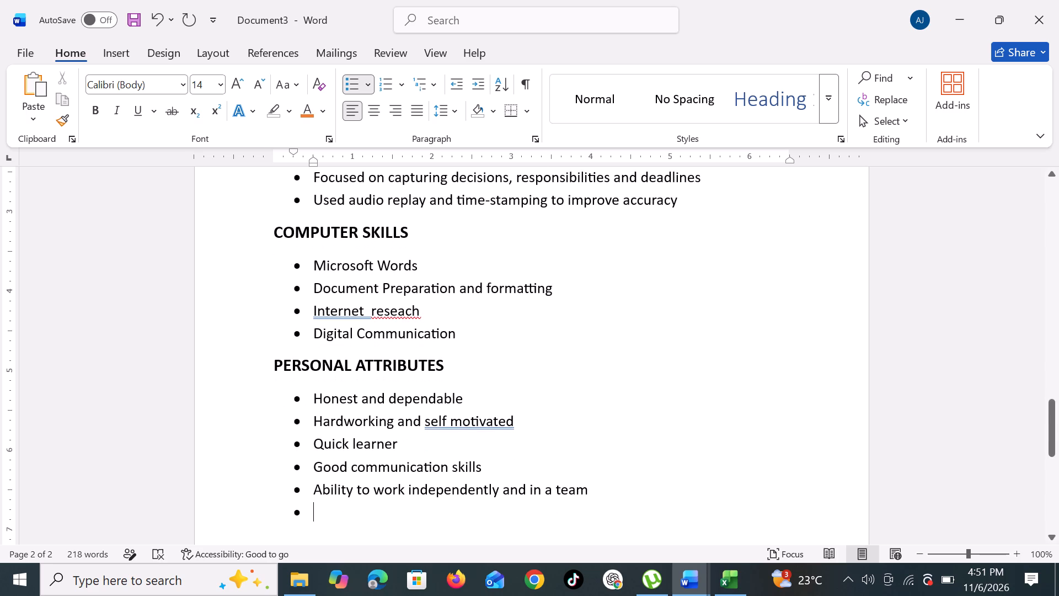
Add a sixth bullet under "PERSONAL ATTRIBUTES" reading "Kean attention to details".
key(k)
text(ean)
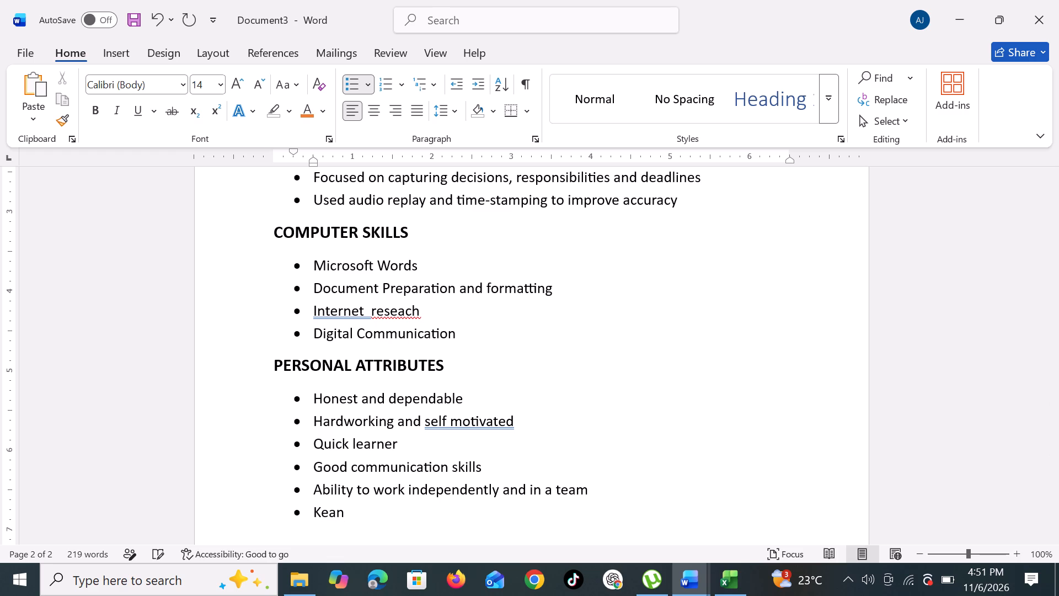
key(space)
text(att)
text(ention)
key(space)
text(to de)
text(tails)
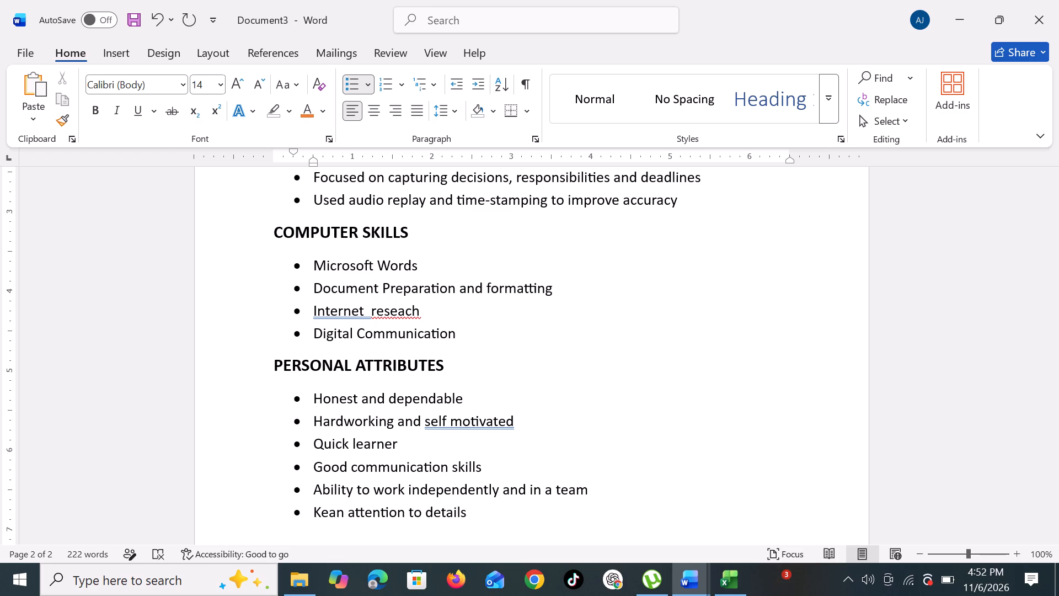
End the bulleted list and enter the heading "REFEREES" on an unindented line below it.
key(Return)
key(BackSpace)
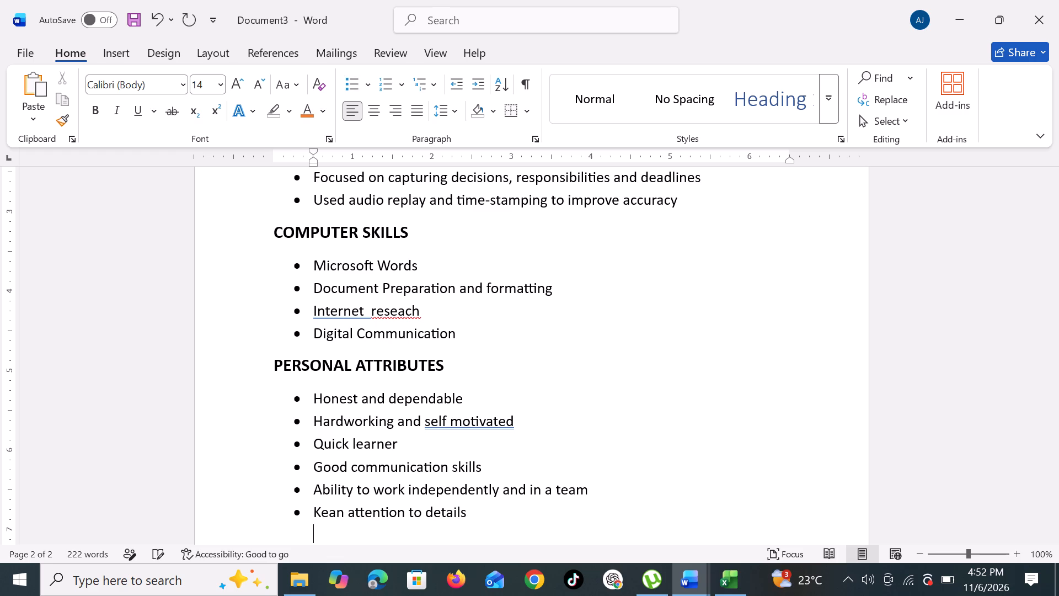
key(BackSpace)
scroll(304, 400, down, 2)
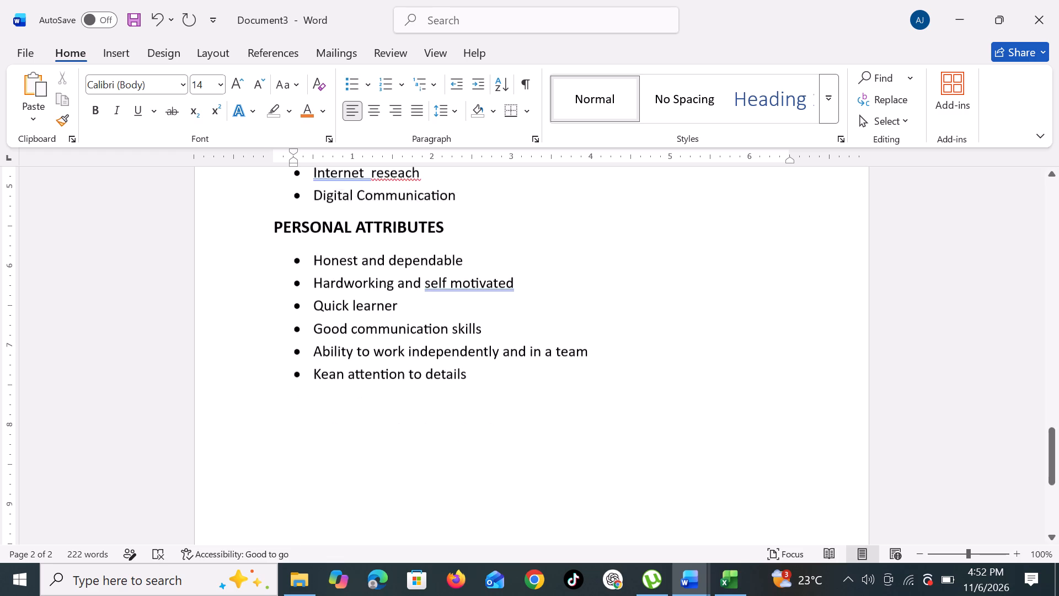
key(BackSpace)
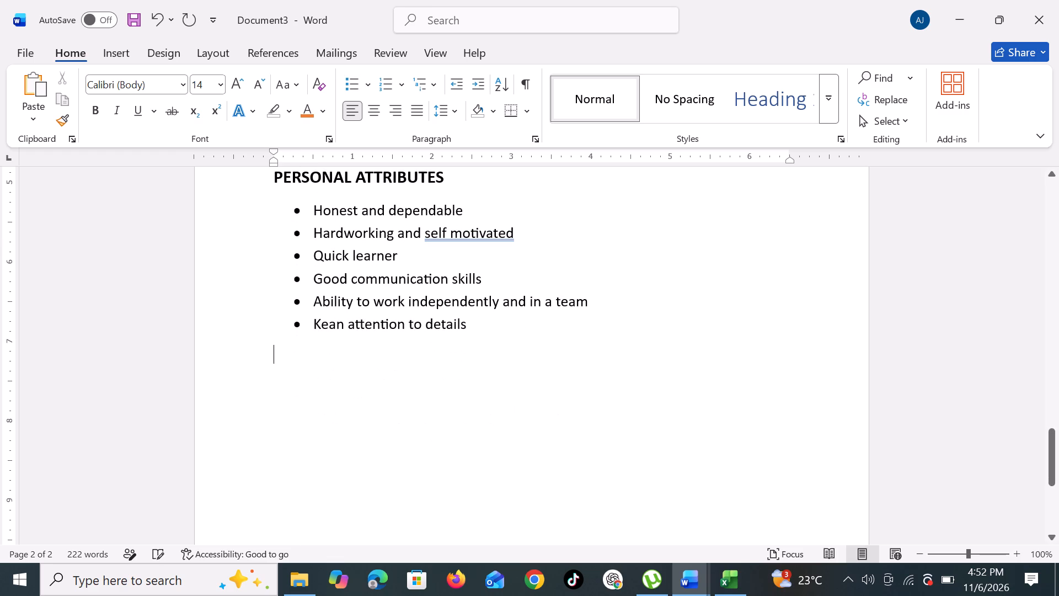
click(304, 400)
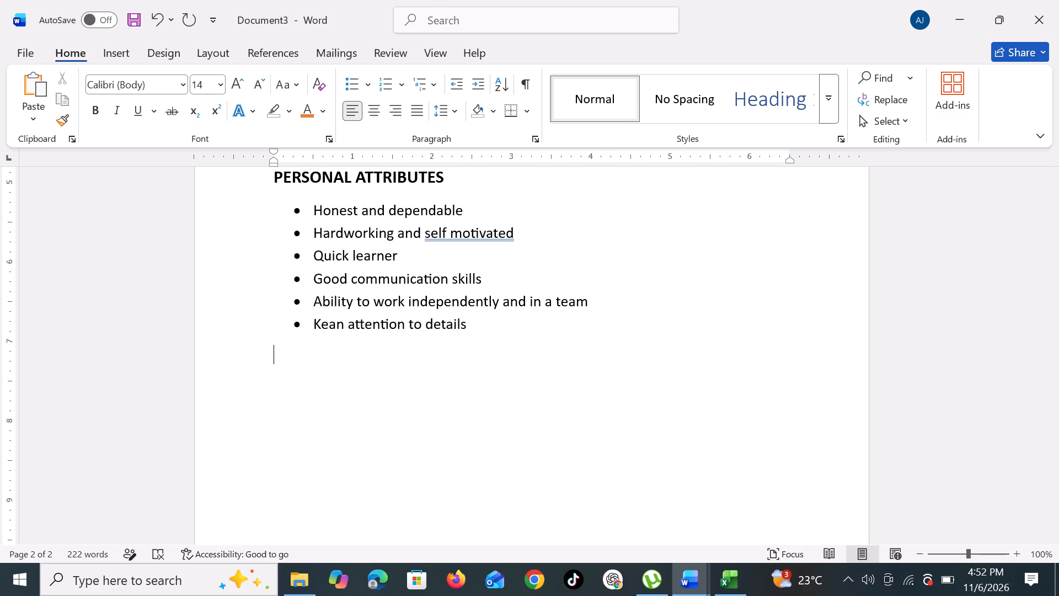
key(r)
key(BackSpace)
text(RE)
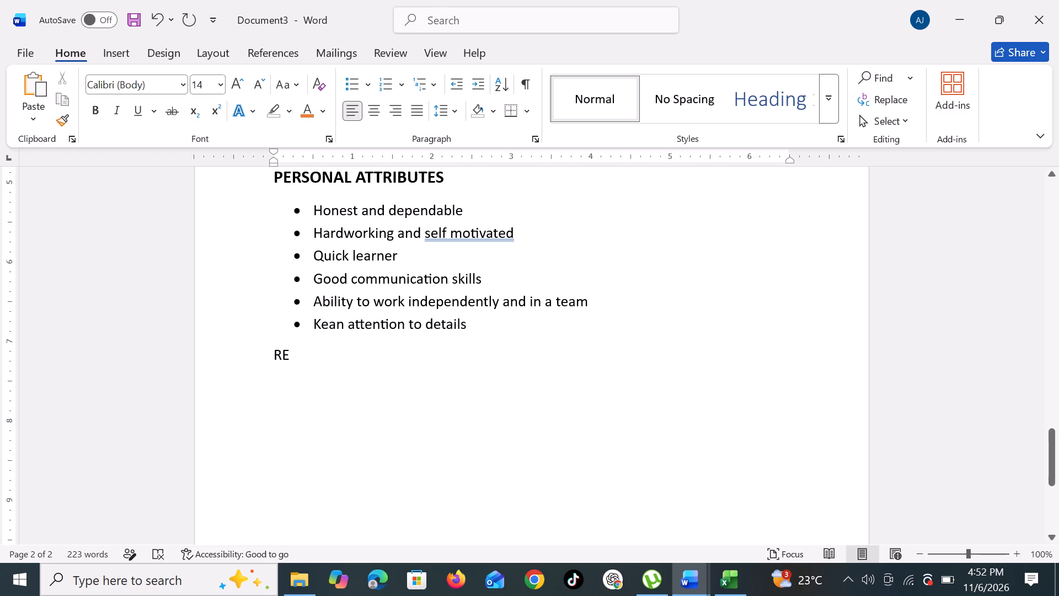
key(f)
text(ER)
text(EE)
key(s)
Format the "REFEREES" heading as bold at 16 pt.
scroll(129, 369, right, 4)
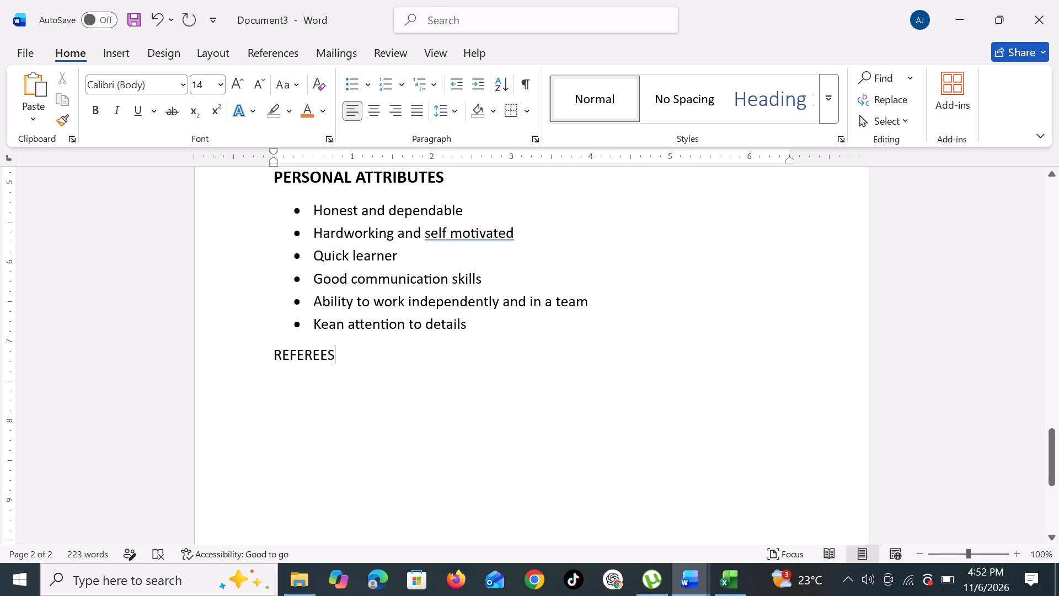
click(336, 347)
right_drag(336, 347, 239, 352)
click(239, 352)
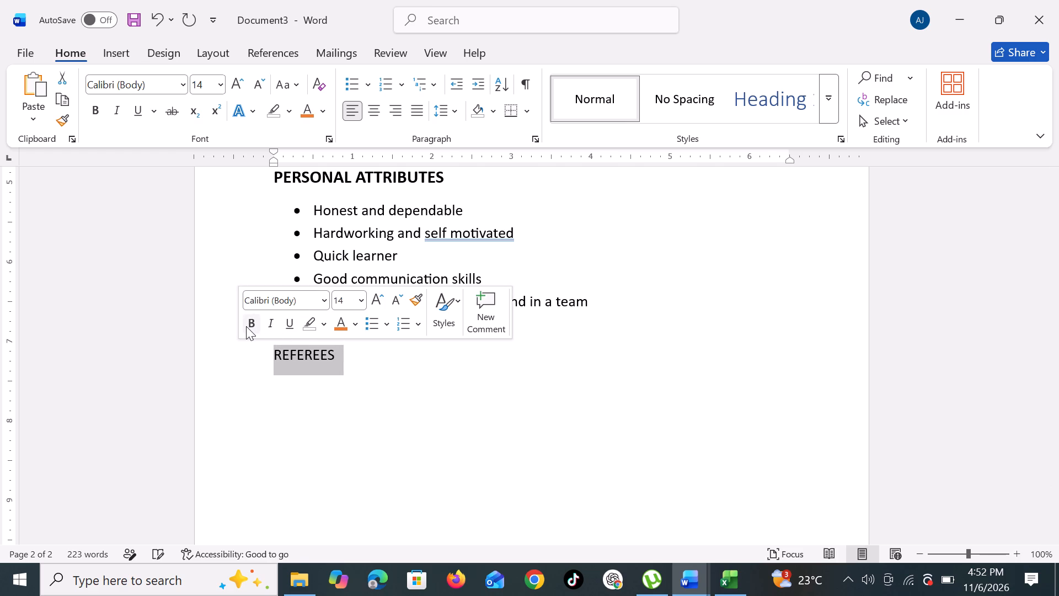
click(246, 326)
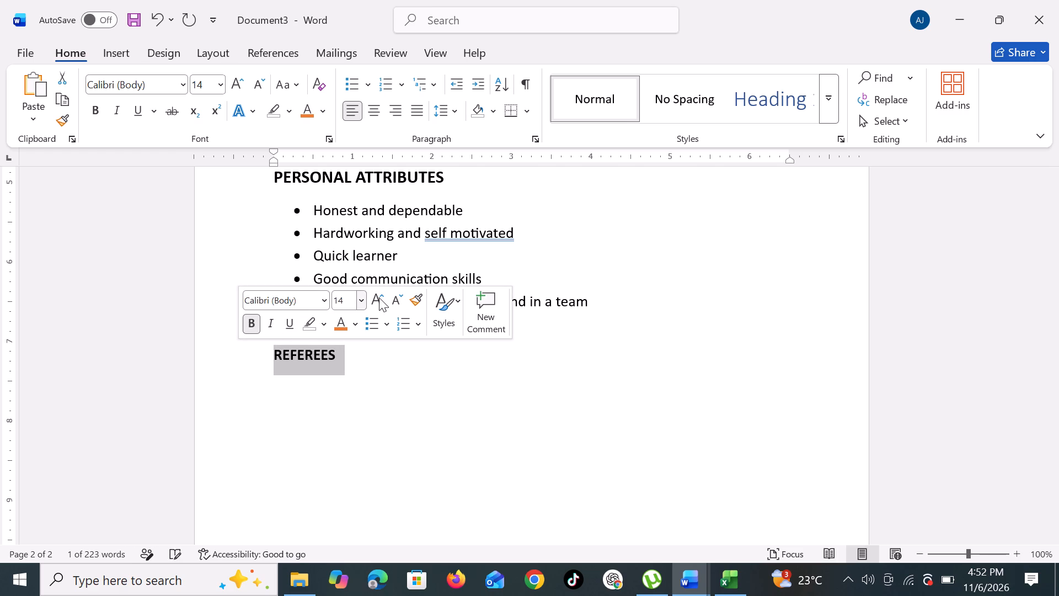
click(378, 295)
click(378, 295)
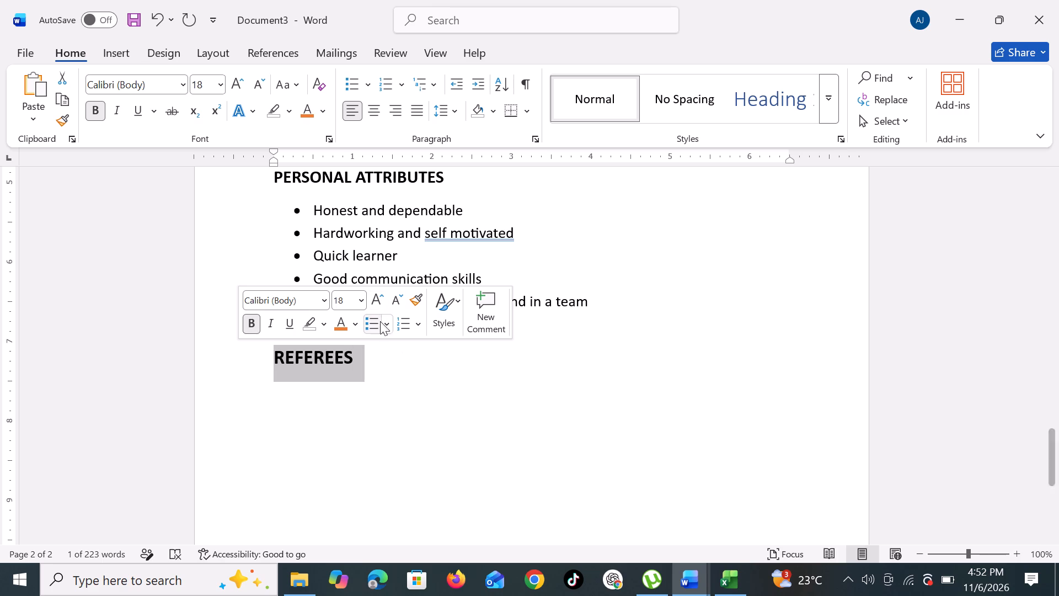
click(402, 295)
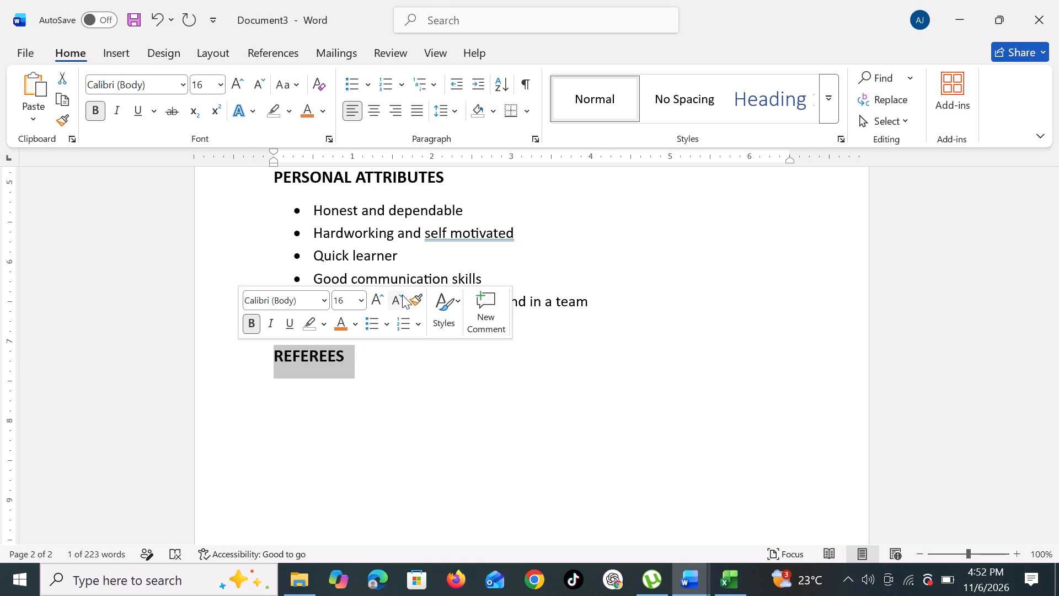
scroll(402, 295, right, 1)
scroll(402, 295, down, 1)
scroll(402, 295, up, 1)
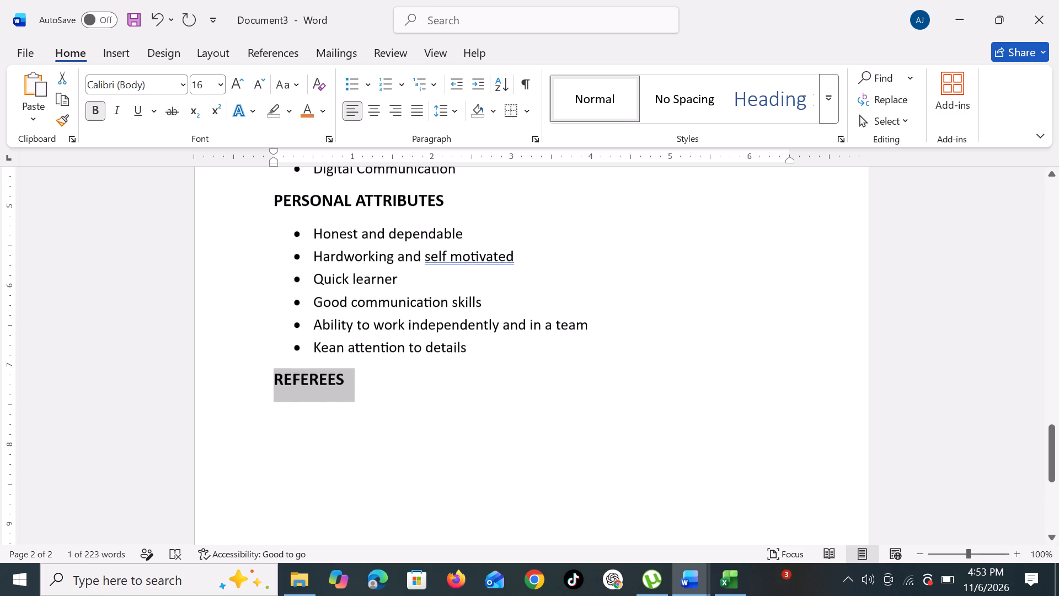
click(295, 451)
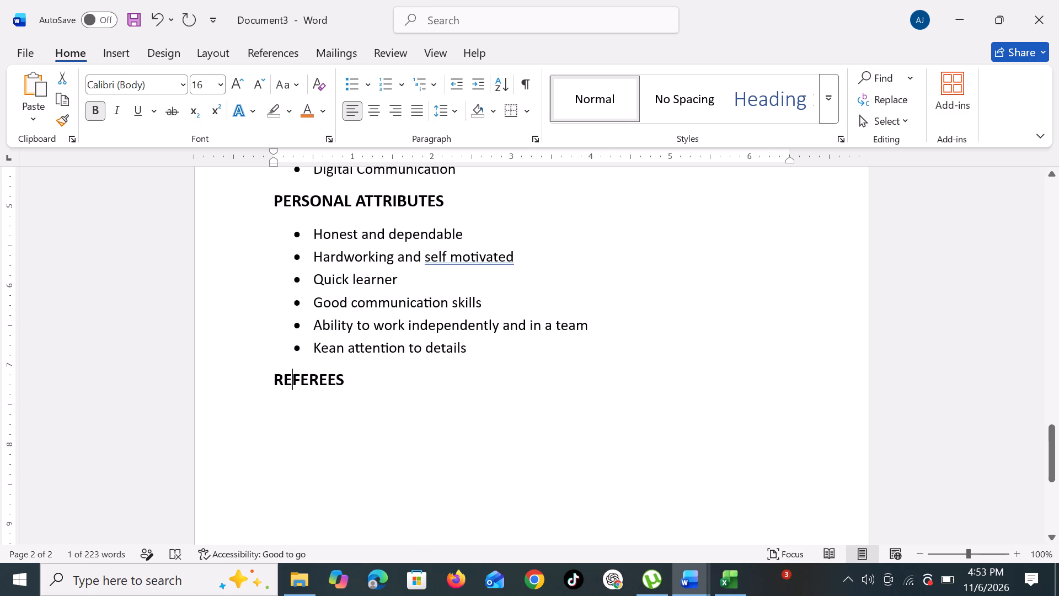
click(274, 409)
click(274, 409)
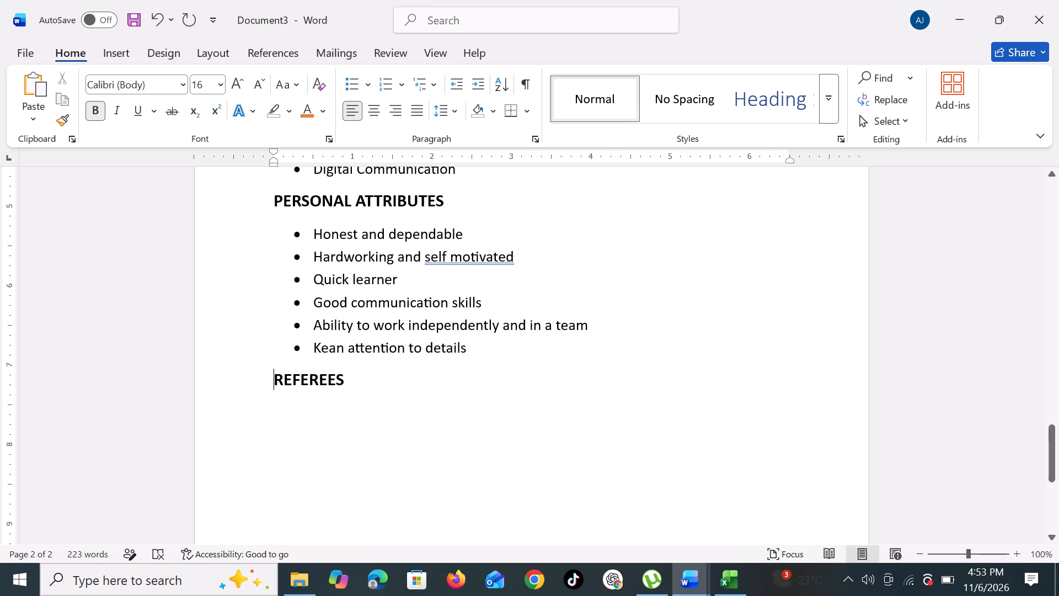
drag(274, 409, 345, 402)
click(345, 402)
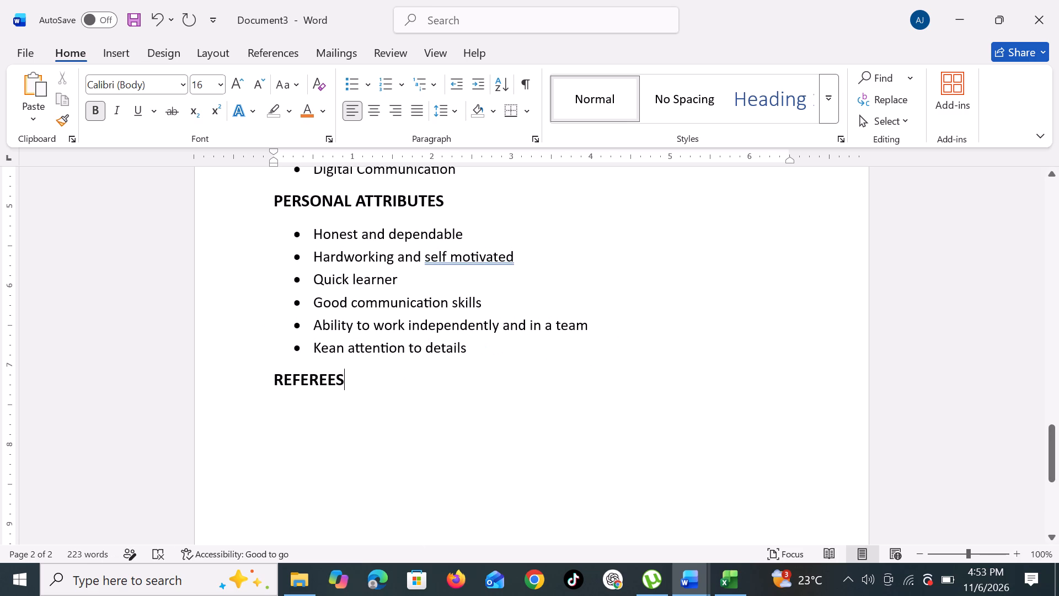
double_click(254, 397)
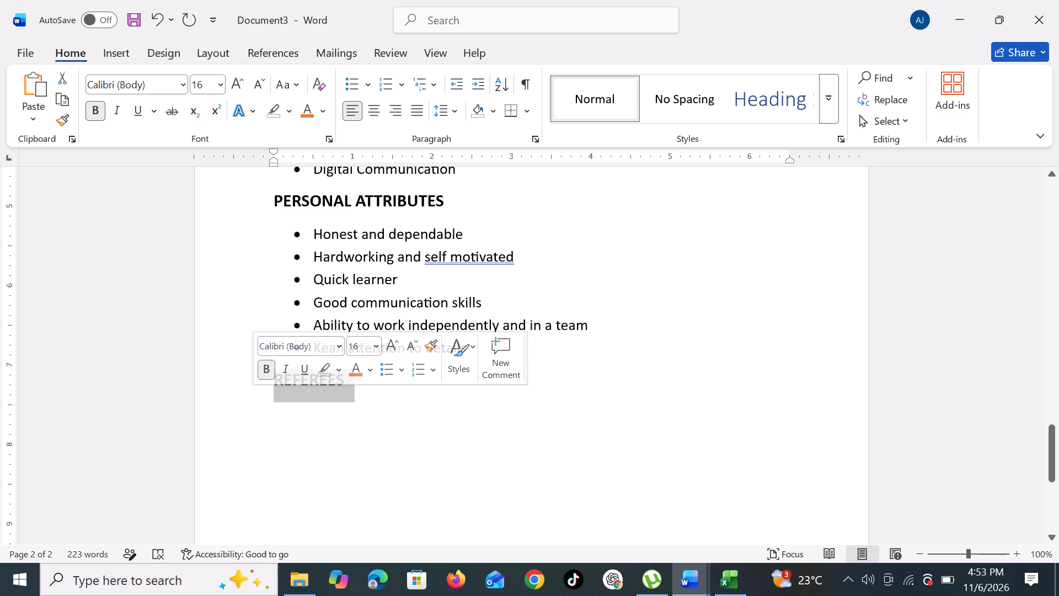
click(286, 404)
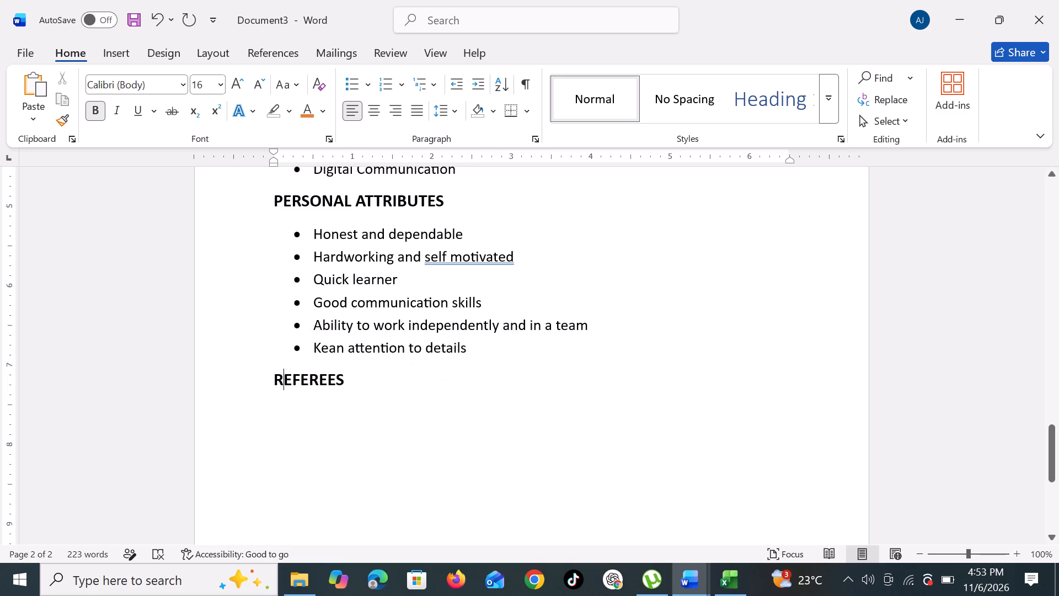
Add the line "Available upon request" below the "REFEREES" heading in non-bold 14 pt text.
click(346, 374)
key(Return)
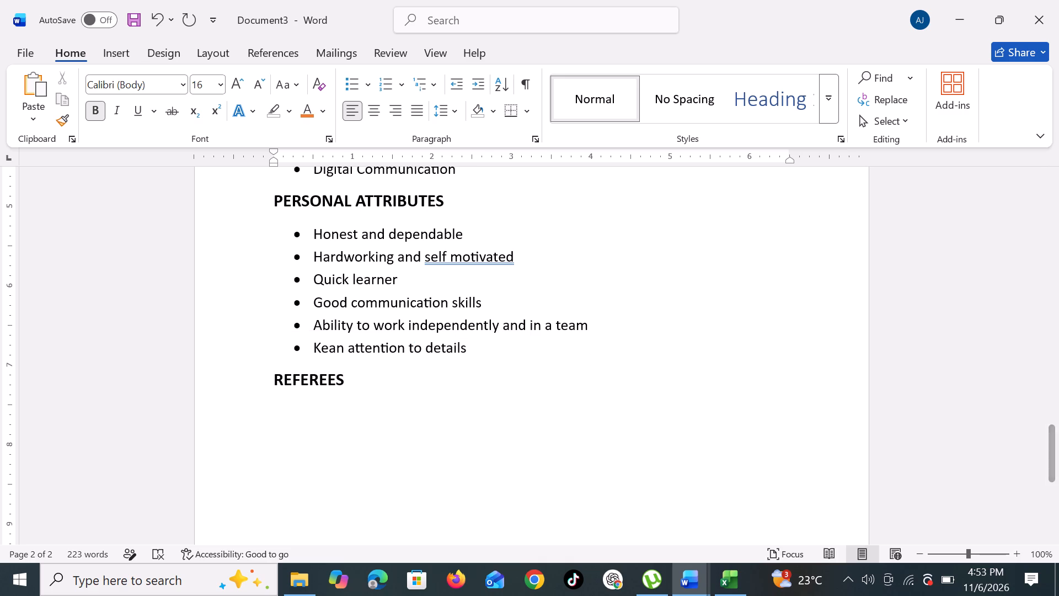
key(a)
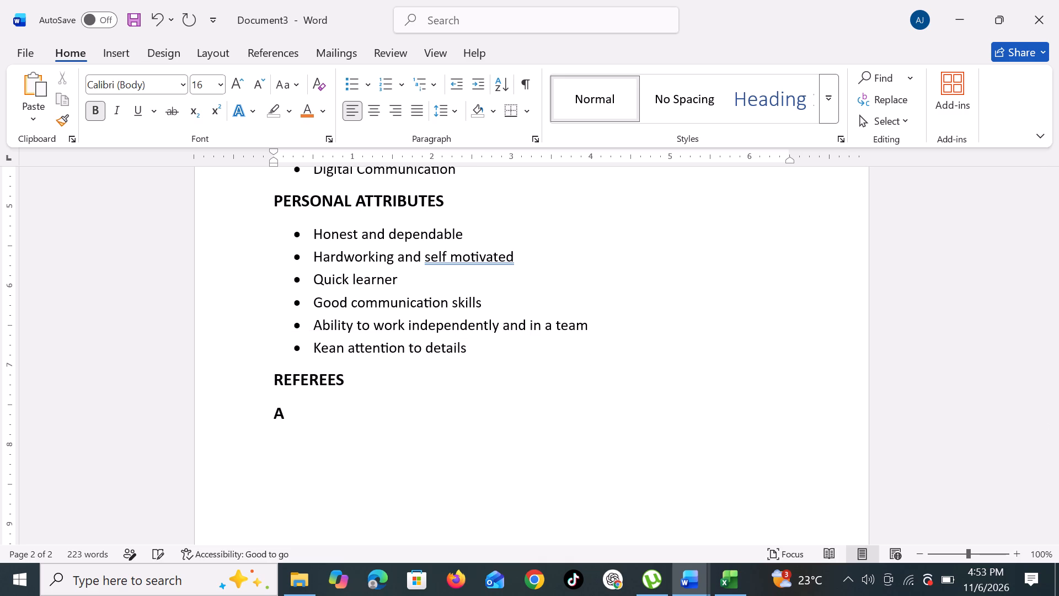
key(BackSpace)
click(99, 111)
click(223, 88)
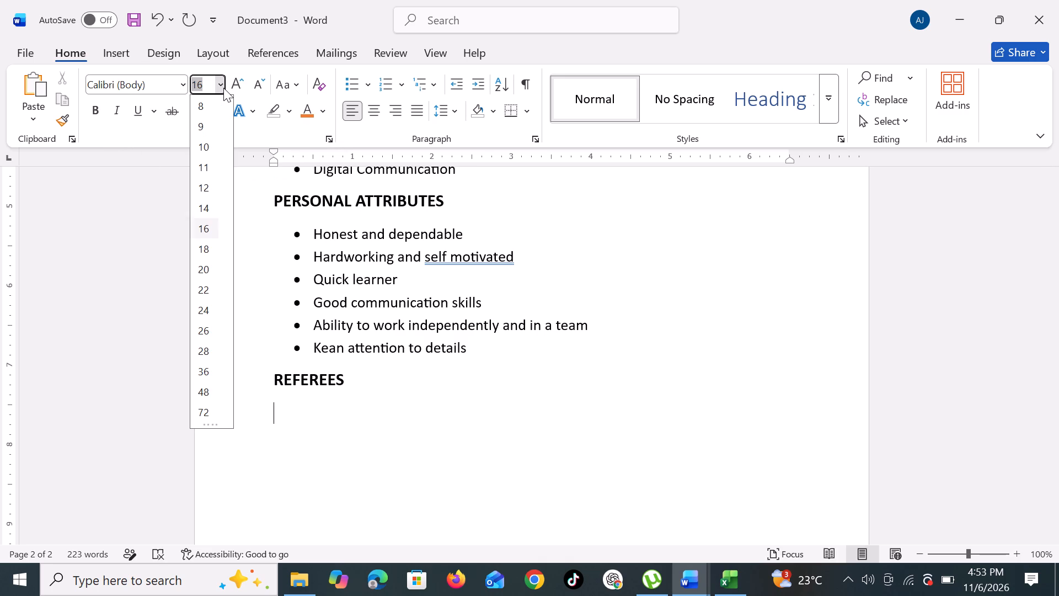
click(204, 209)
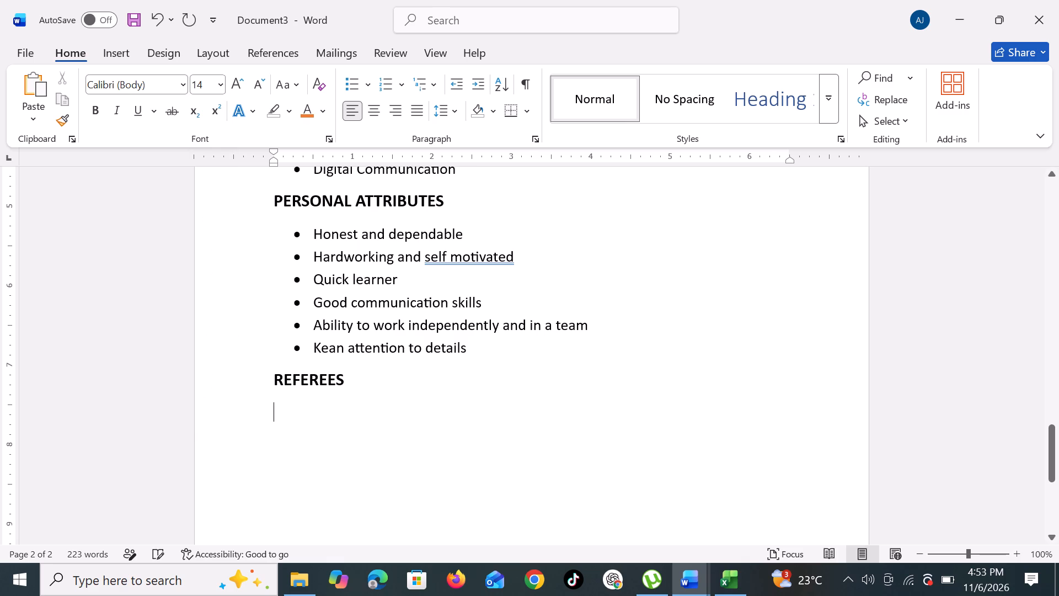
key(a)
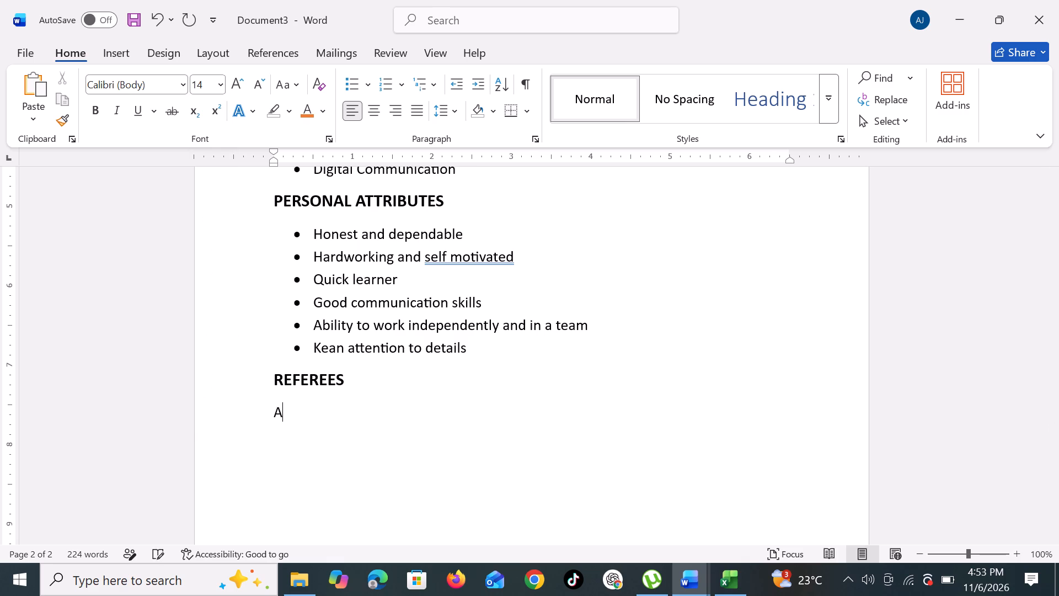
text(VAI)
key(BackSpace)
key(BackSpace)
key(BackSpace)
text(va)
text(ilab)
text(le)
key(space)
text(upon)
key(space)
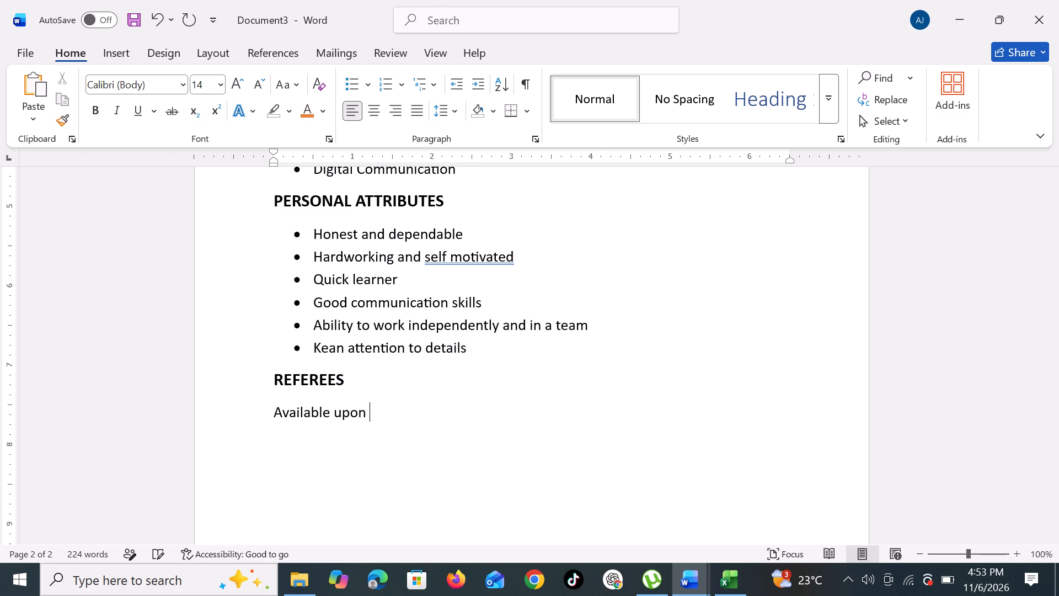
text(re)
key(q)
text(uest)
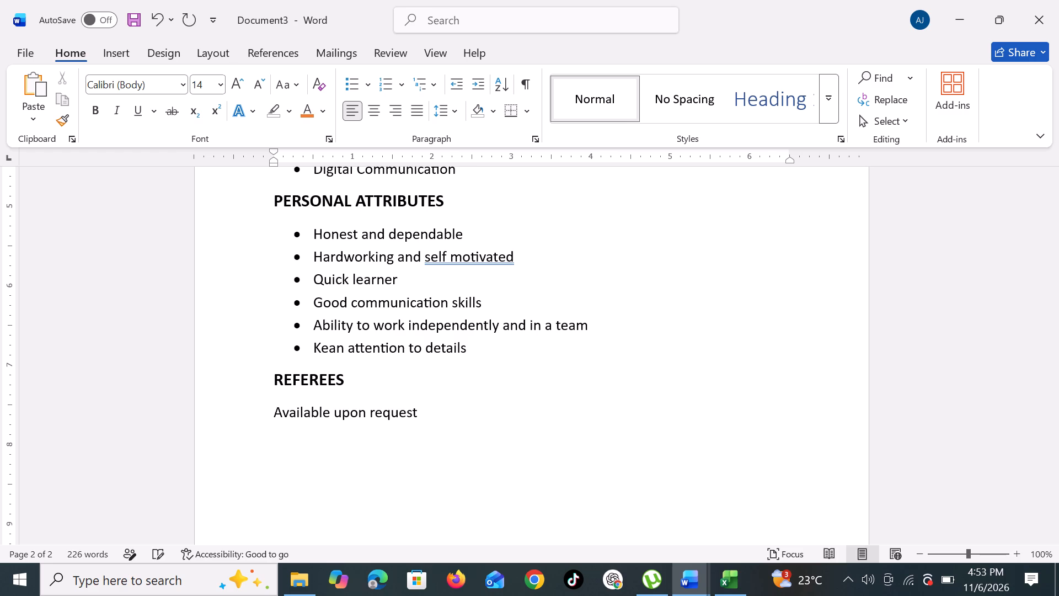
Review the whole CV from the title on the first page to the referees section on the second.
click(279, 400)
scroll(279, 400, down, 3)
scroll(279, 400, right, 1)
scroll(279, 400, up, 2)
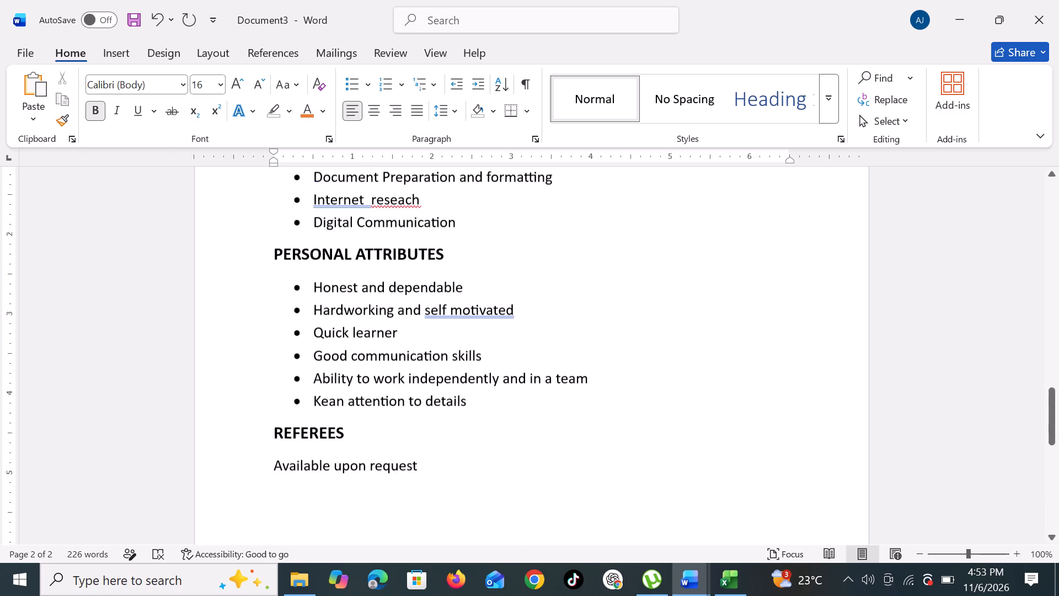
scroll(279, 400, up, 7)
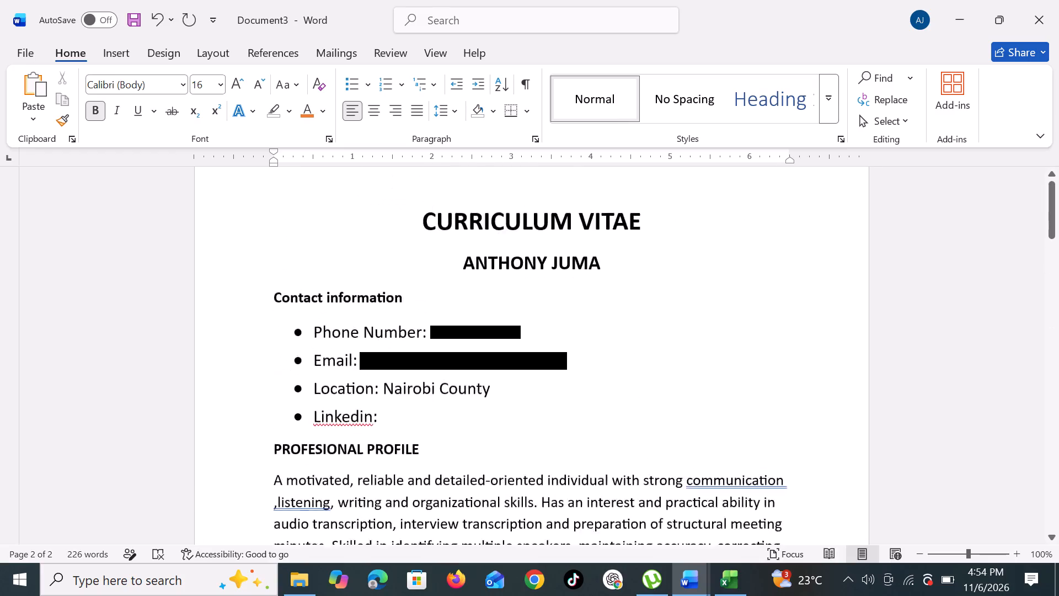
scroll(279, 400, up, 5)
scroll(279, 400, down, 1)
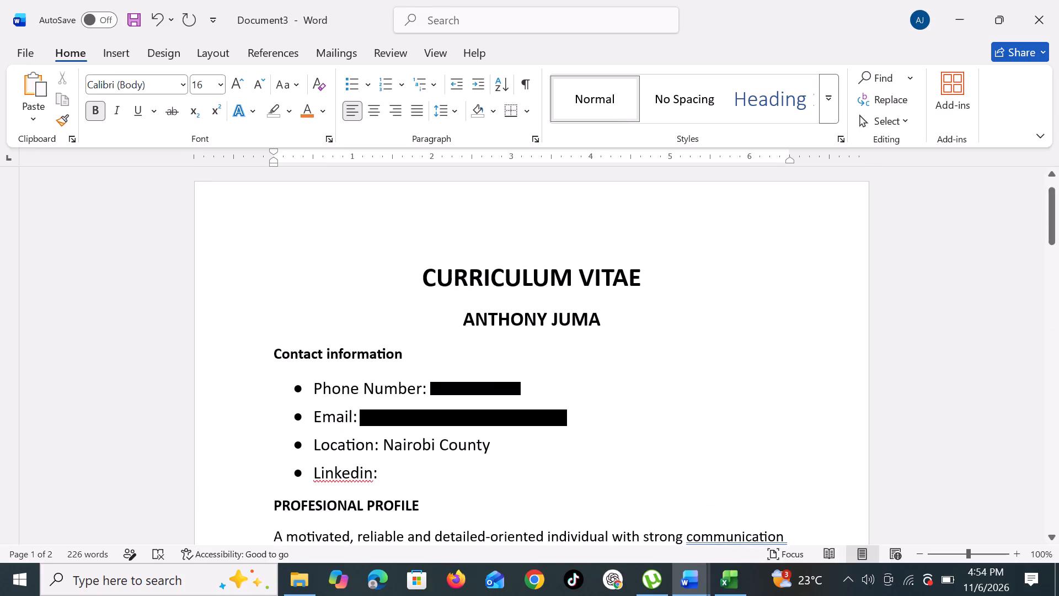
scroll(279, 400, down, 10)
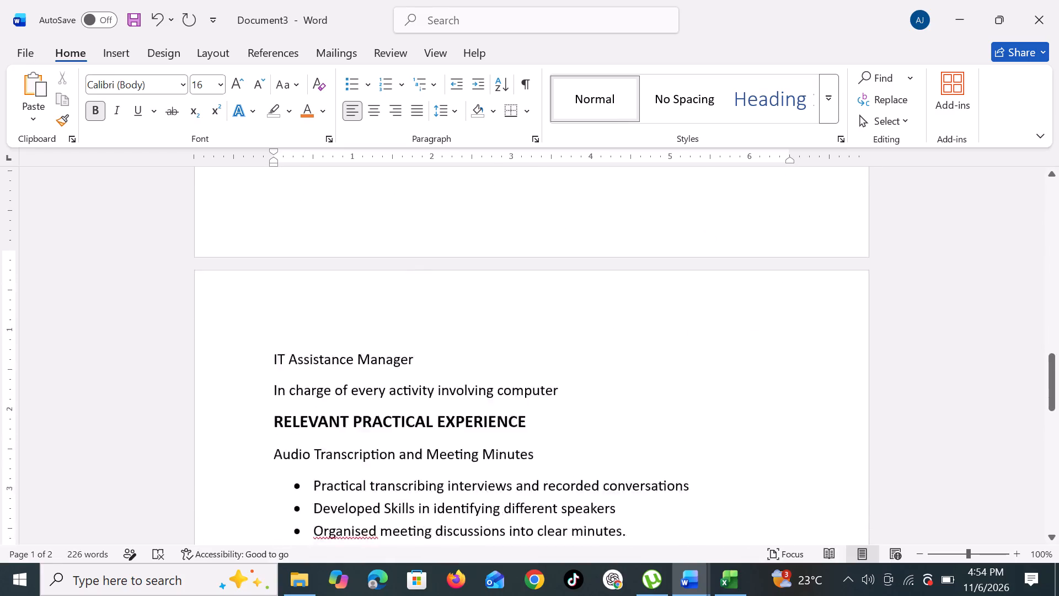
scroll(279, 400, down, 6)
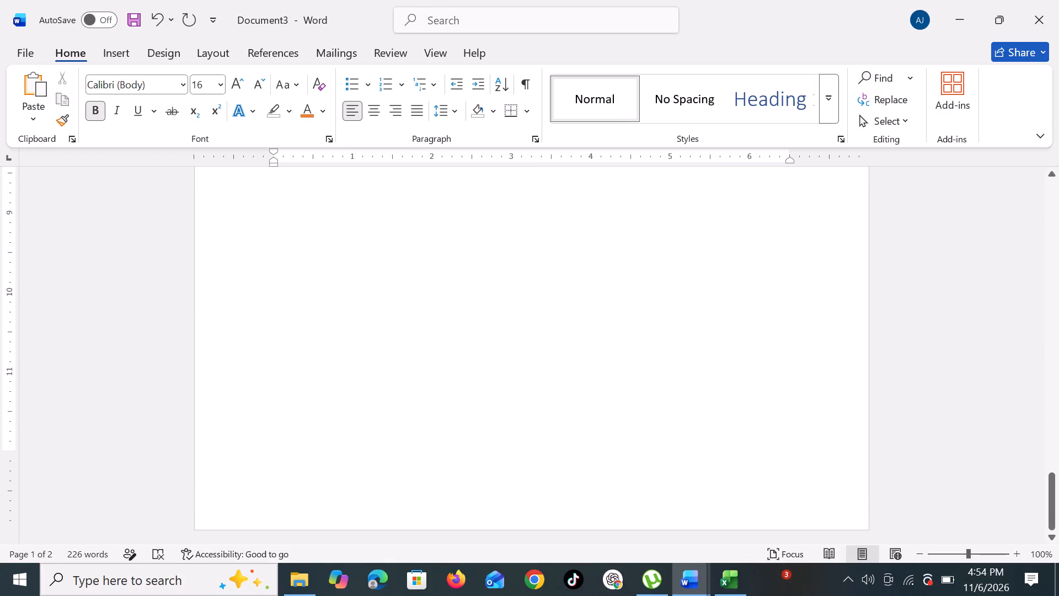
scroll(263, 498, up, 4)
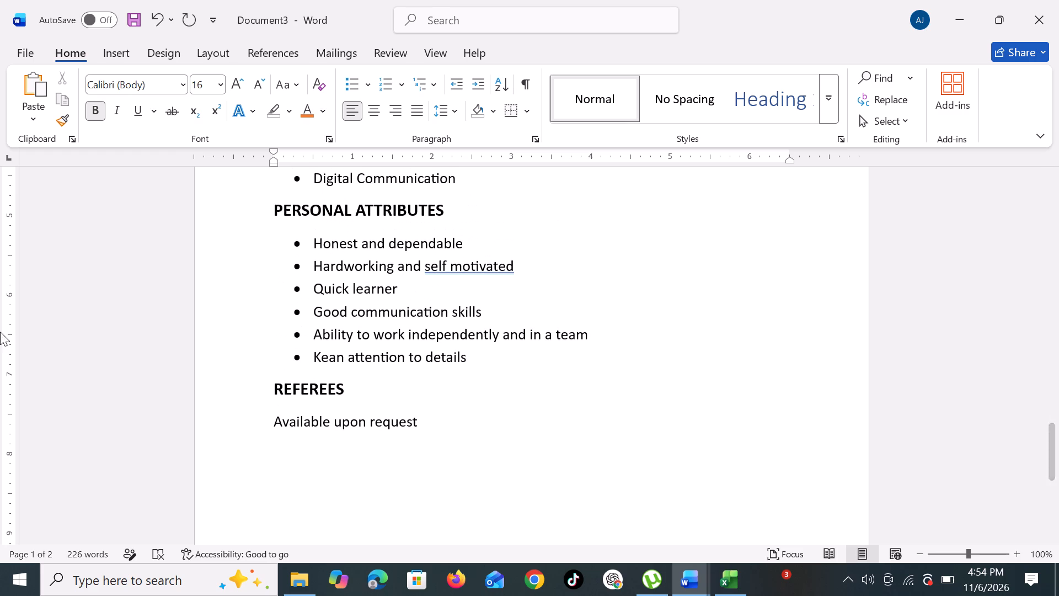
Apply the Blue Warm theme colour set to the document.
click(163, 57)
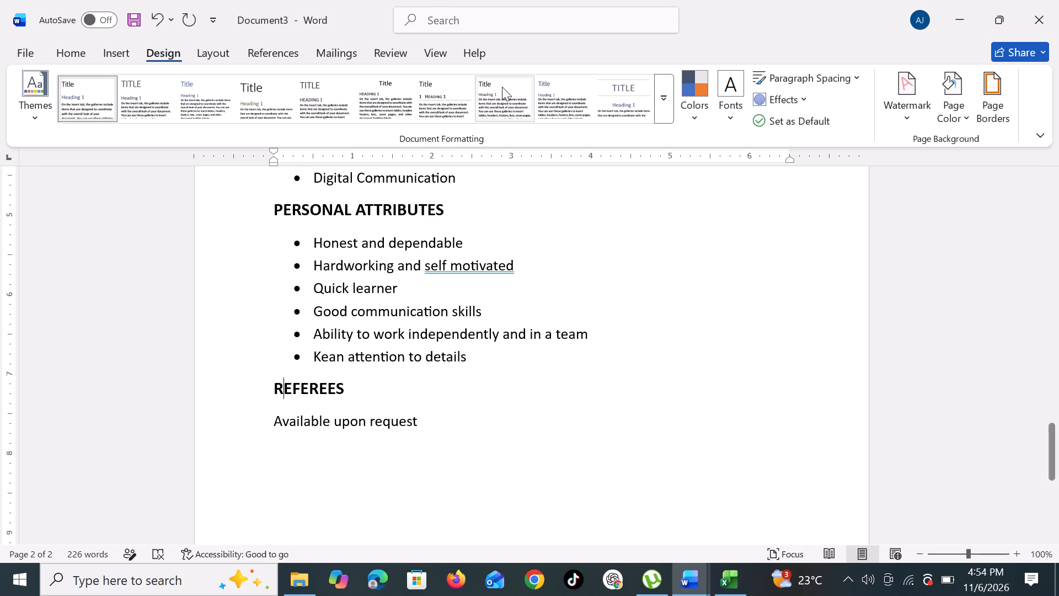
click(699, 117)
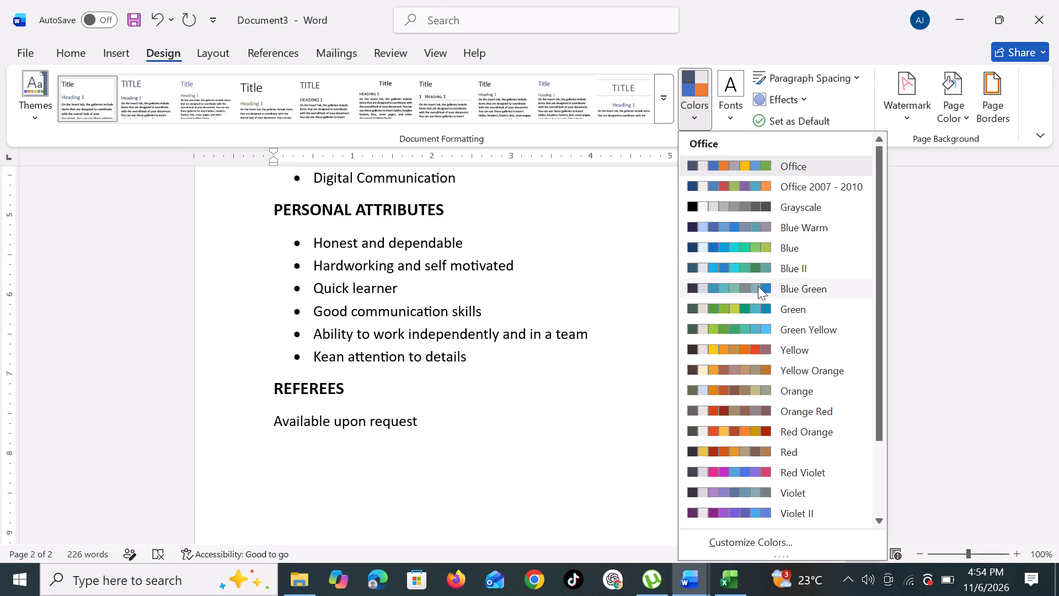
scroll(579, 251, up, 4)
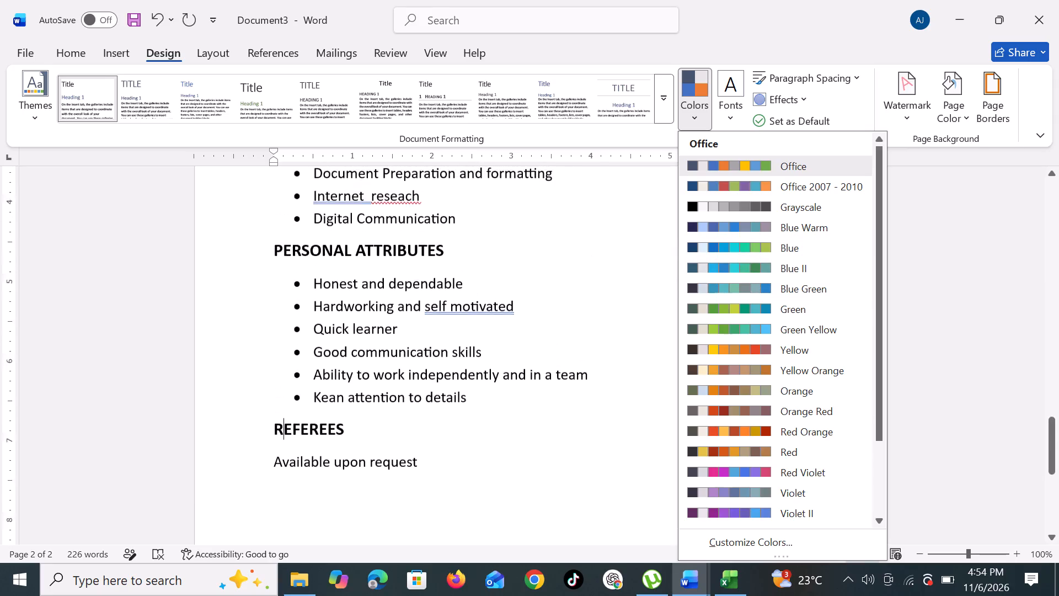
scroll(579, 251, up, 16)
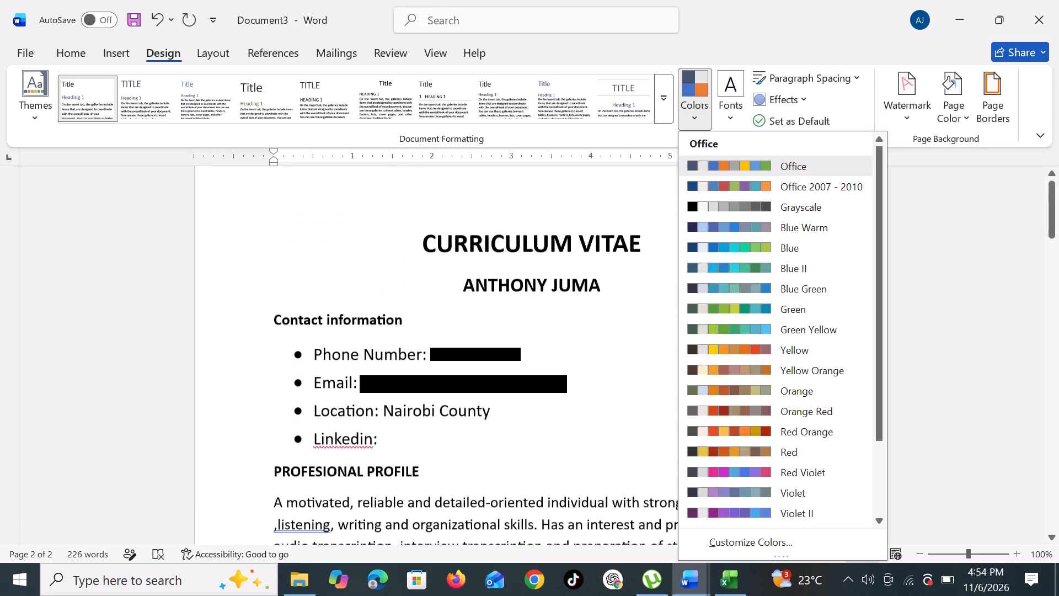
click(741, 223)
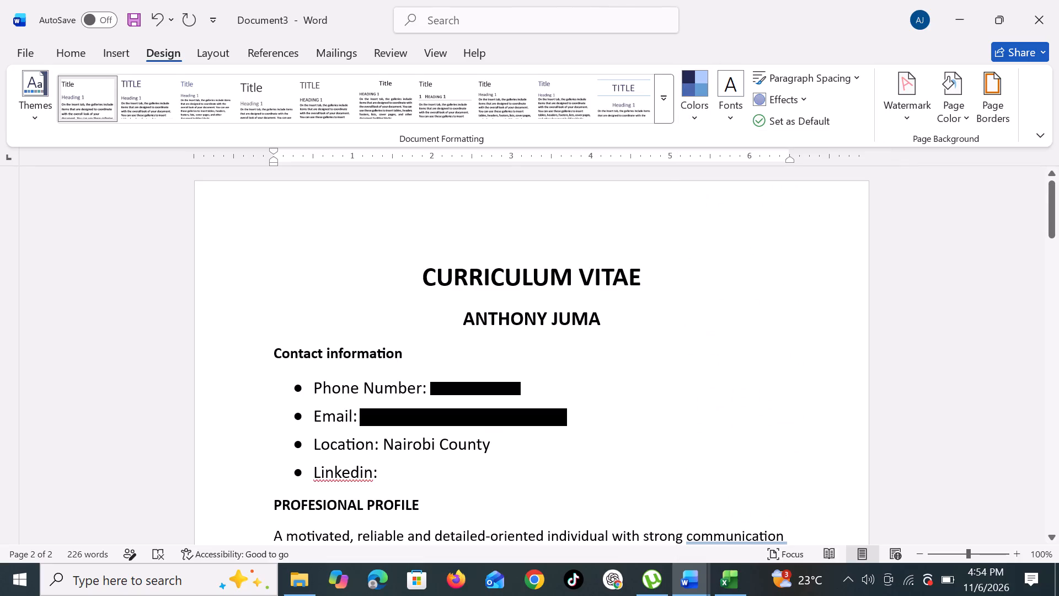
Start the spelling and grammar check, ignore every occurrence of "Linkedin", and move past the comma placement issue in the profile paragraph.
scroll(741, 223, down, 3)
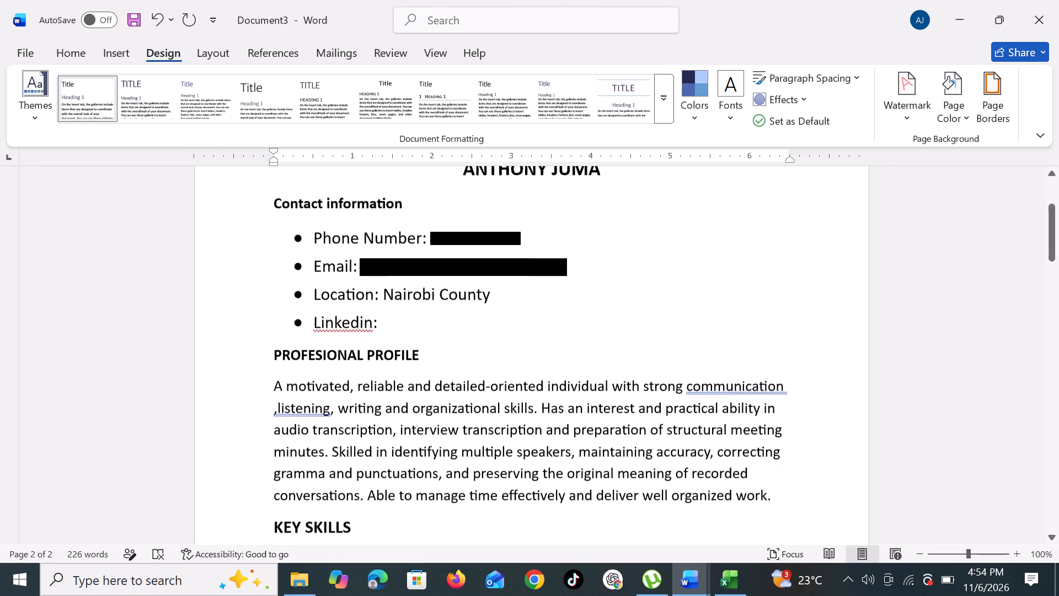
scroll(741, 223, down, 5)
scroll(741, 223, up, 3)
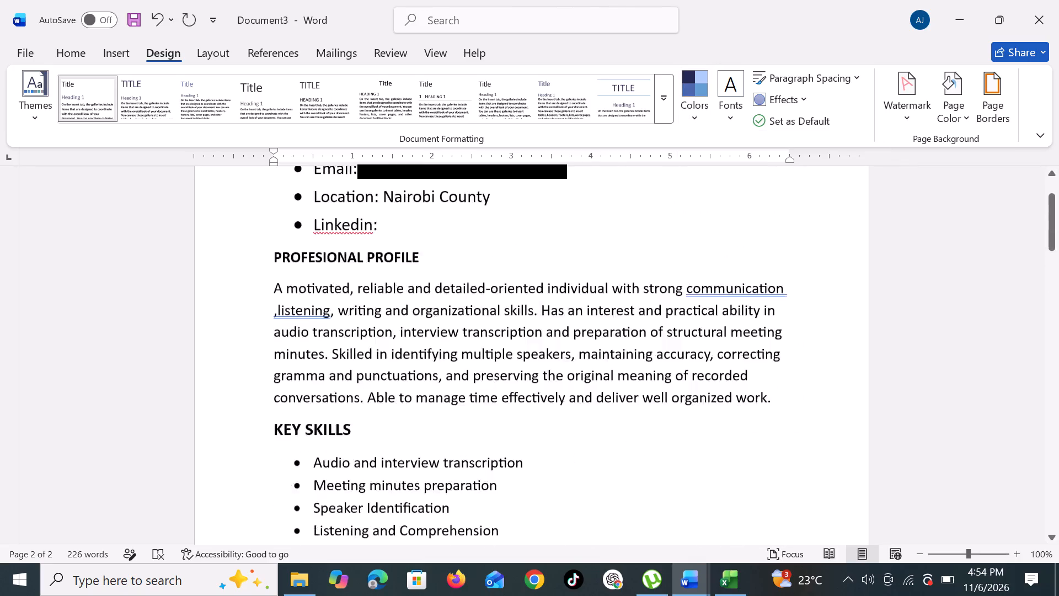
scroll(741, 223, up, 2)
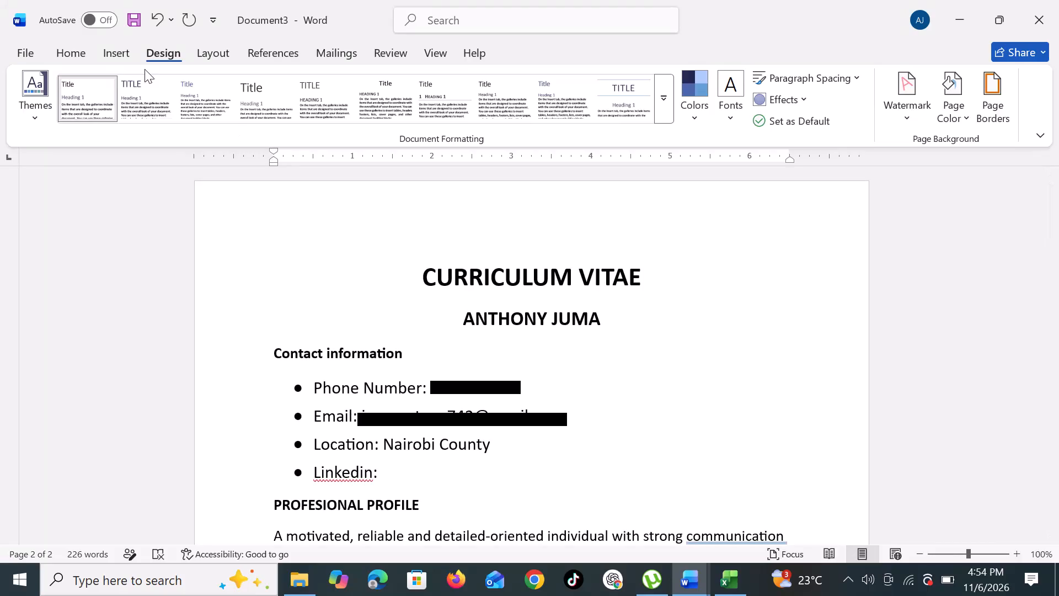
click(376, 55)
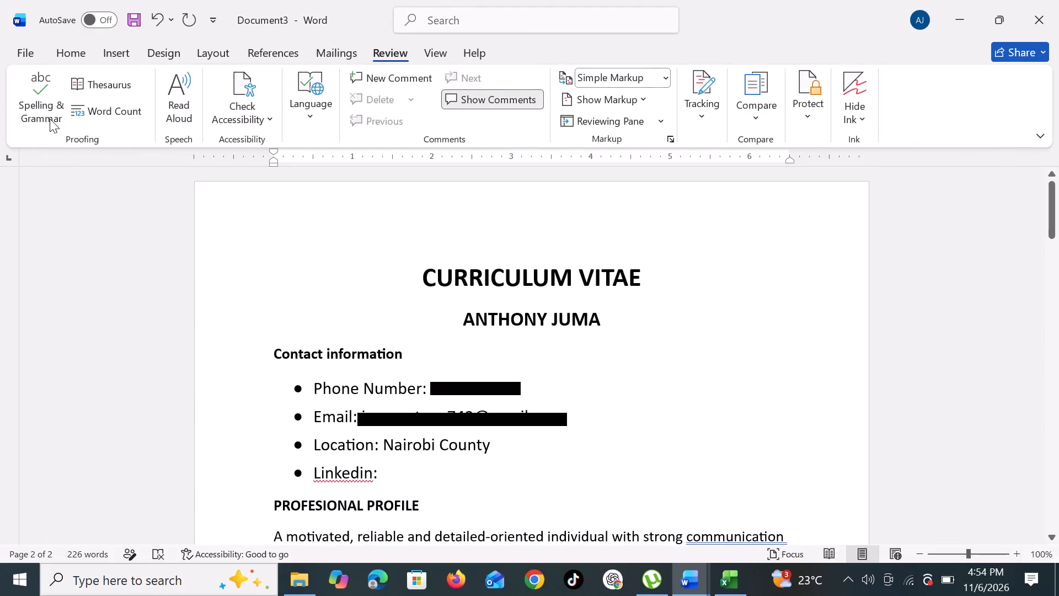
click(49, 119)
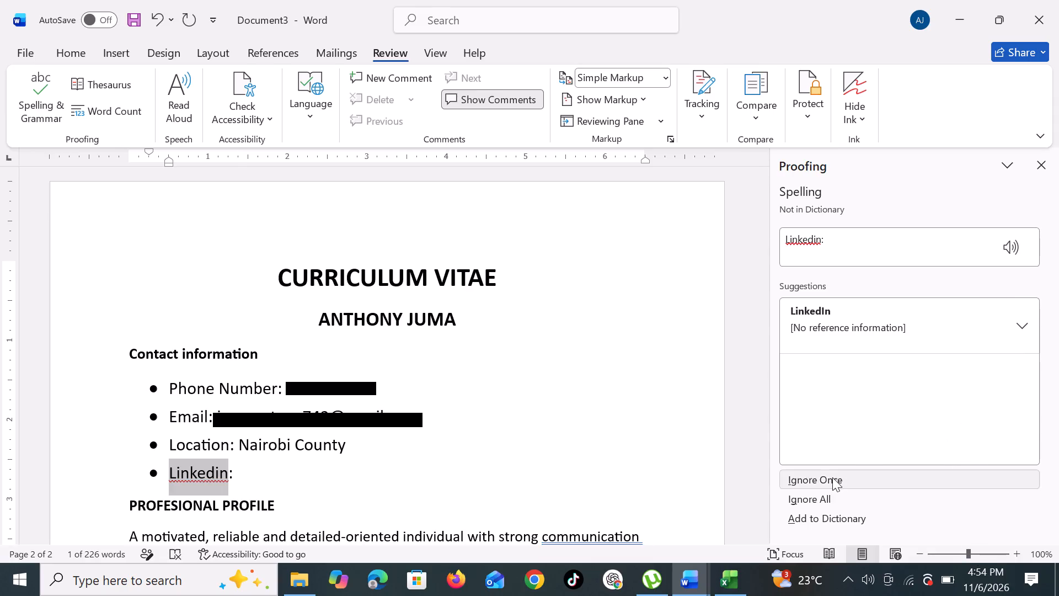
click(816, 505)
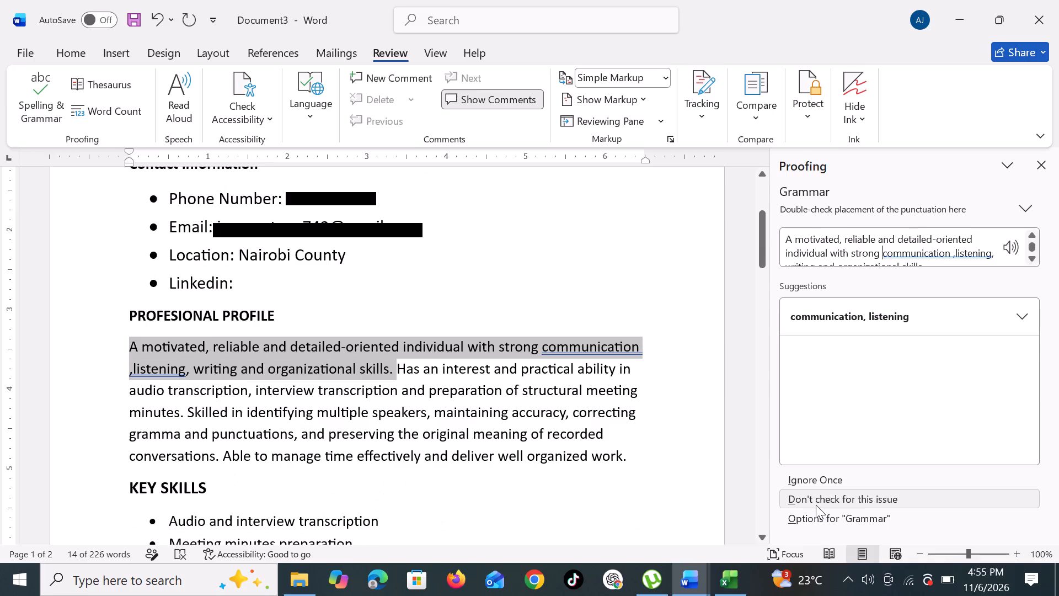
click(575, 489)
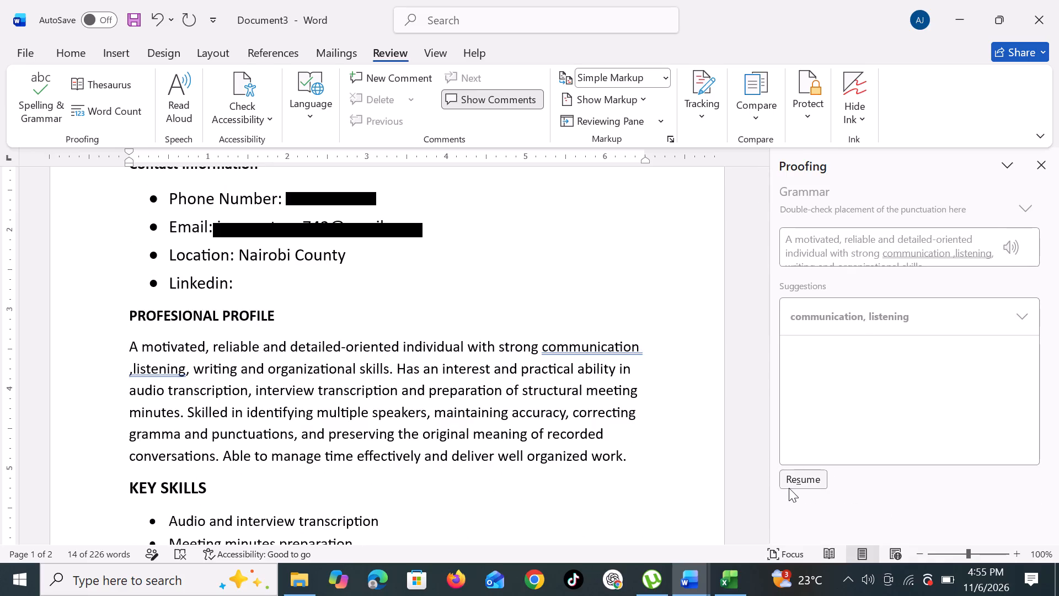
click(789, 488)
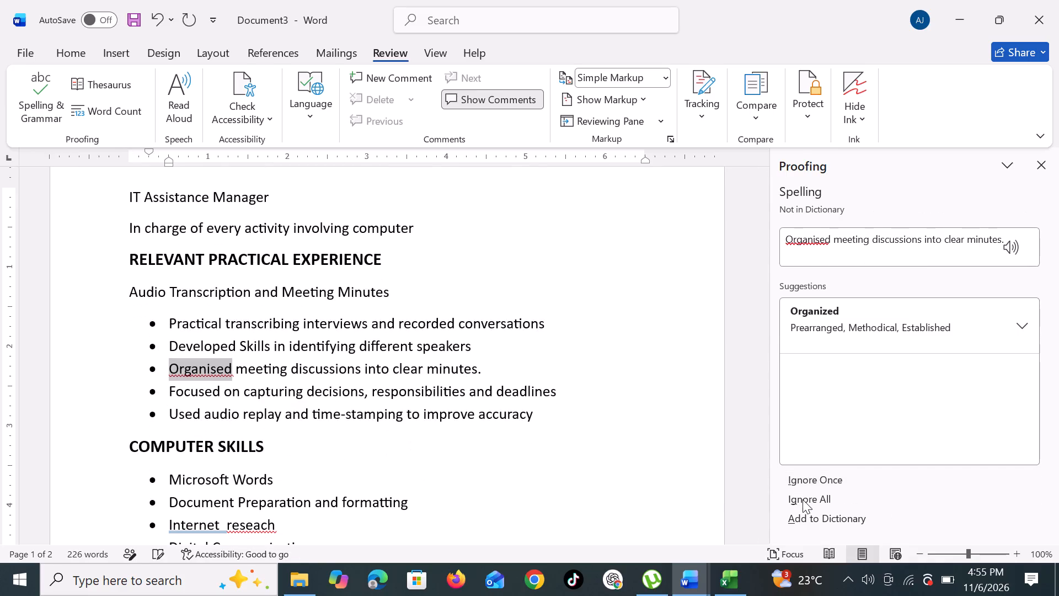
Complete the proofing check: ignore all "Organised" and "reseach", stop checking for double spaces, and ignore "self motivated" once.
click(803, 499)
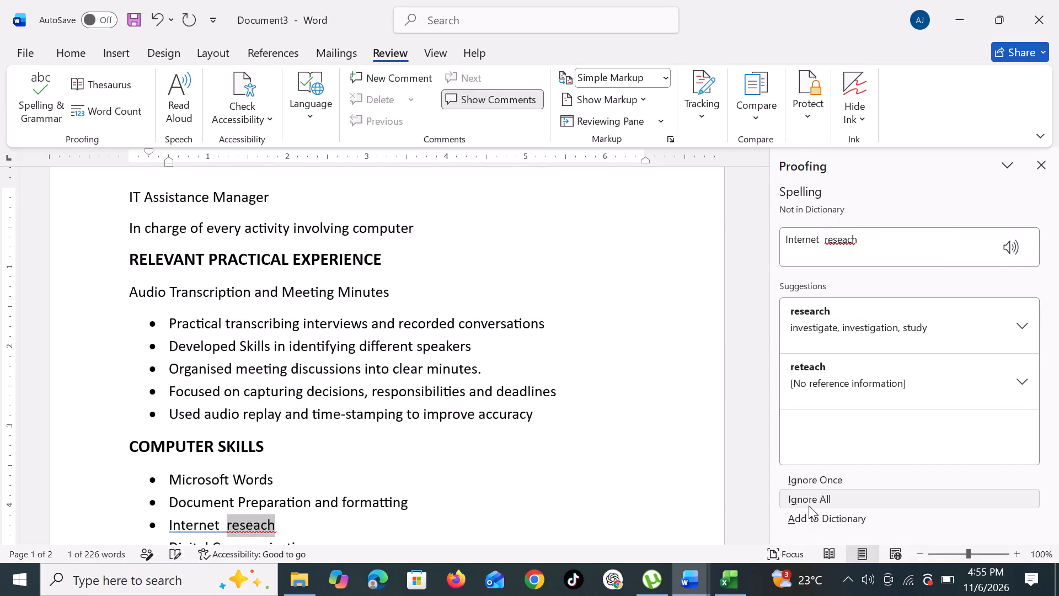
click(816, 503)
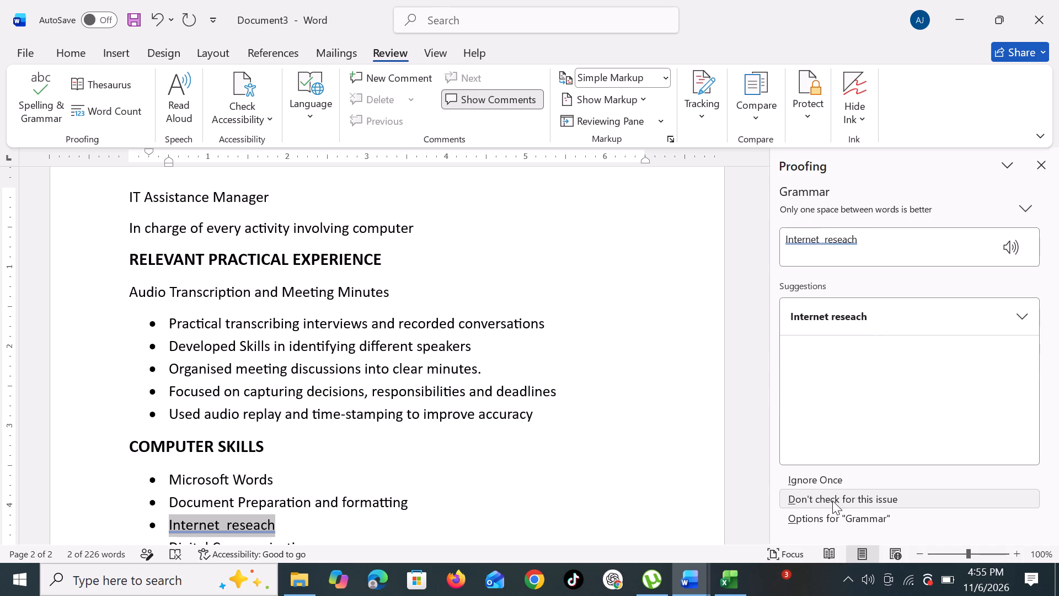
click(832, 501)
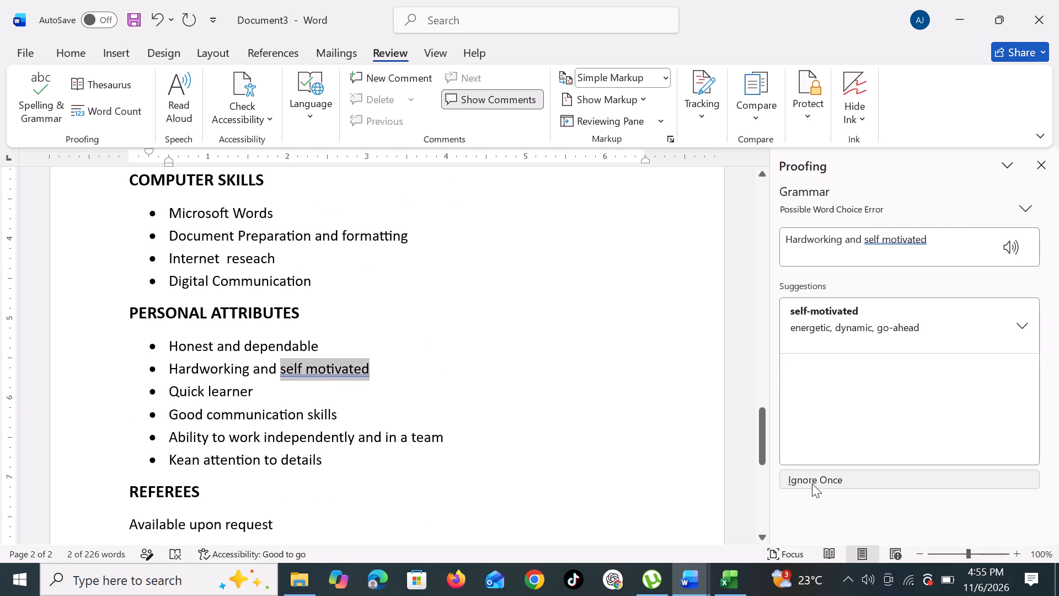
click(812, 483)
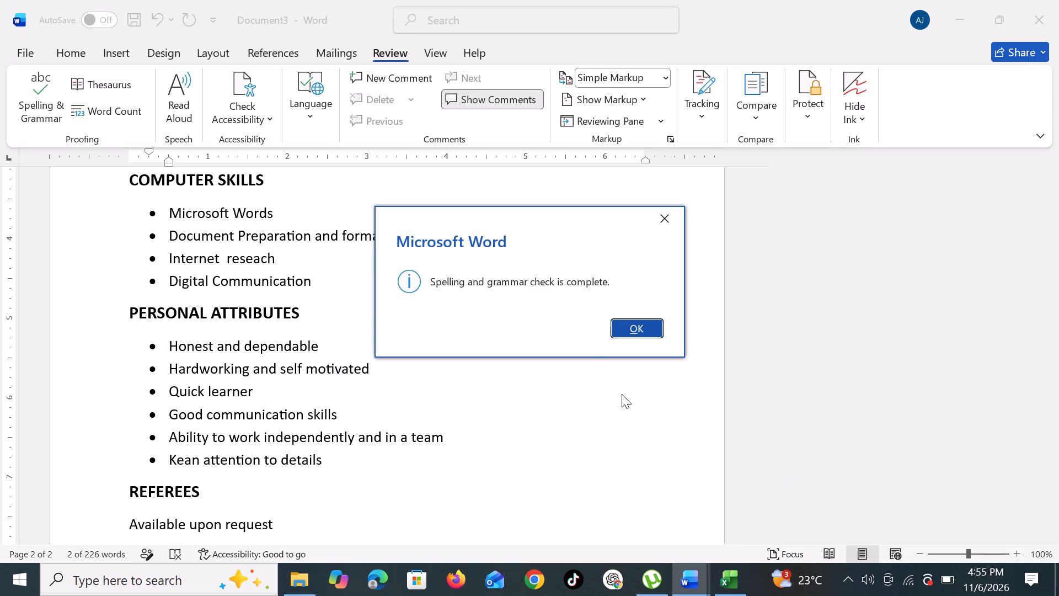
click(658, 321)
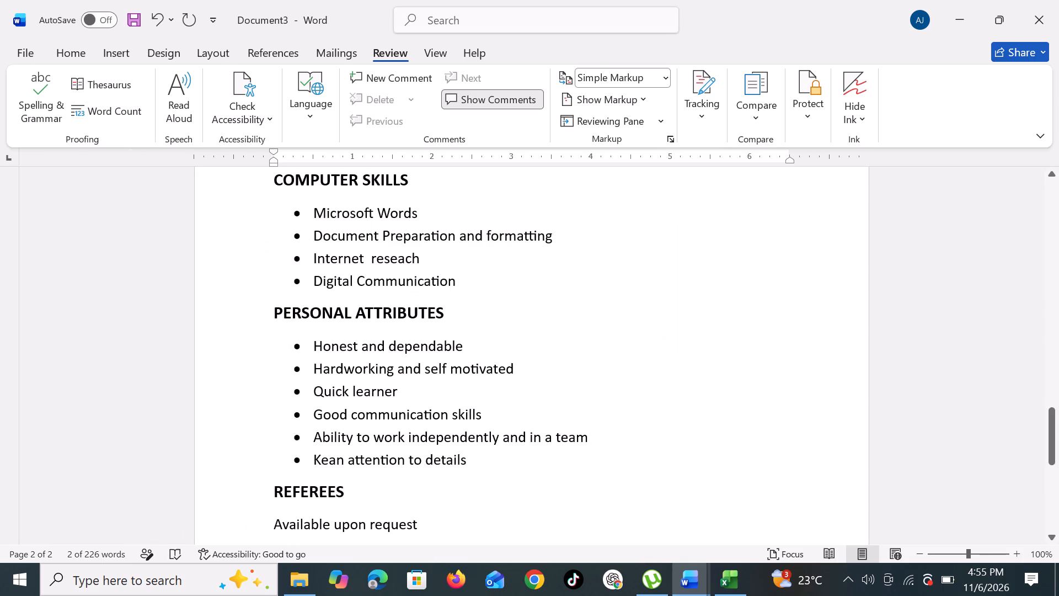
Look over the proofread CV from the contact information to the end of the second page and back to the title.
scroll(658, 321, up, 5)
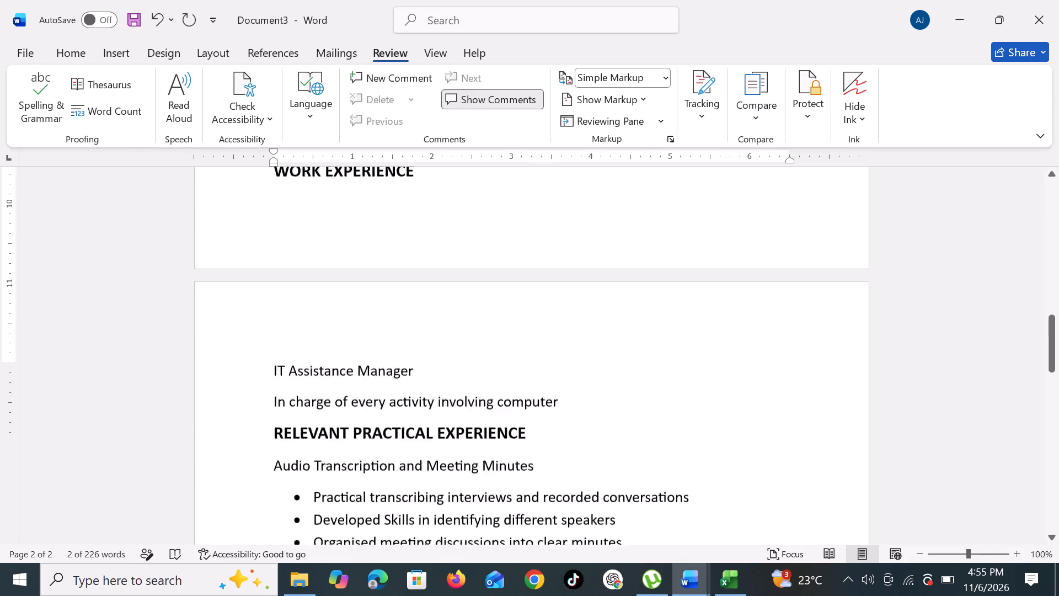
scroll(658, 321, up, 6)
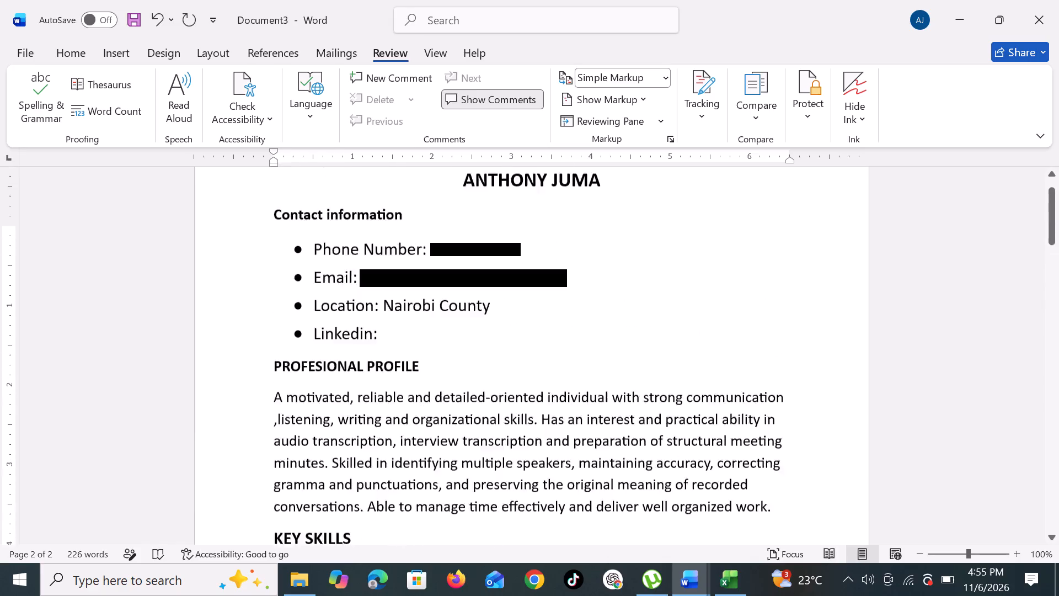
scroll(658, 321, down, 5)
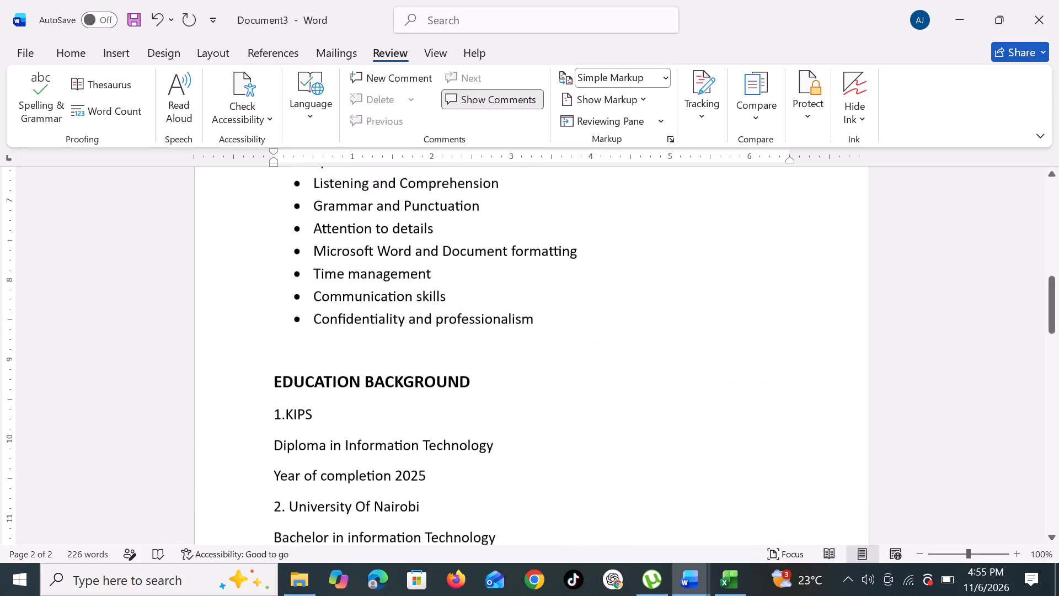
scroll(658, 321, down, 14)
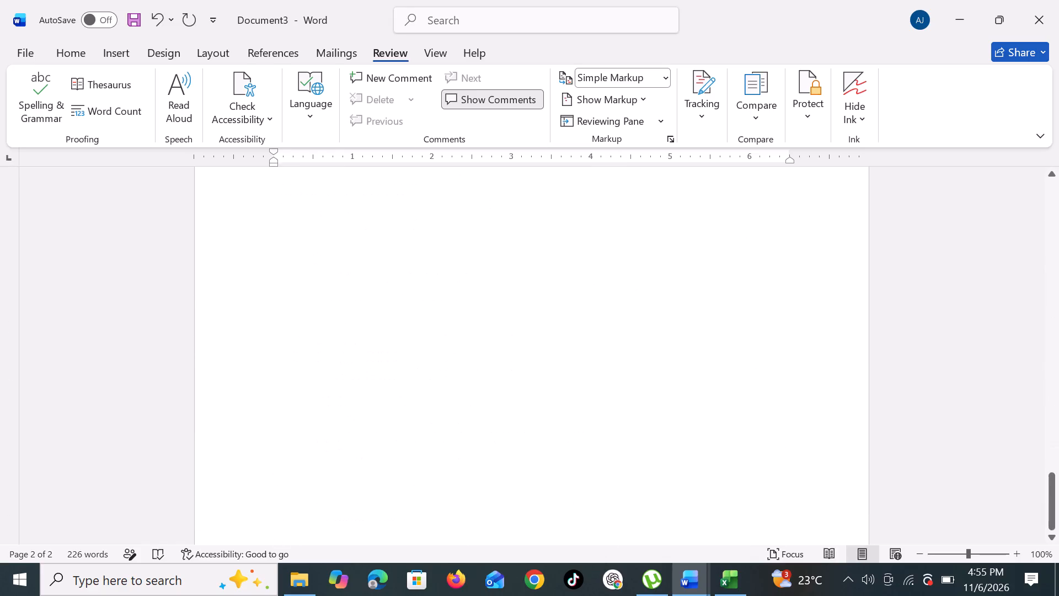
scroll(658, 321, down, 2)
scroll(658, 321, up, 7)
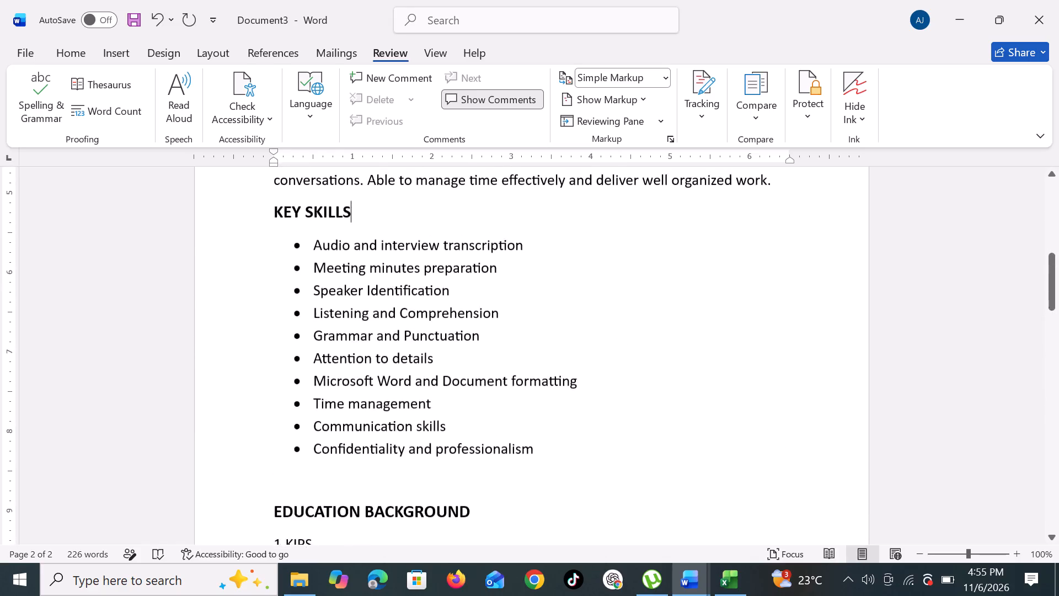
scroll(658, 321, up, 4)
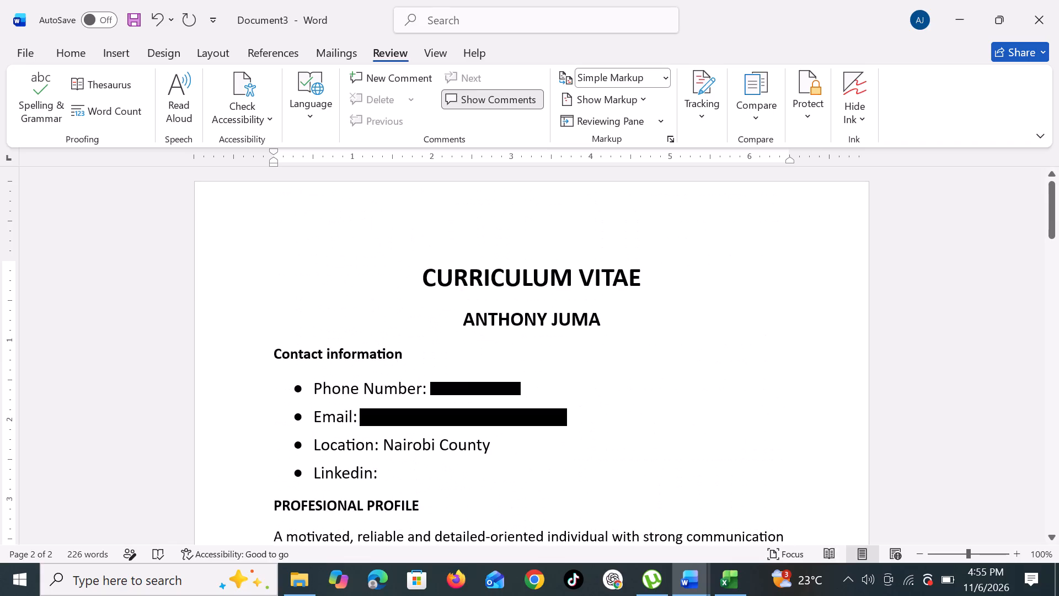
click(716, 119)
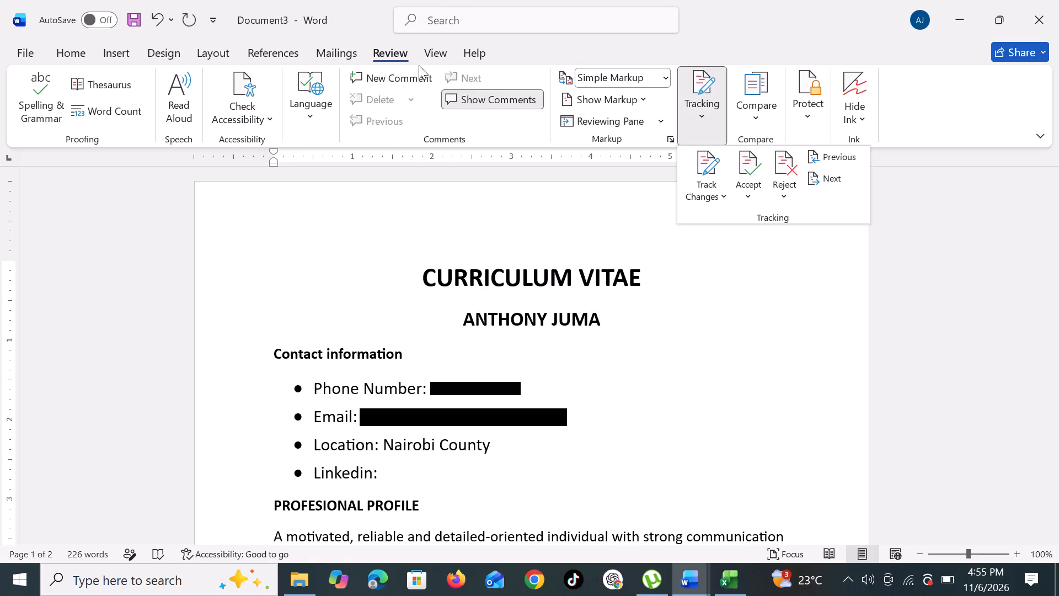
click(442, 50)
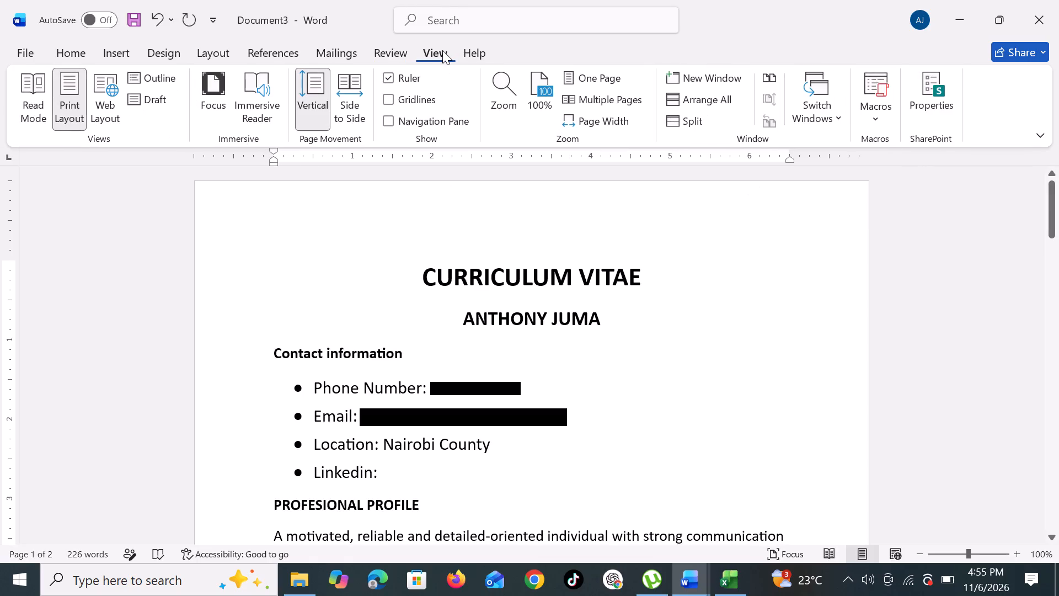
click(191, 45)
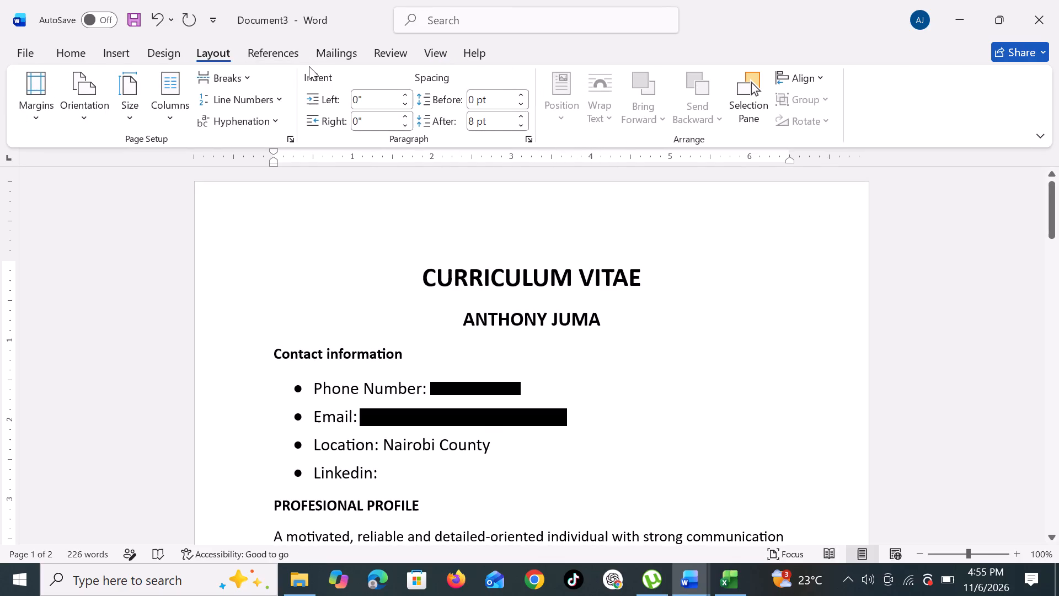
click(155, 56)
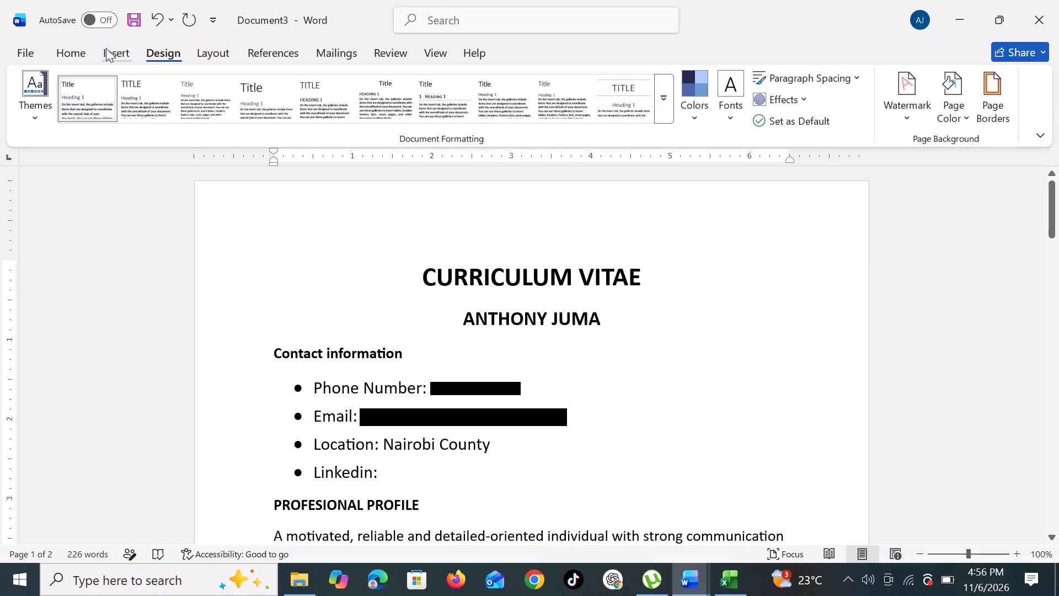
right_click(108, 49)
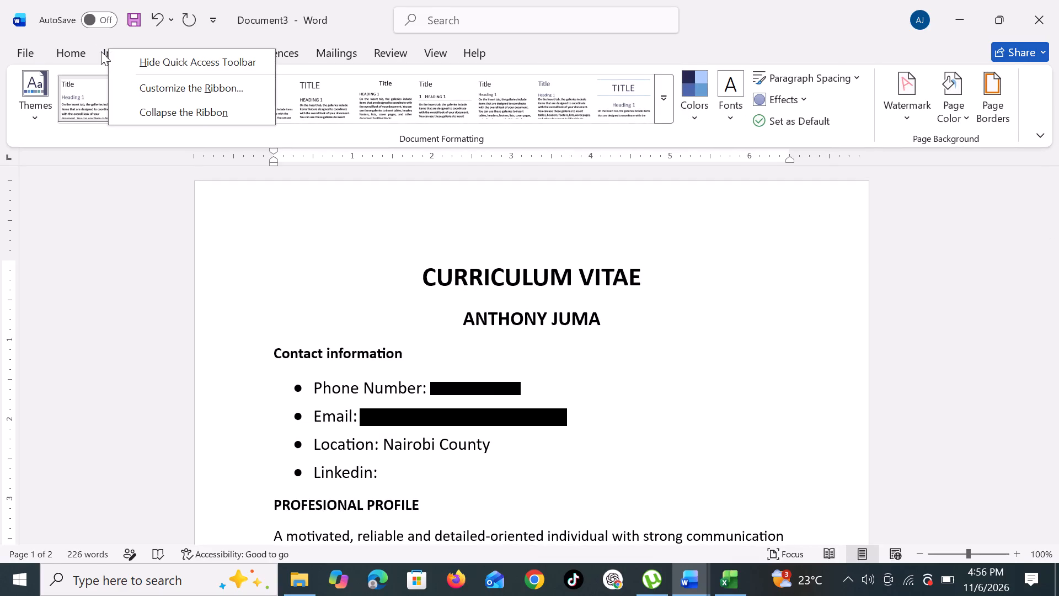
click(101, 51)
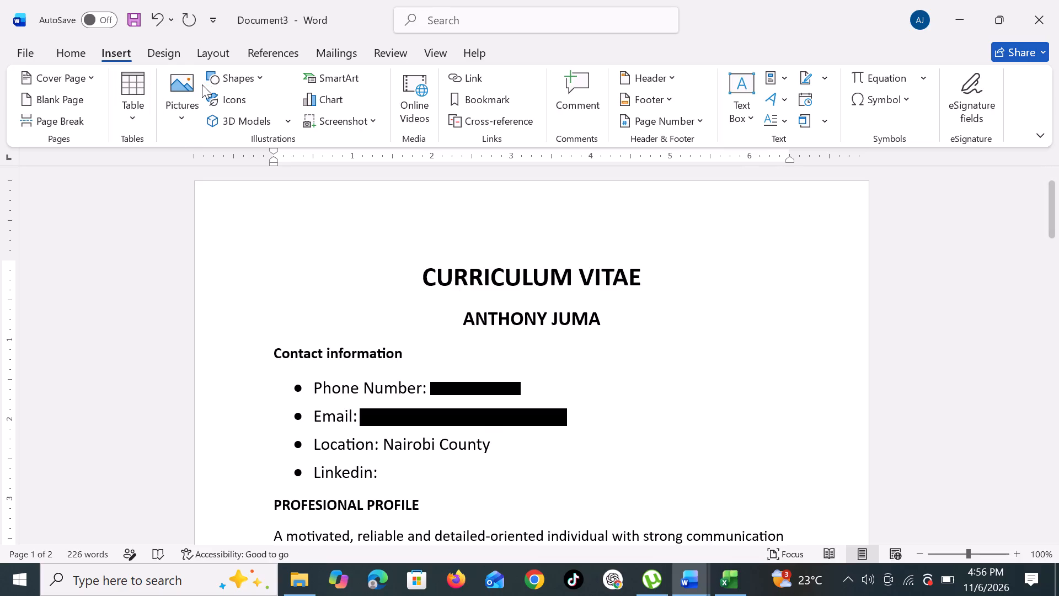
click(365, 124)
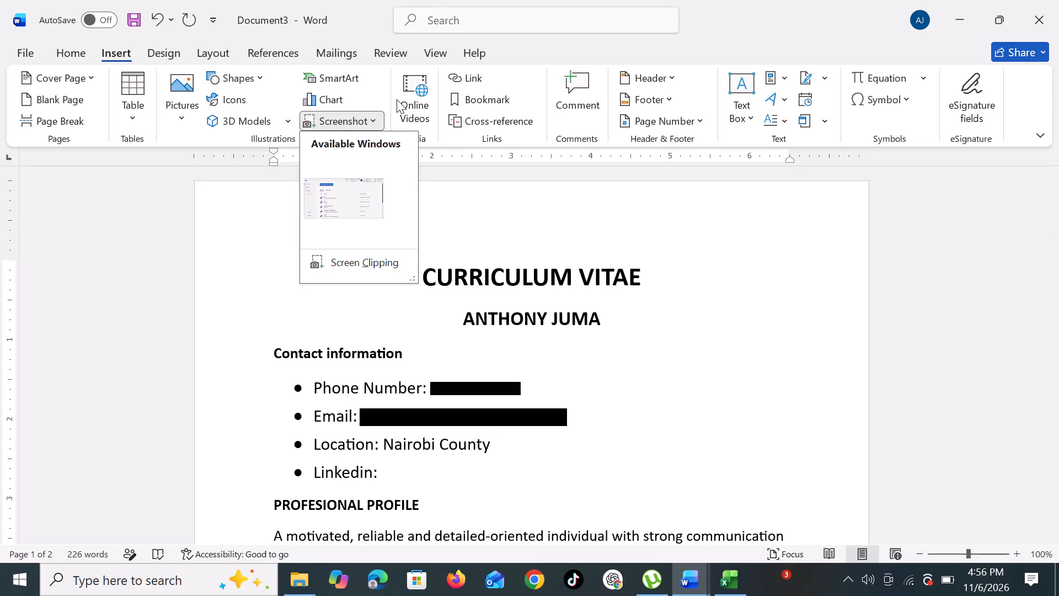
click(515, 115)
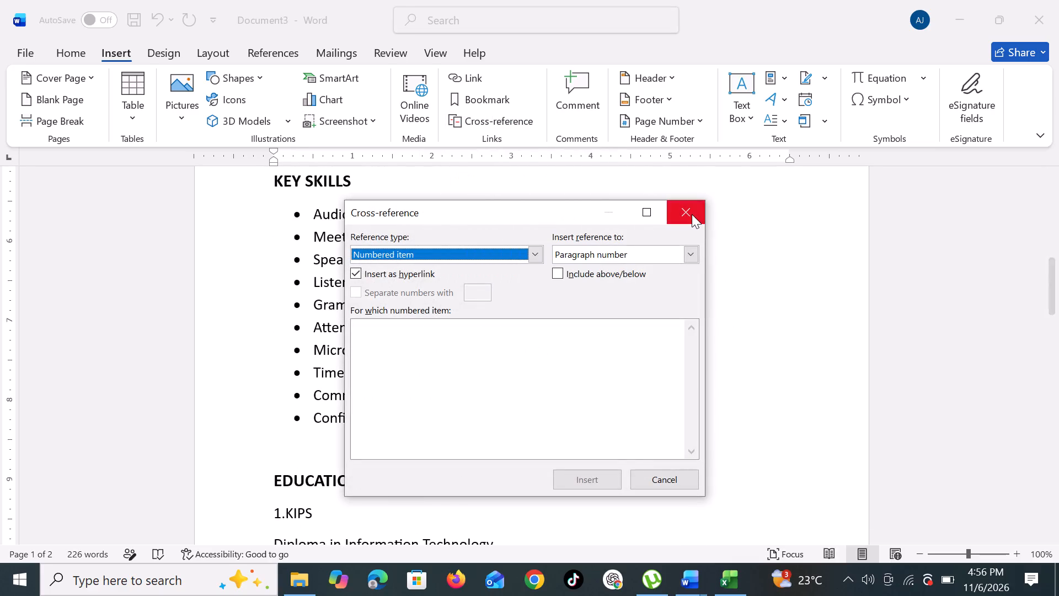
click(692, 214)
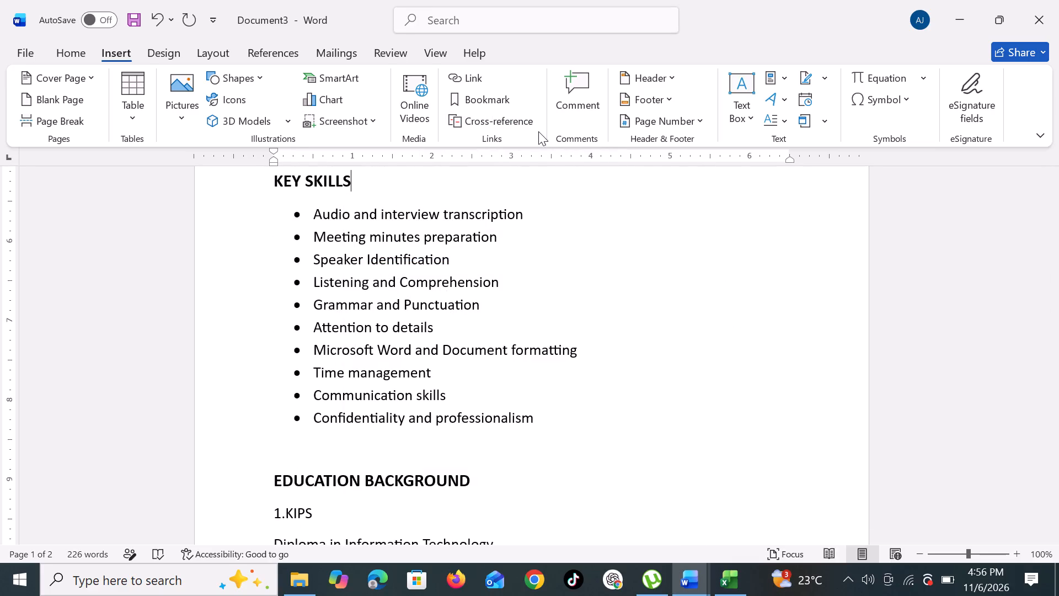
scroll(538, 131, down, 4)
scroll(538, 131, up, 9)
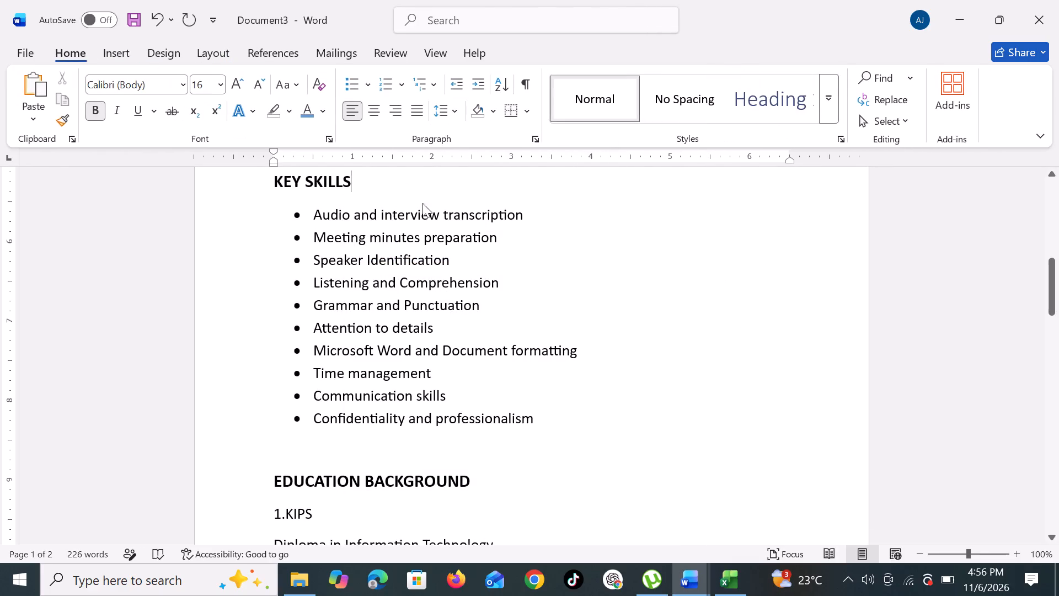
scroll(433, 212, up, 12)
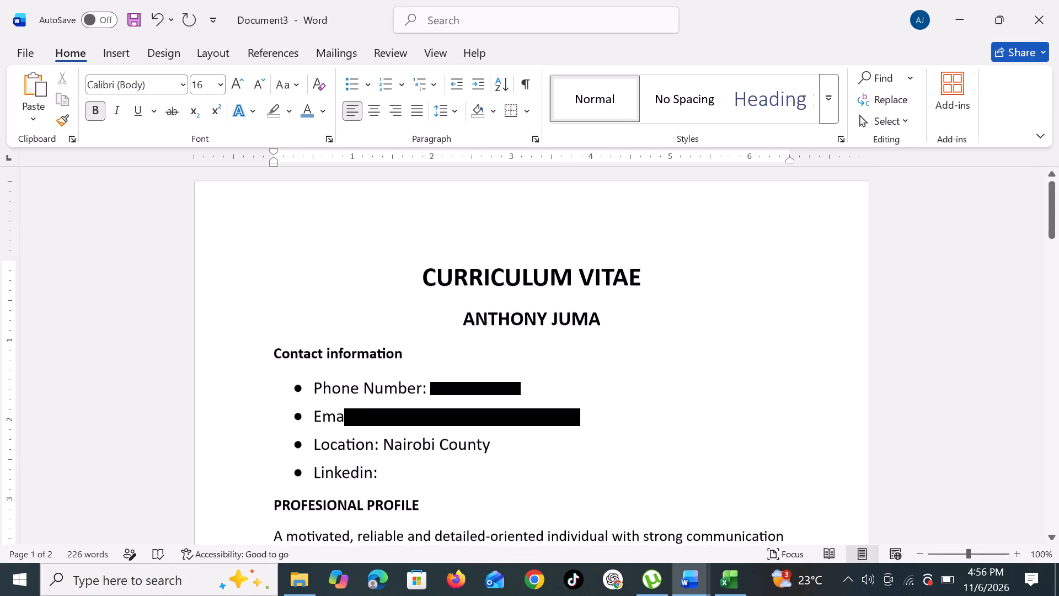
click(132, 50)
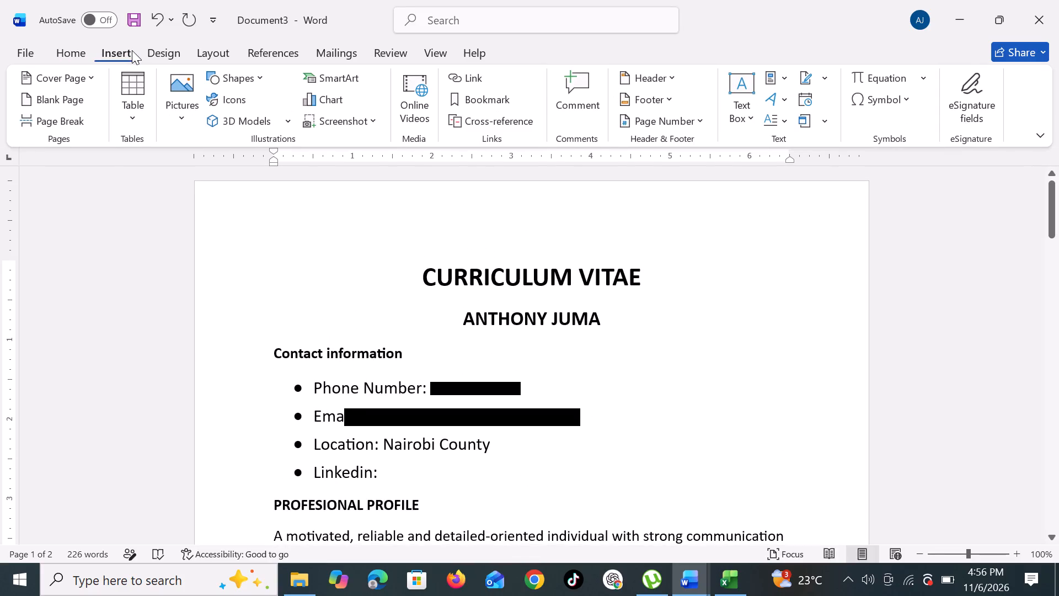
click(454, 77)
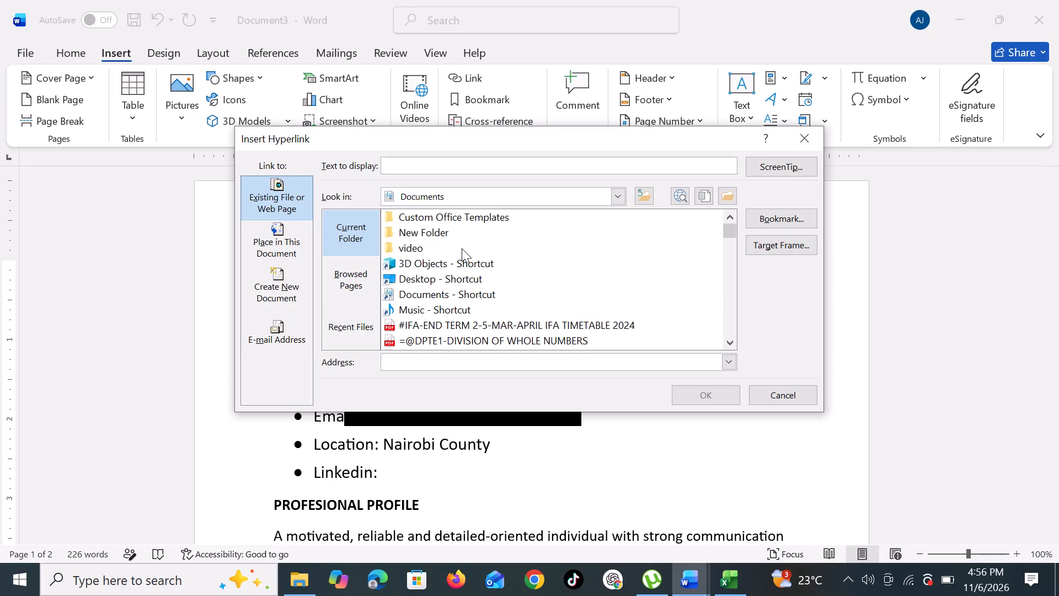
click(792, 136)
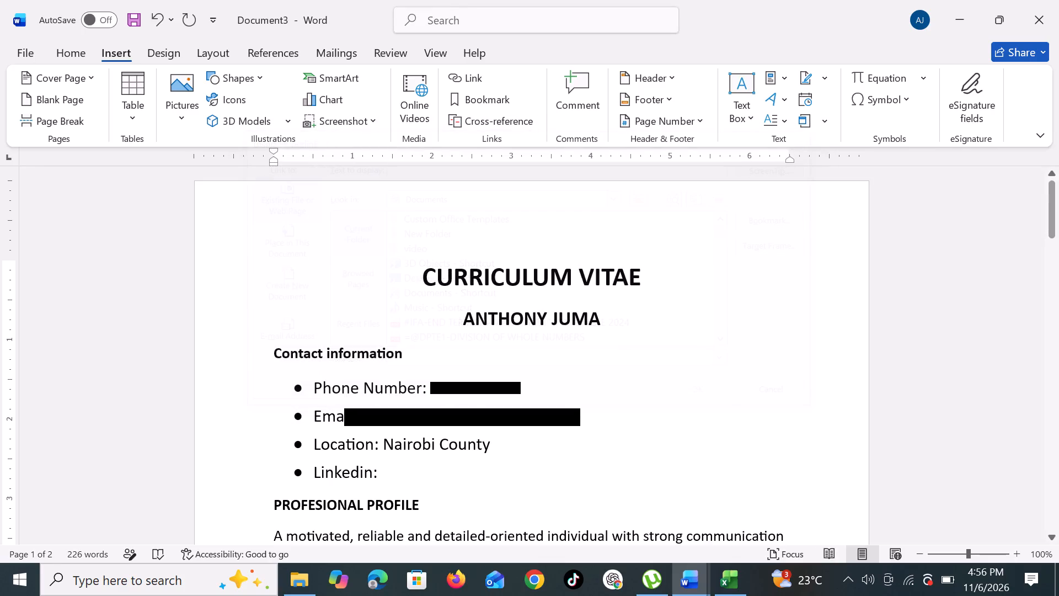
Select the whole email address in the contact information list and start inserting a hyperlink on it.
double_click(438, 424)
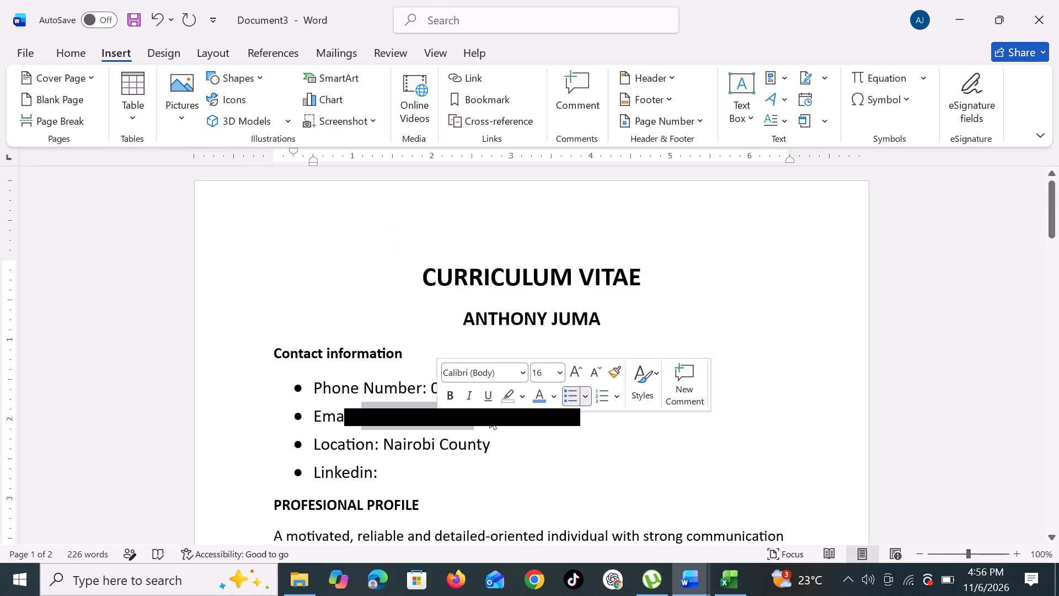
double_click(480, 414)
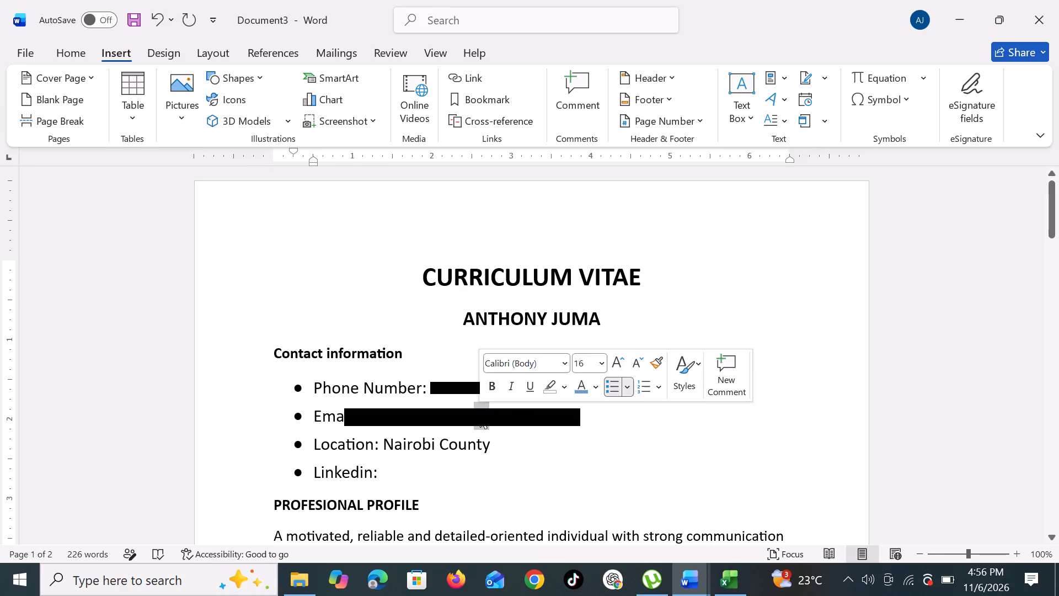
triple_click(480, 414)
click(480, 414)
triple_click(480, 414)
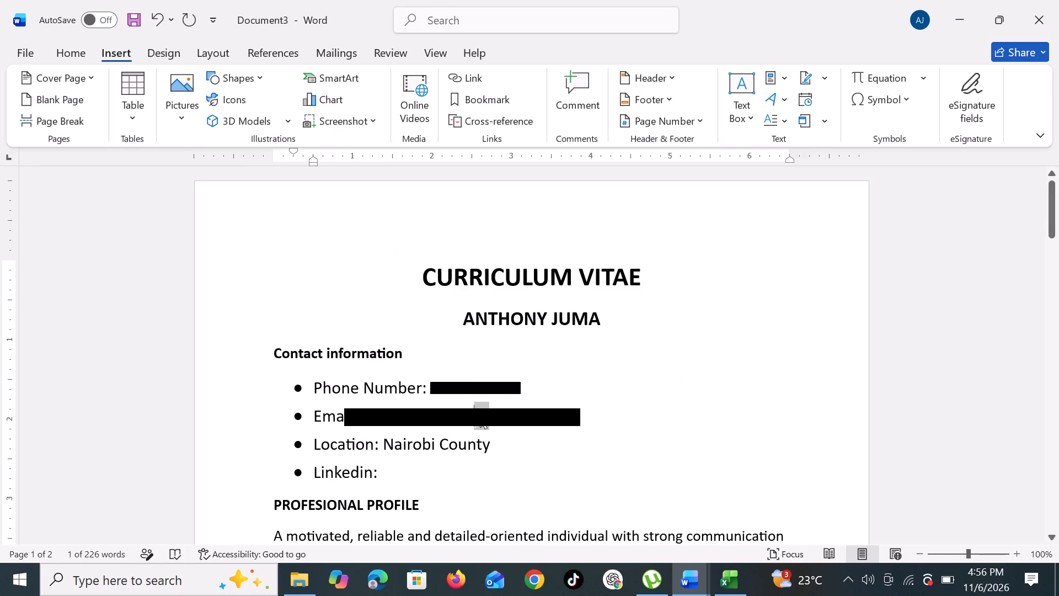
click(480, 414)
double_click(480, 414)
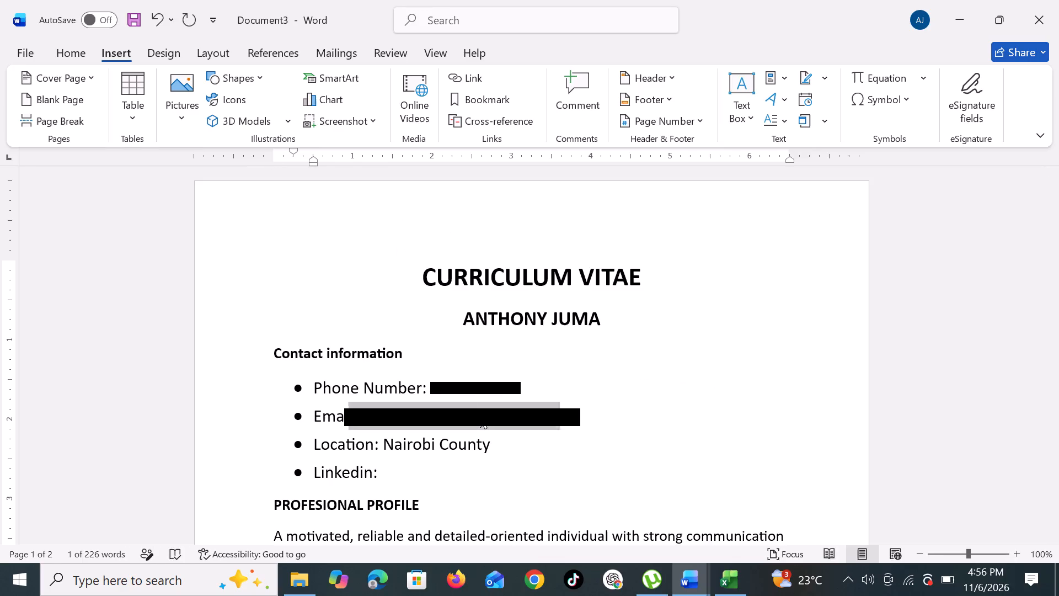
double_click(480, 414)
double_click(480, 414)
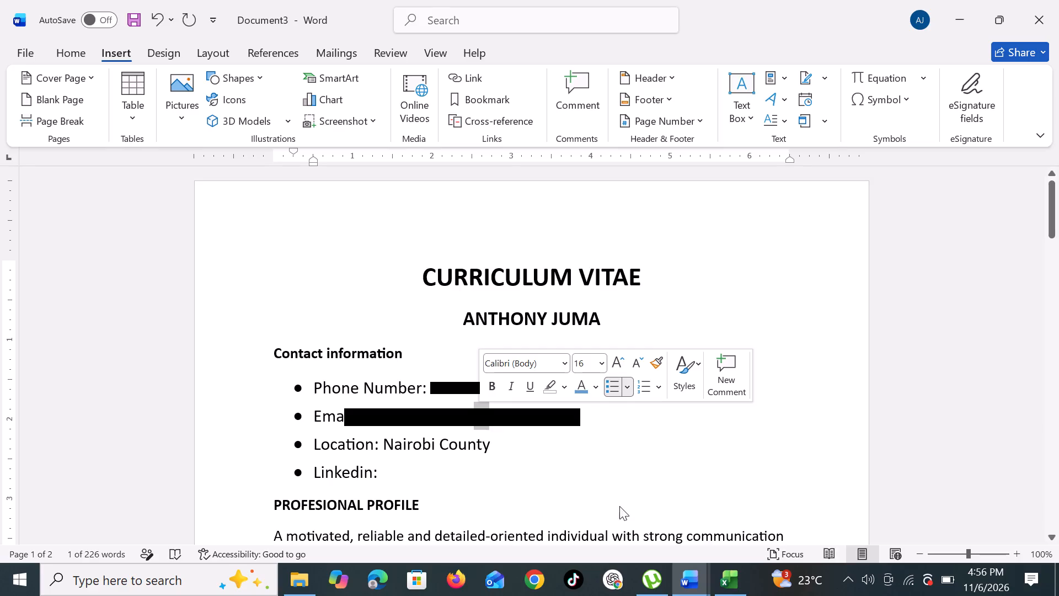
click(578, 415)
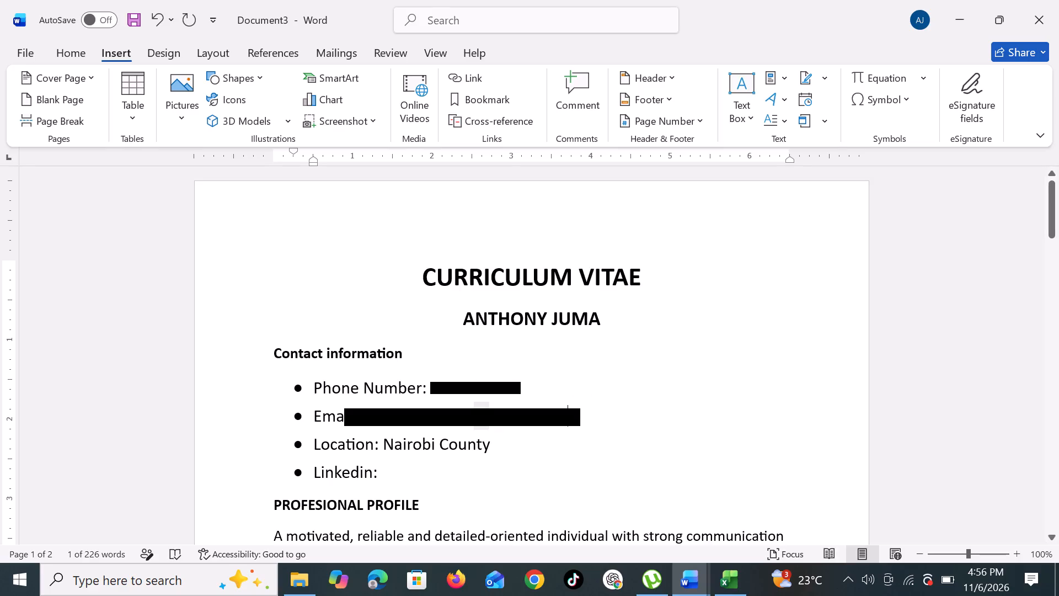
click(578, 415)
right_drag(578, 415, 448, 407)
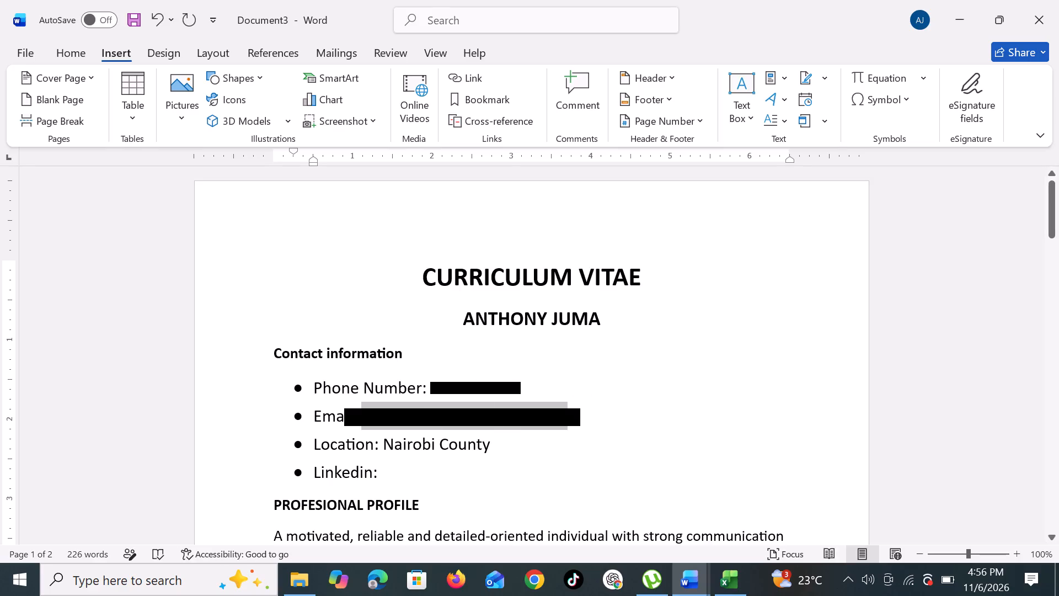
right_drag(448, 407, 402, 412)
right_click(402, 412)
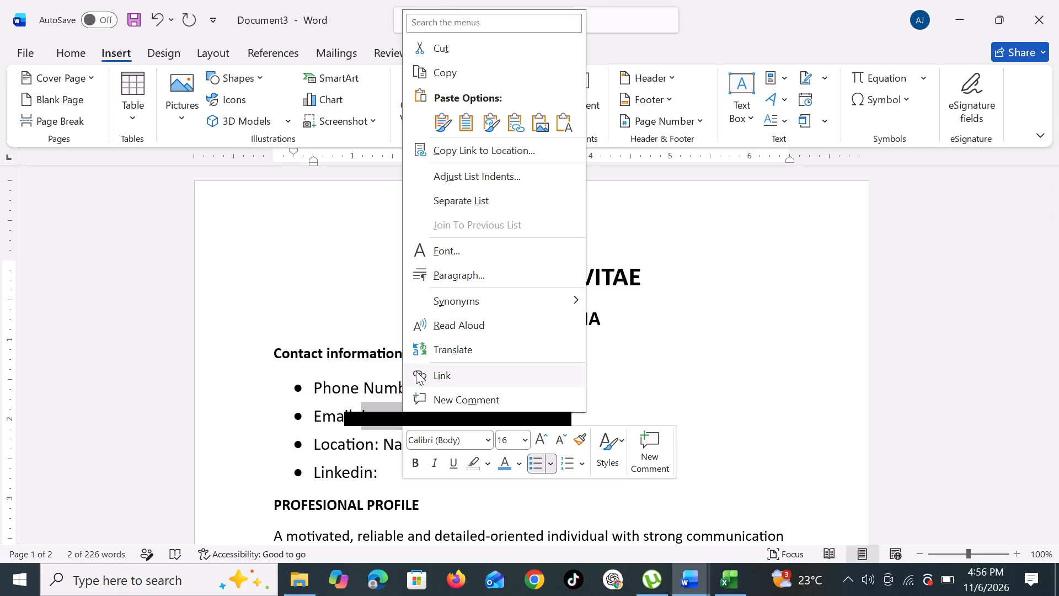
click(416, 371)
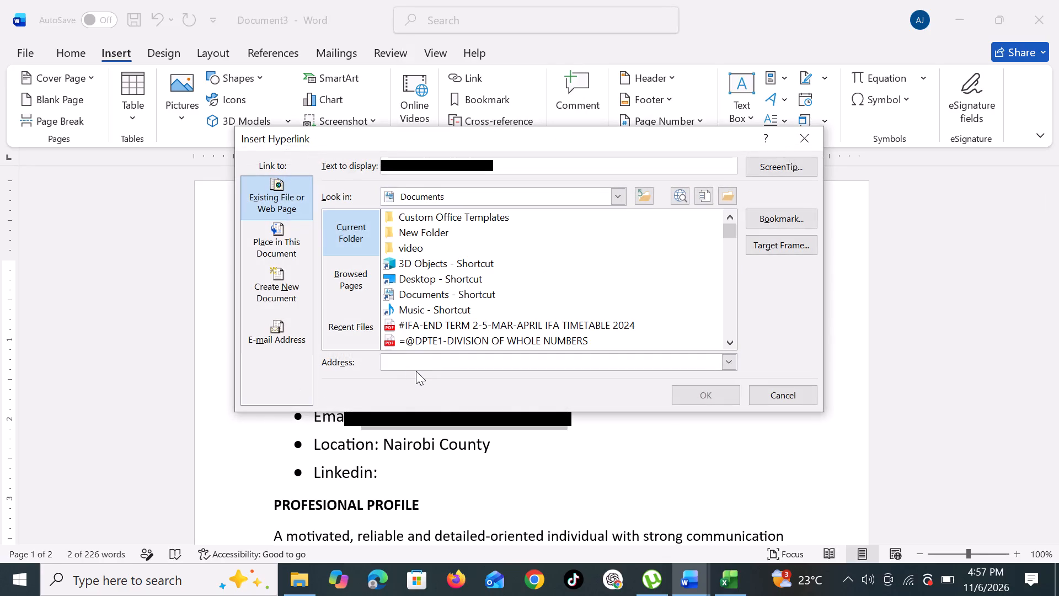
click(430, 360)
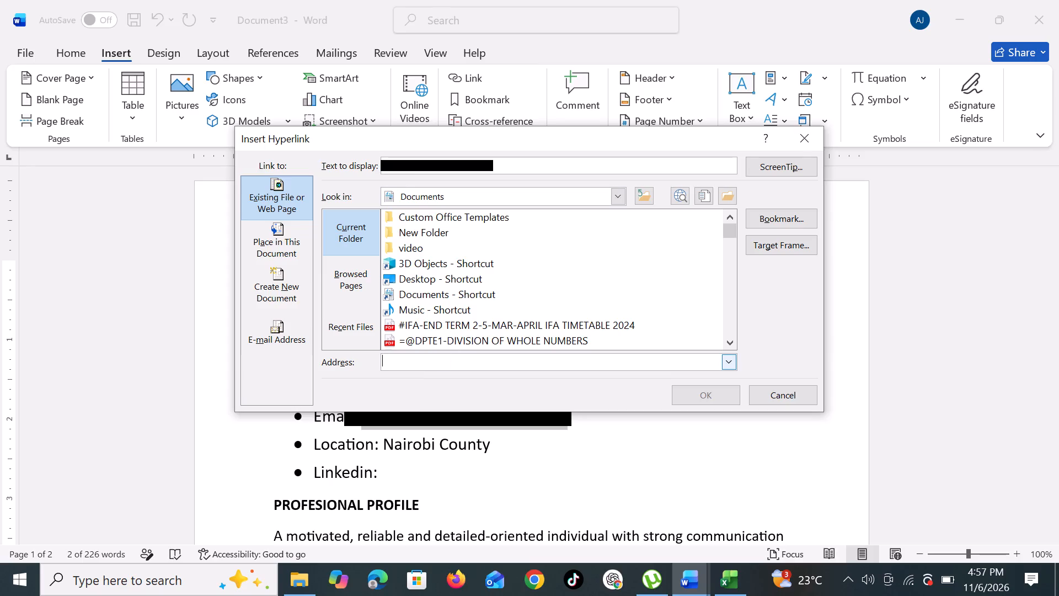
text(ju)
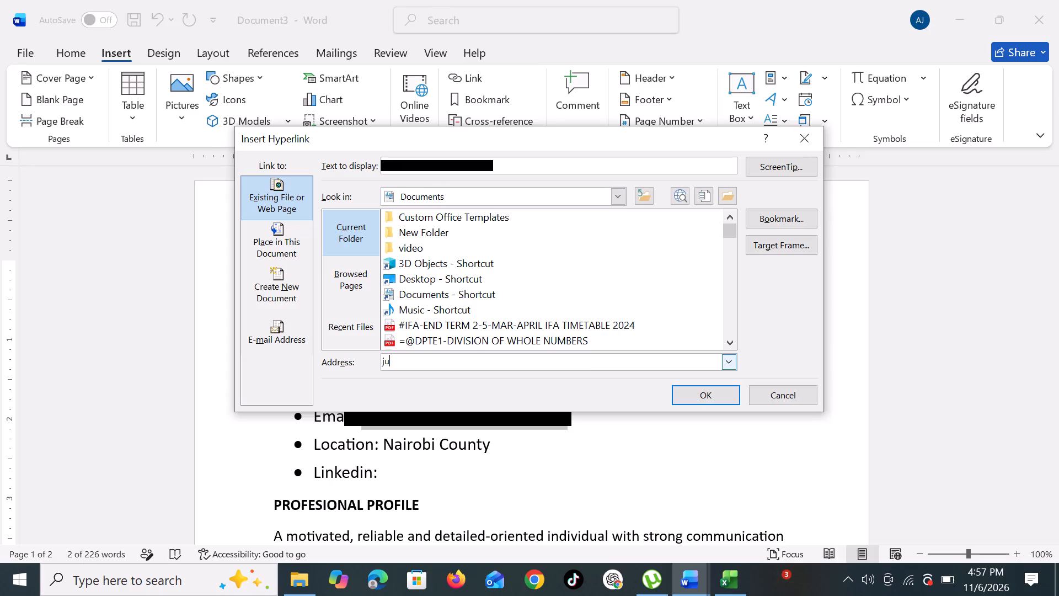
key(BackSpace)
key(BackSpace)
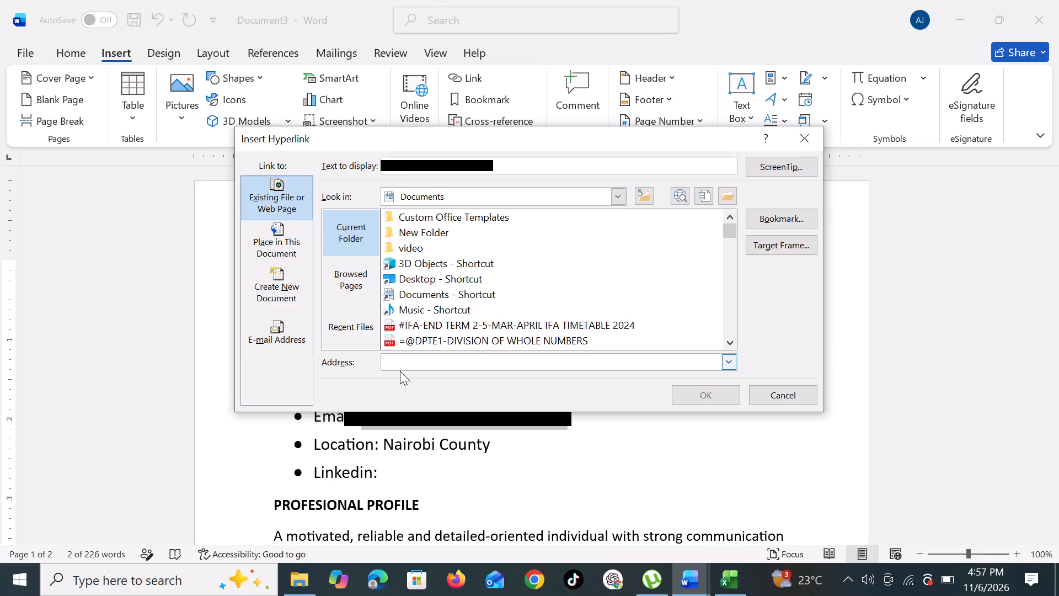
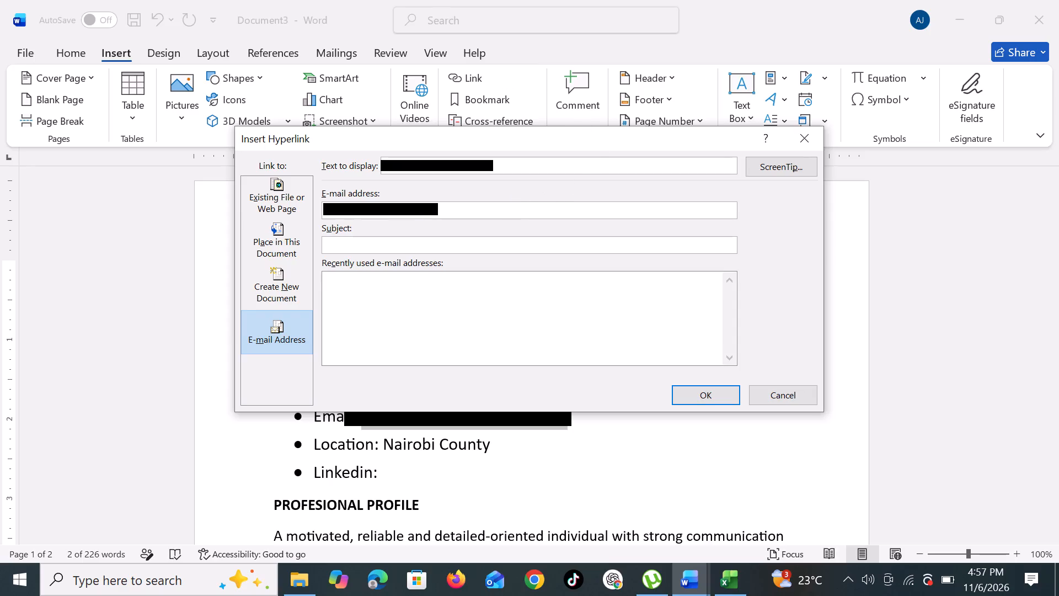
Finish the e-mail address ending with .com and apply the e-mail hyperlink to the Email entry in the contact information.
text(.c)
key(o)
key(m)
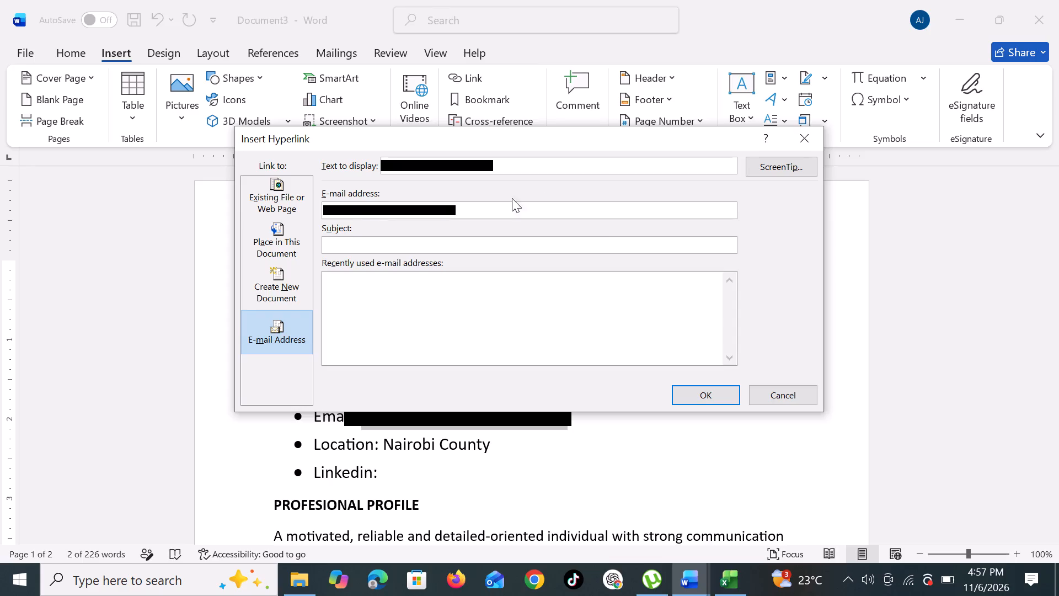
click(699, 385)
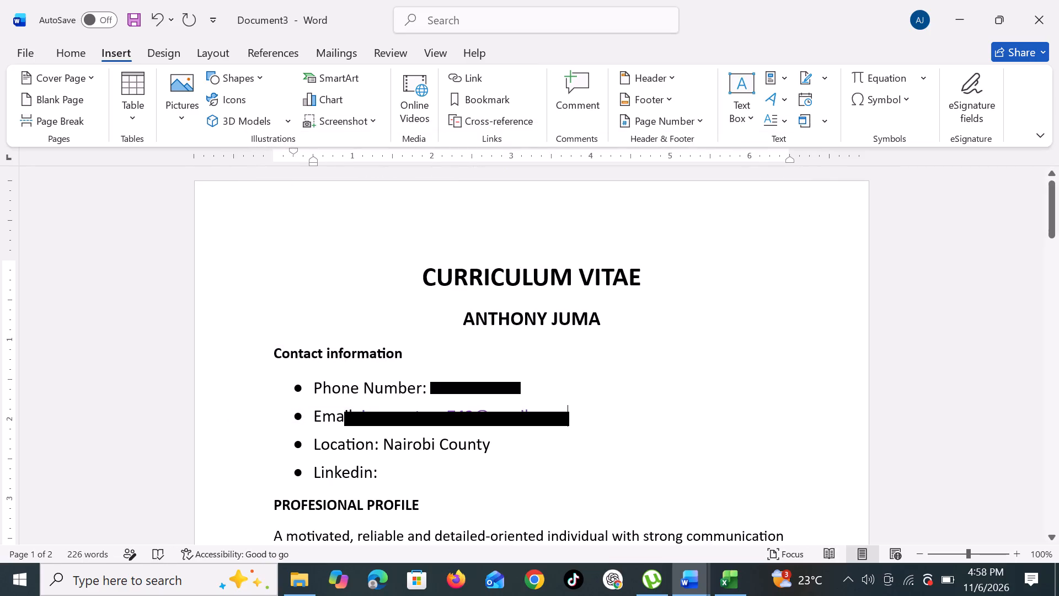
Review the CV's content from the contact information through to the Referees section at the end.
scroll(699, 385, down, 2)
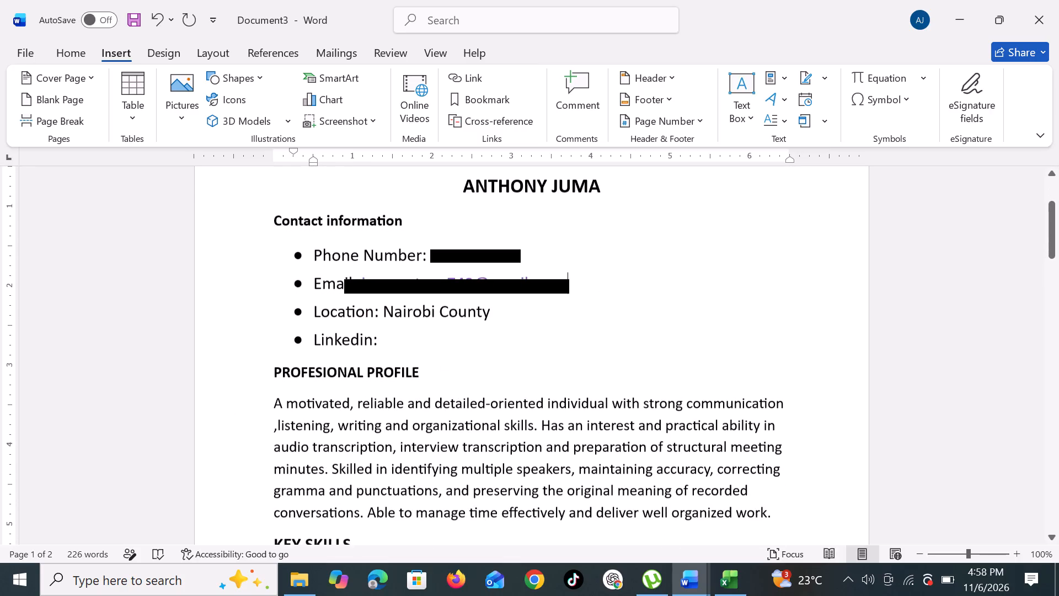
scroll(699, 385, down, 1)
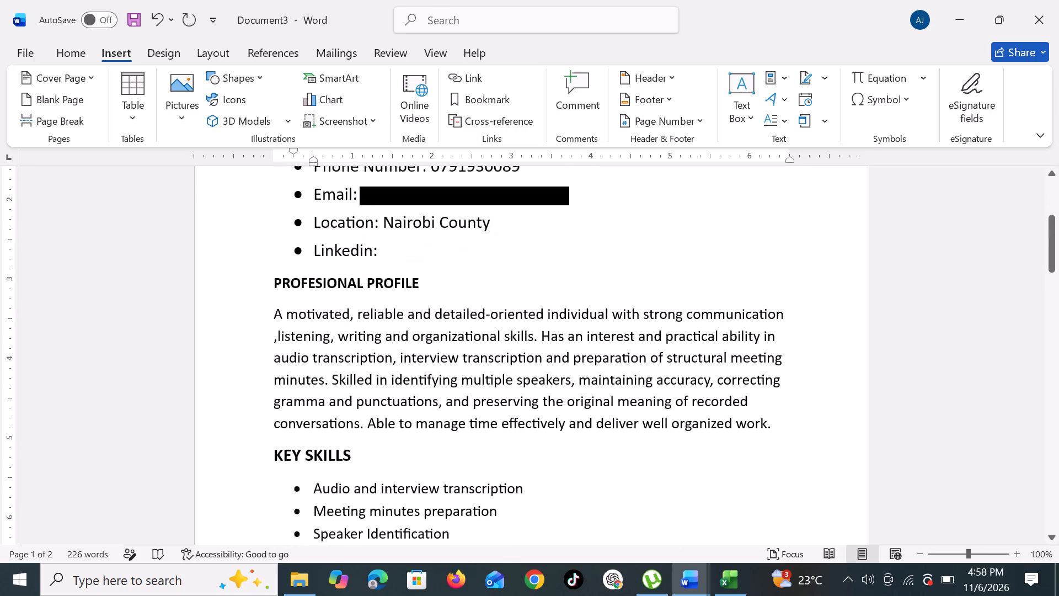
scroll(699, 385, down, 5)
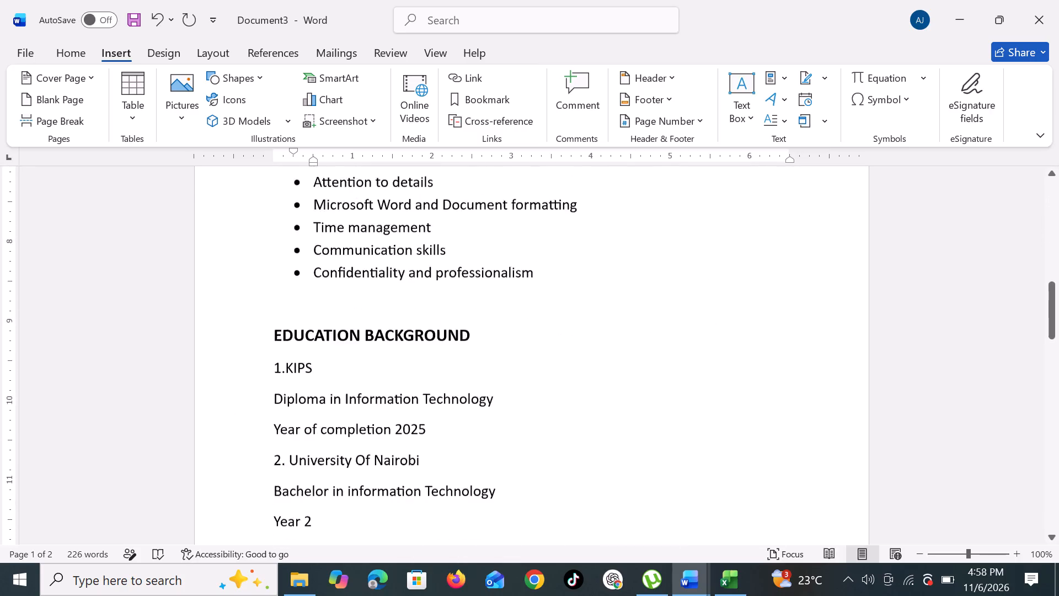
scroll(699, 385, down, 11)
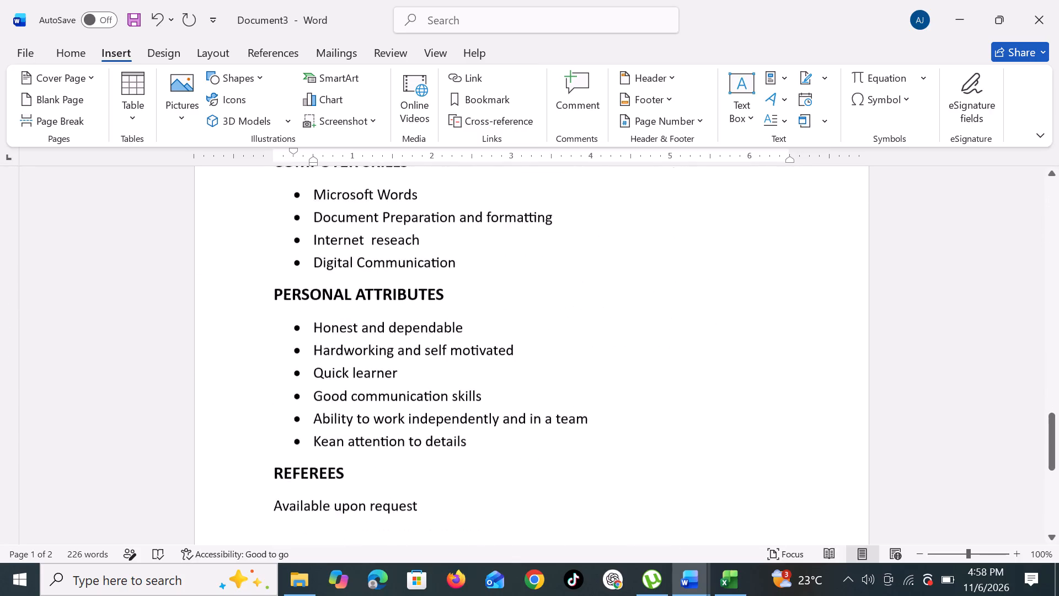
scroll(699, 385, down, 10)
scroll(699, 385, up, 1)
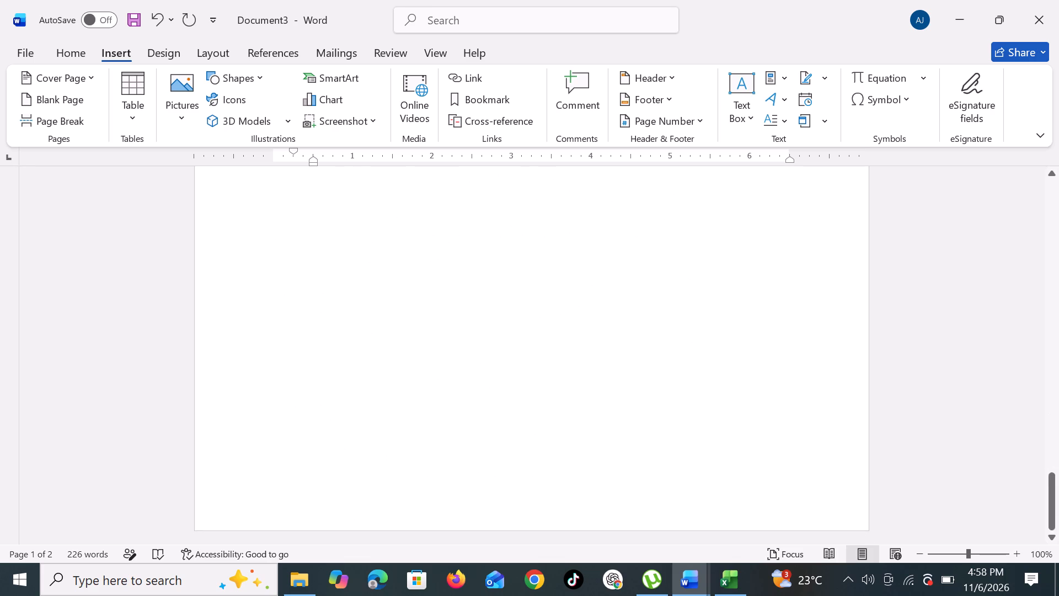
scroll(699, 385, up, 2)
scroll(699, 385, down, 1)
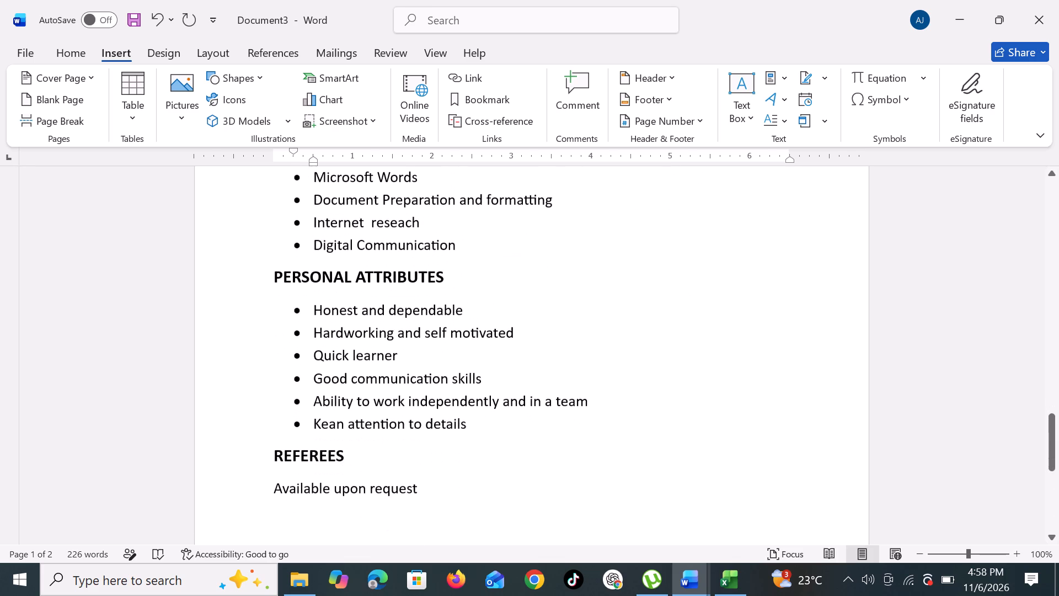
scroll(699, 385, down, 1)
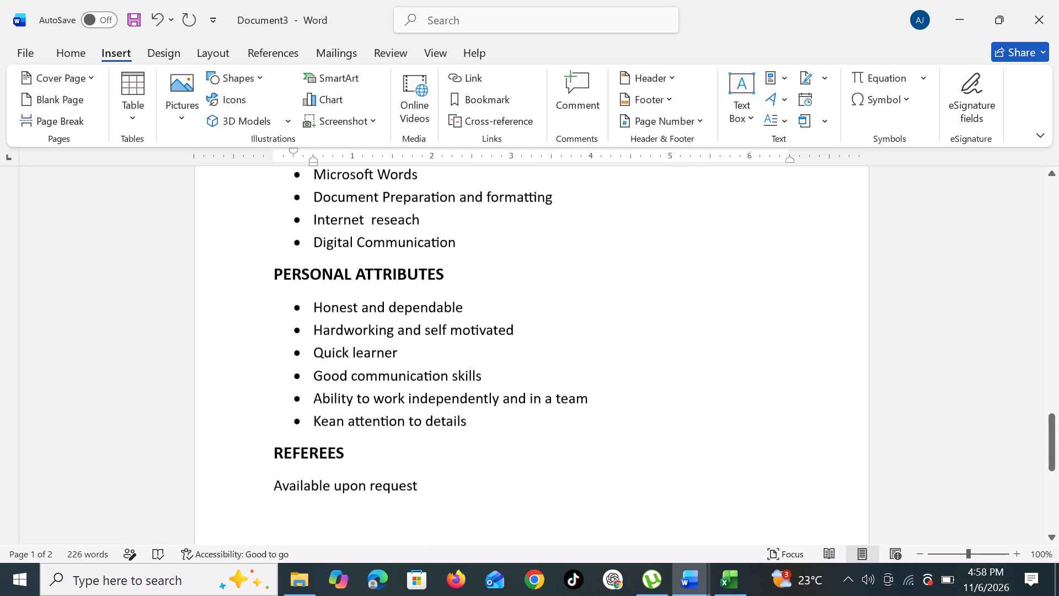
Open the eSignature fields feature to examine its signature request requirements, dismissing the multiple-panes tip.
click(973, 116)
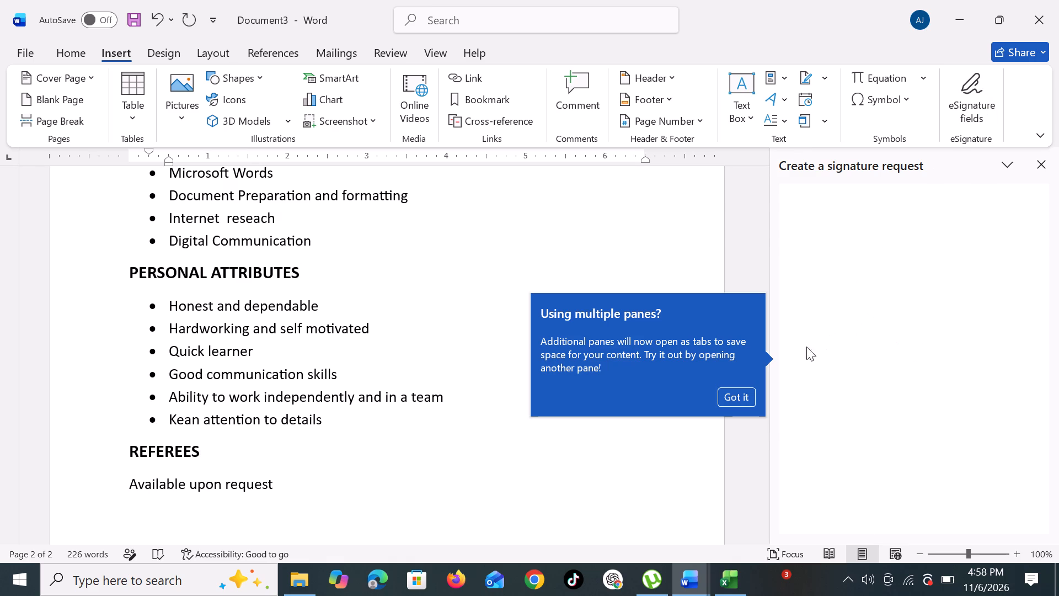
click(746, 397)
scroll(897, 371, down, 1)
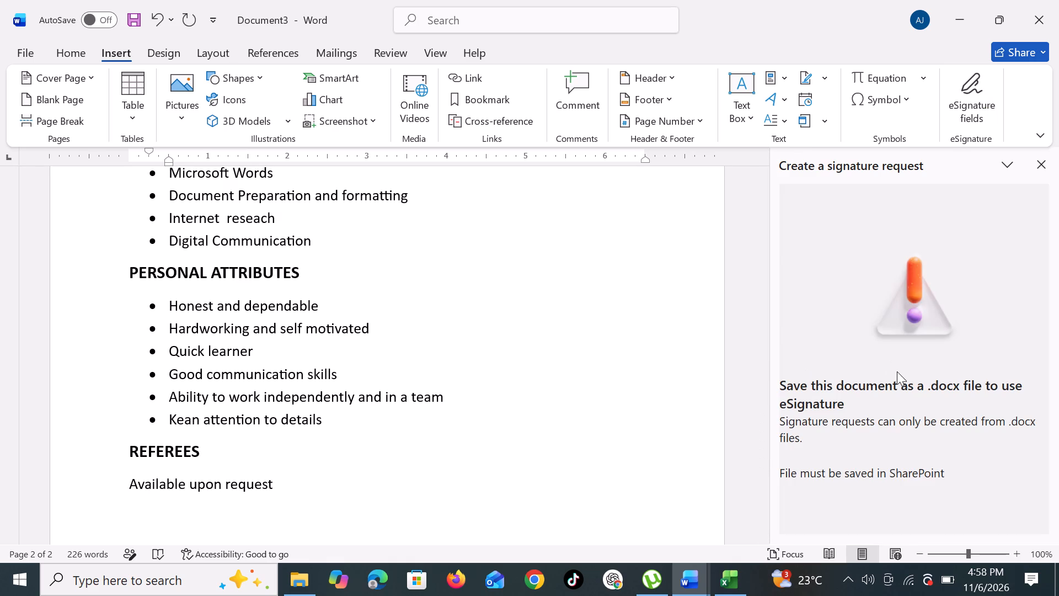
scroll(897, 371, down, 1)
click(1019, 161)
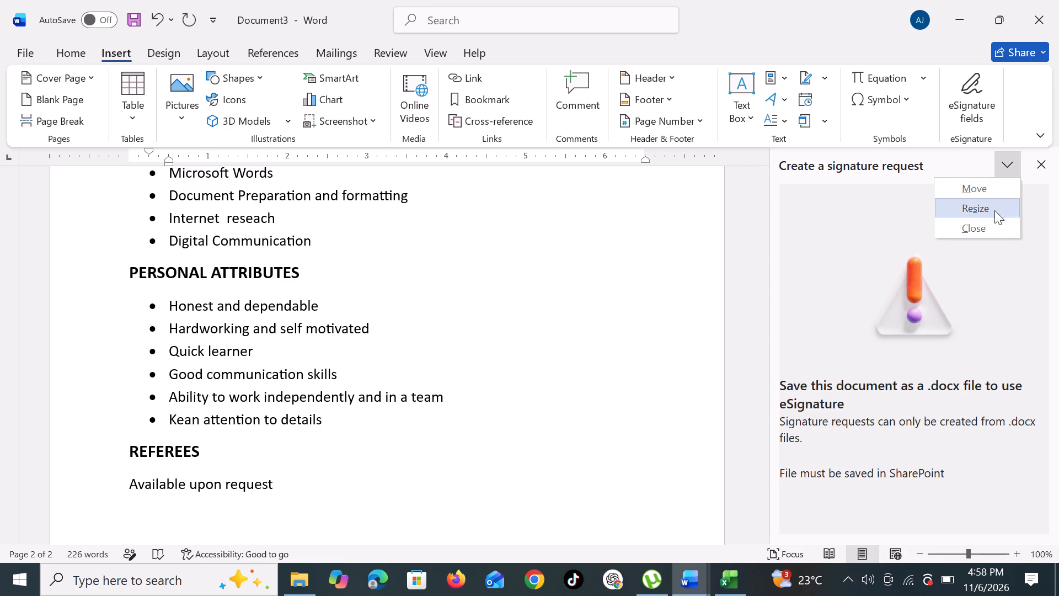
click(966, 140)
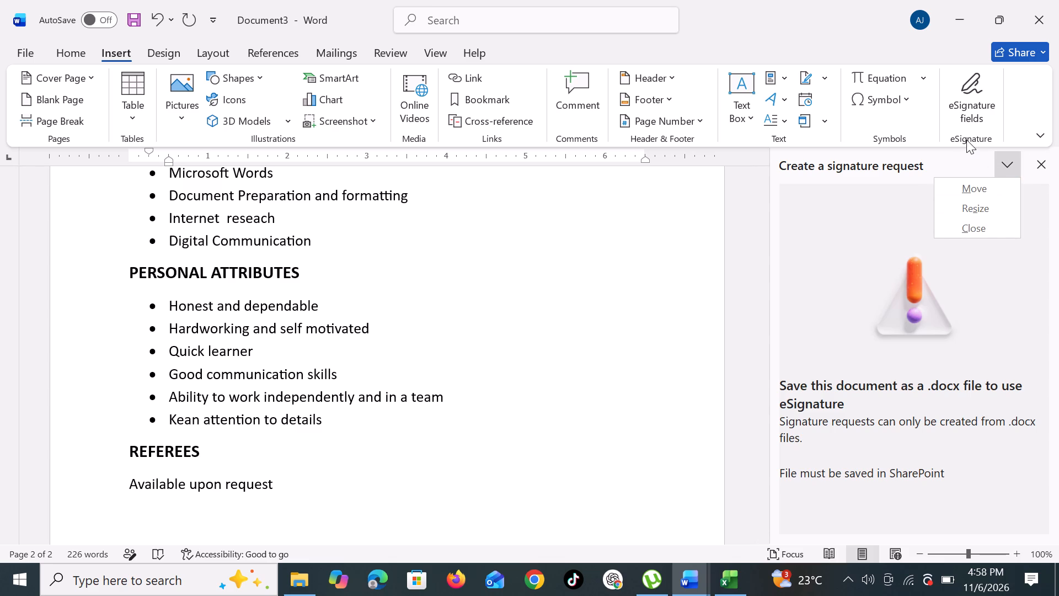
click(966, 140)
click(965, 130)
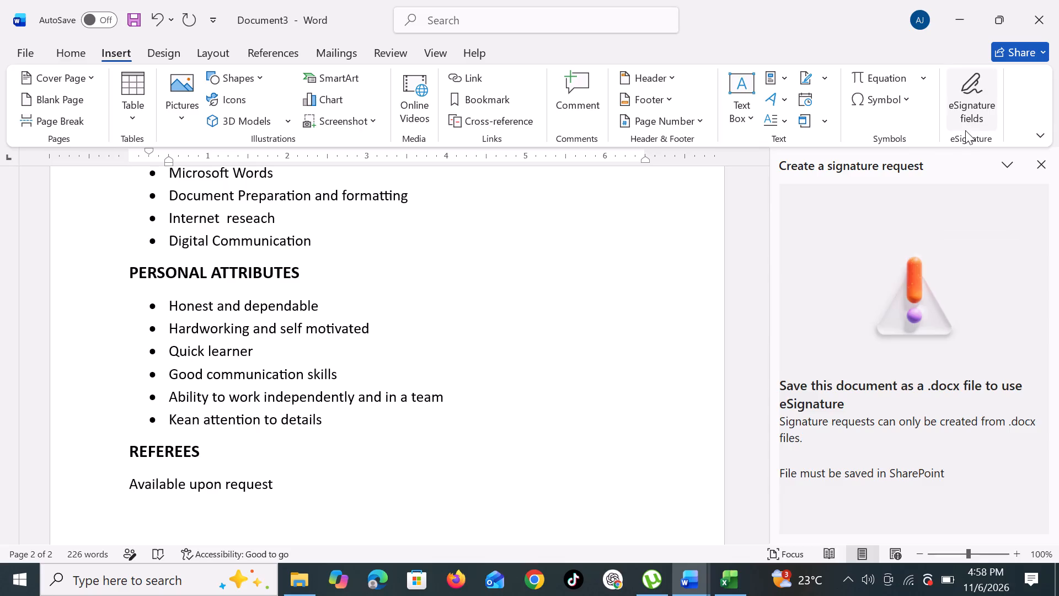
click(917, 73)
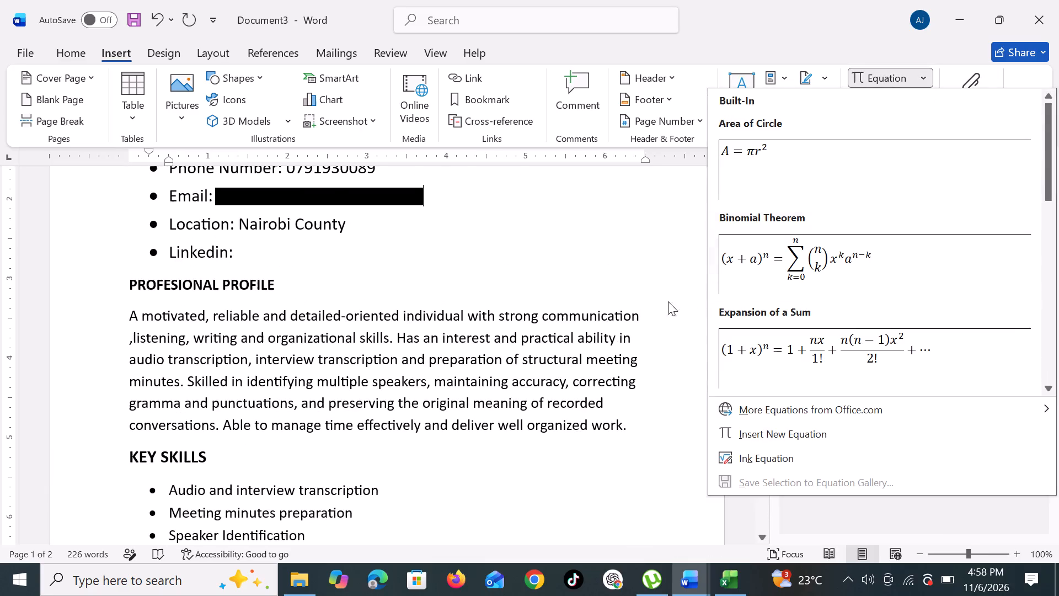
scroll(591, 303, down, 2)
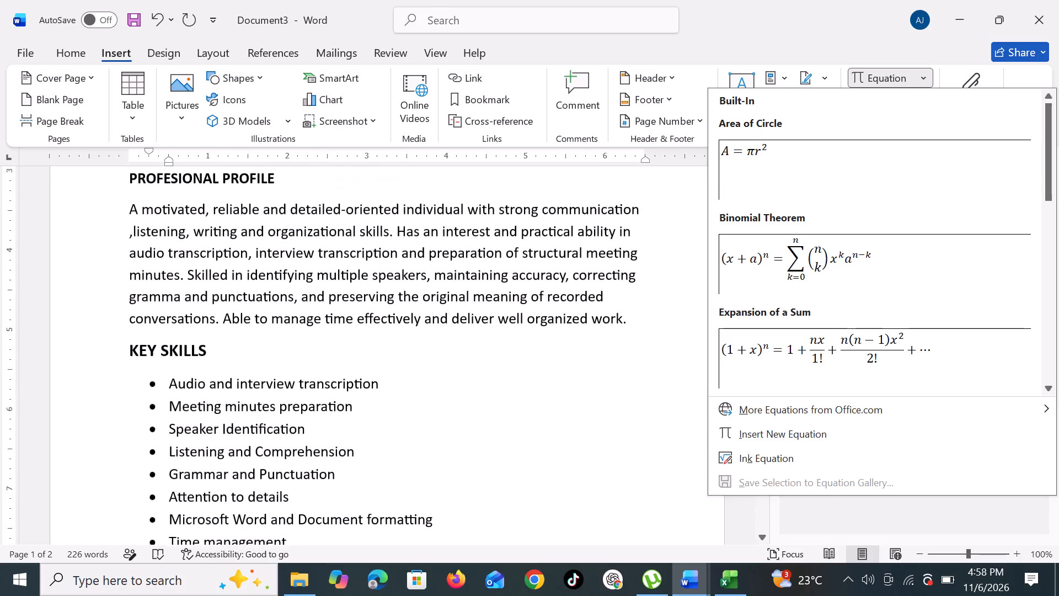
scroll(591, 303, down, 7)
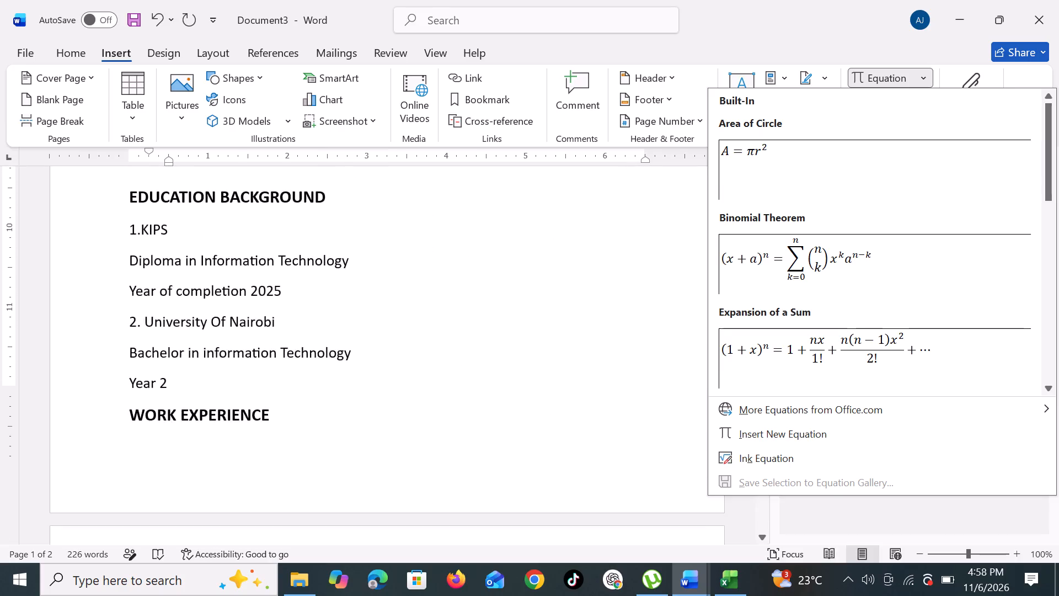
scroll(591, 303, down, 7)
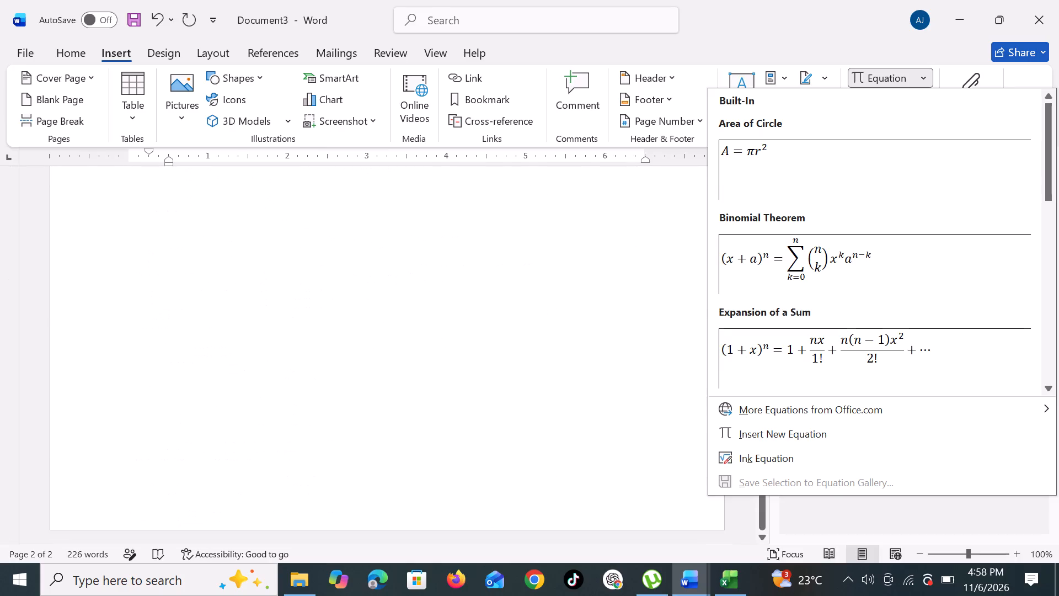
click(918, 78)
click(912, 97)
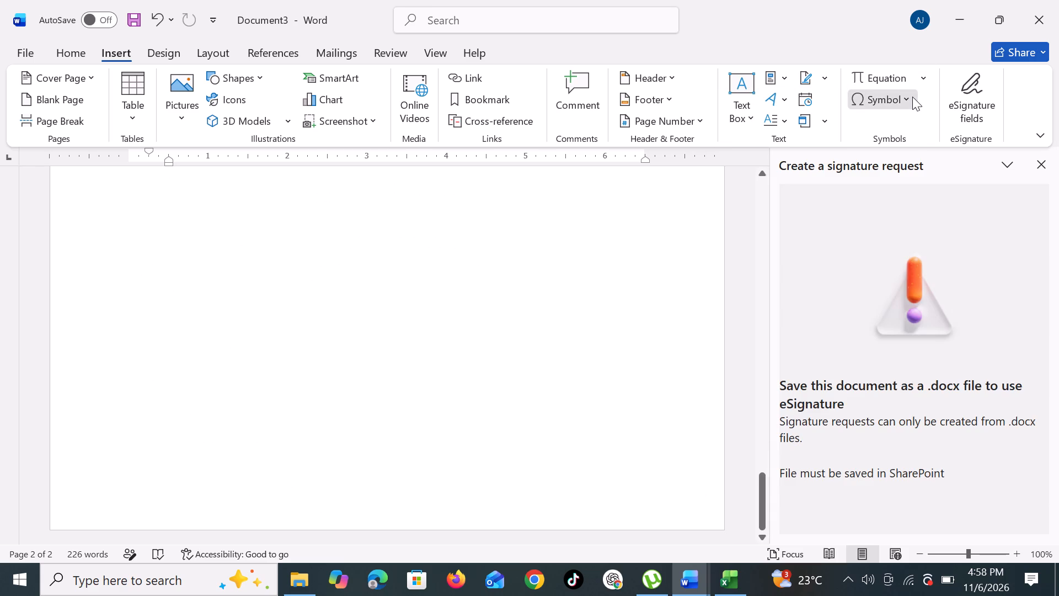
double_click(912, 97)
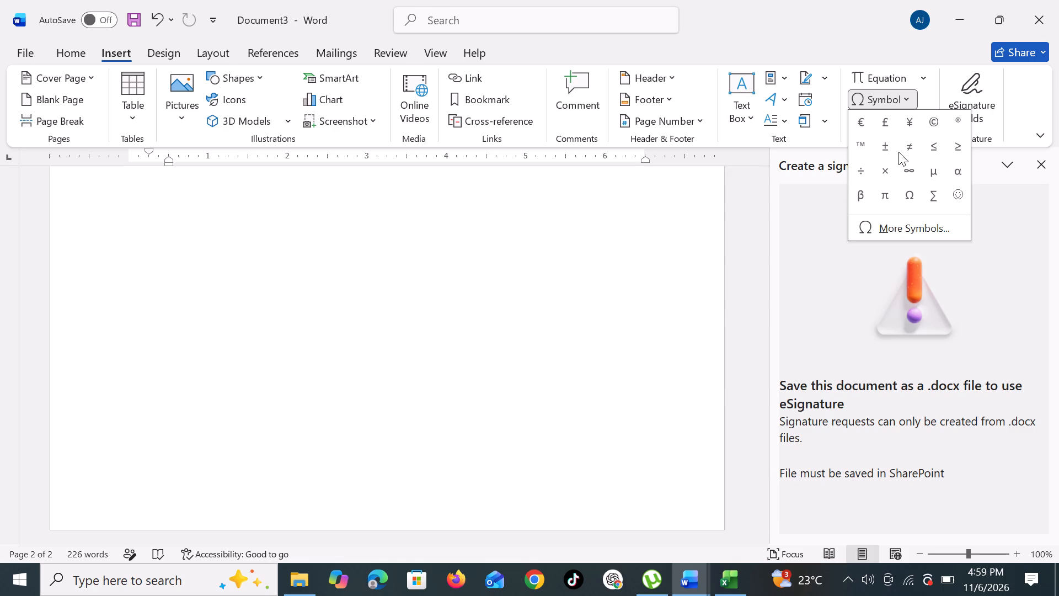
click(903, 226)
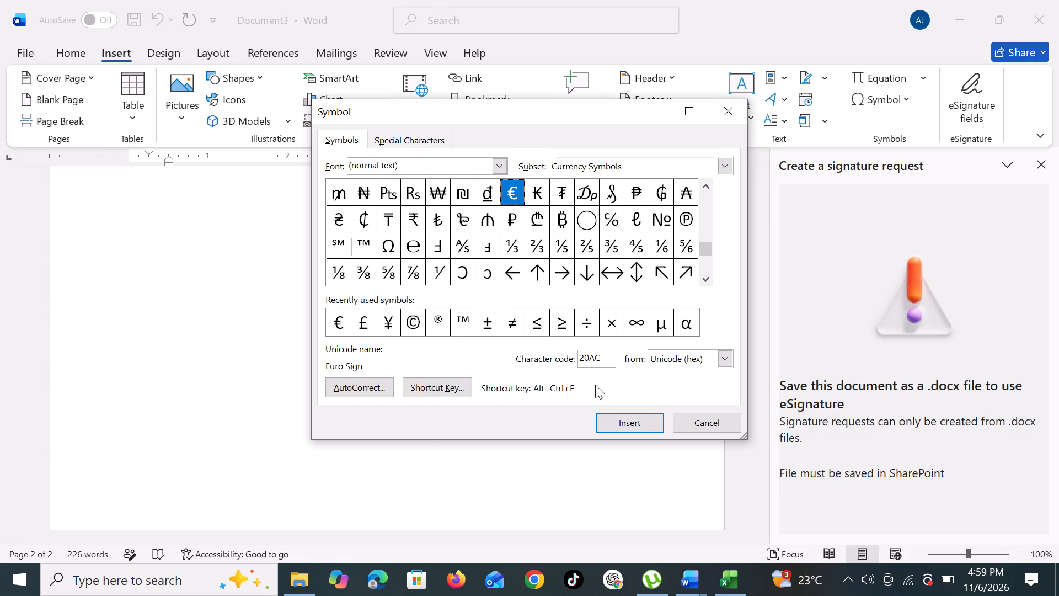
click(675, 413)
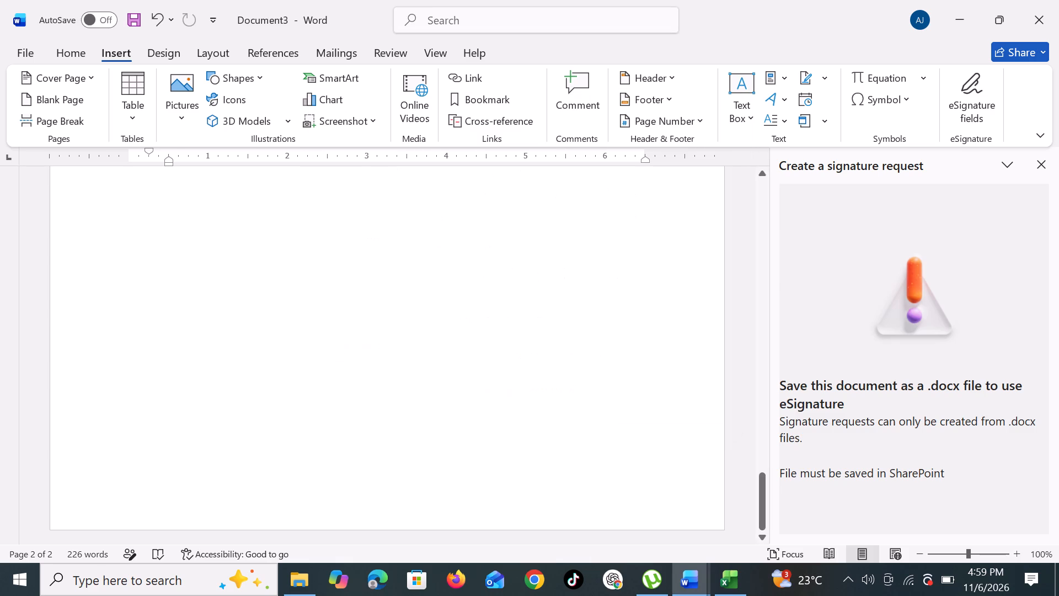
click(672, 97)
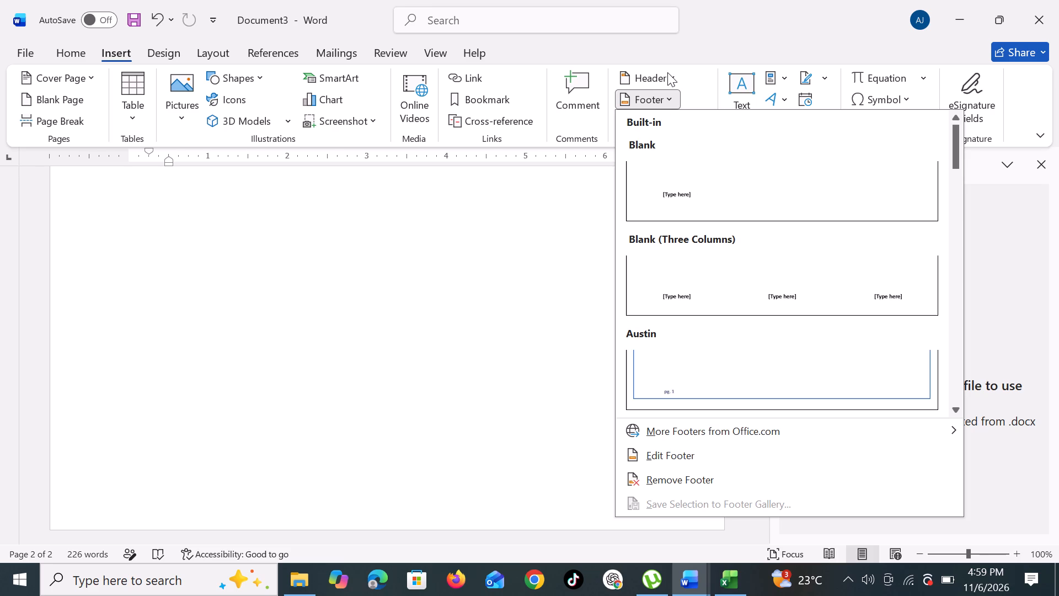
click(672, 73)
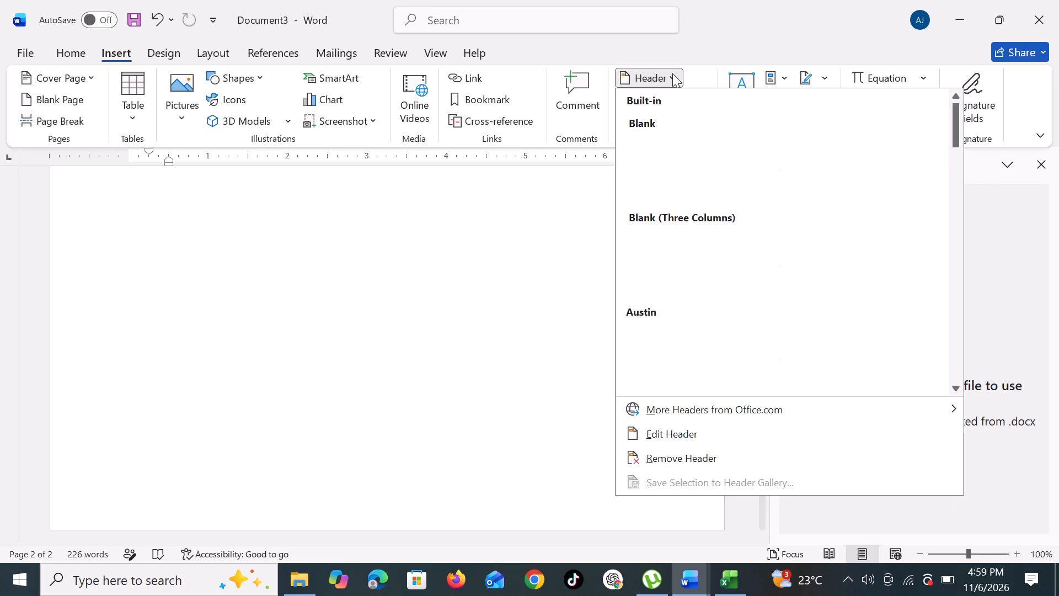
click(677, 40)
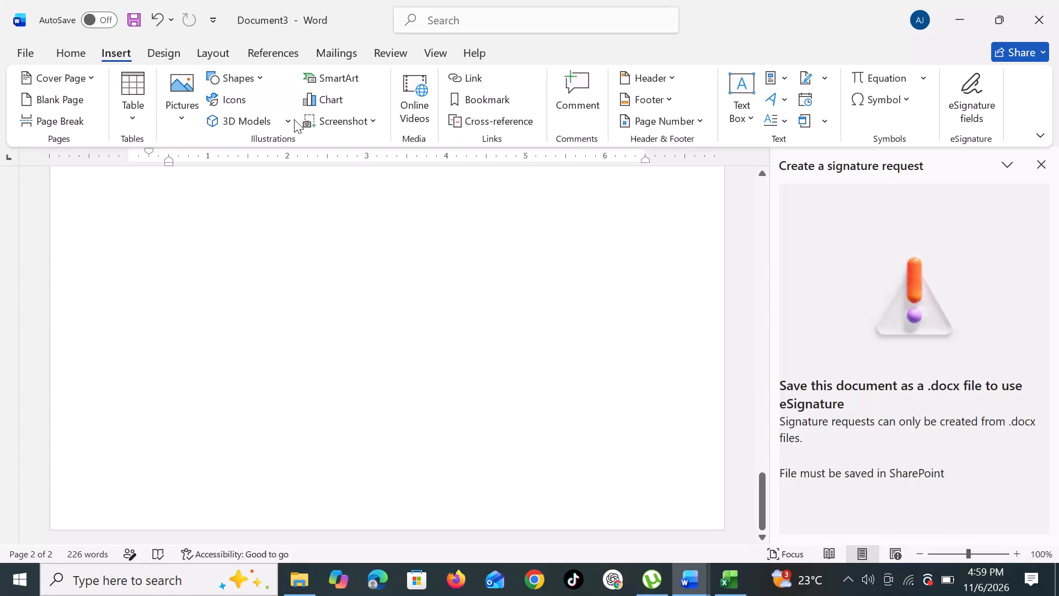
Add the abbreviation (UON) after University Of Nairobi in the Education Background section, separated by a space.
scroll(306, 228, up, 1)
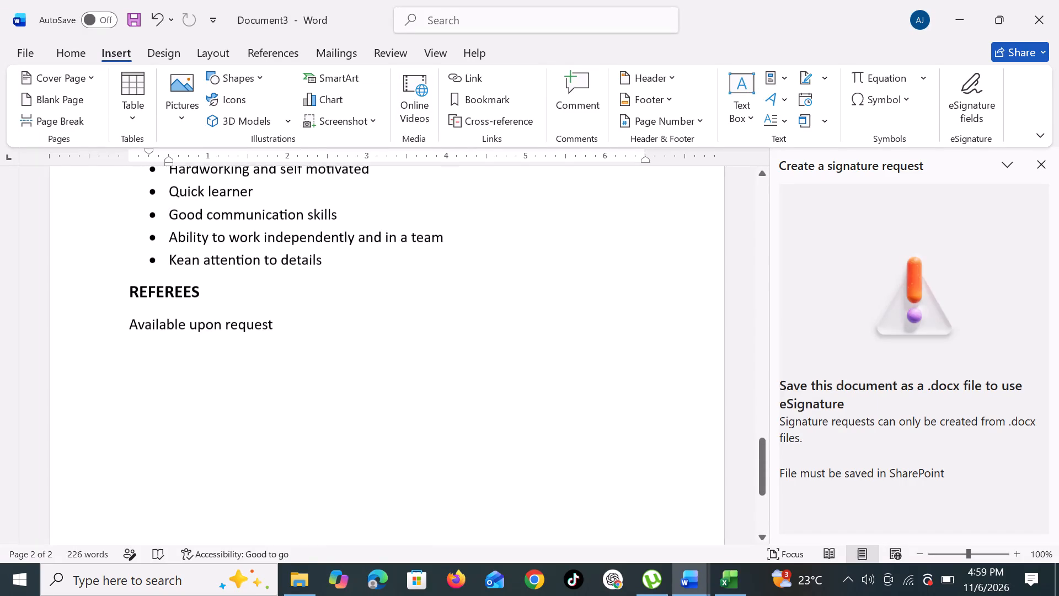
scroll(306, 228, up, 6)
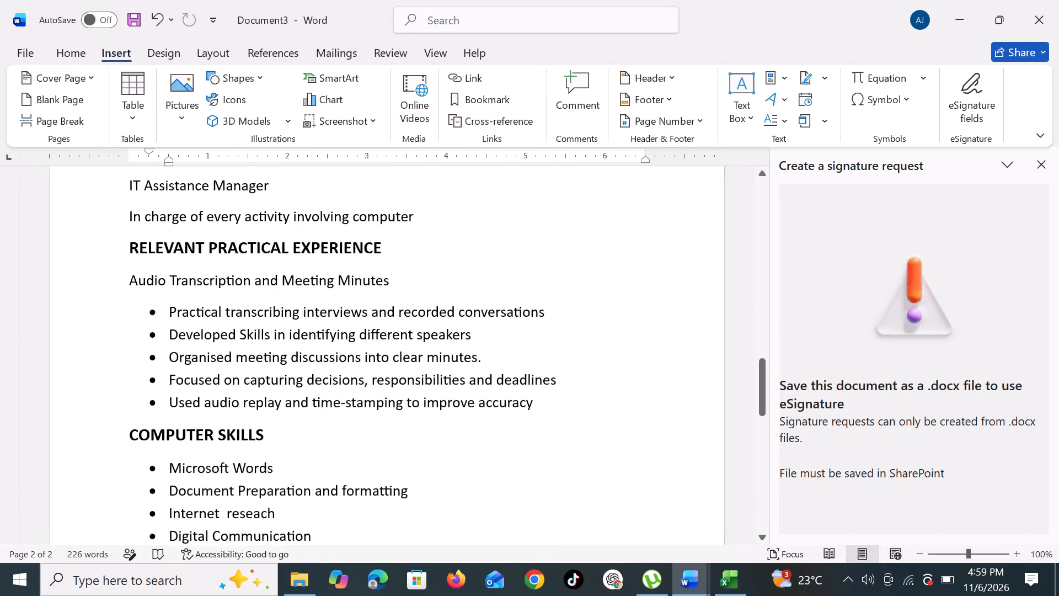
scroll(312, 279, up, 3)
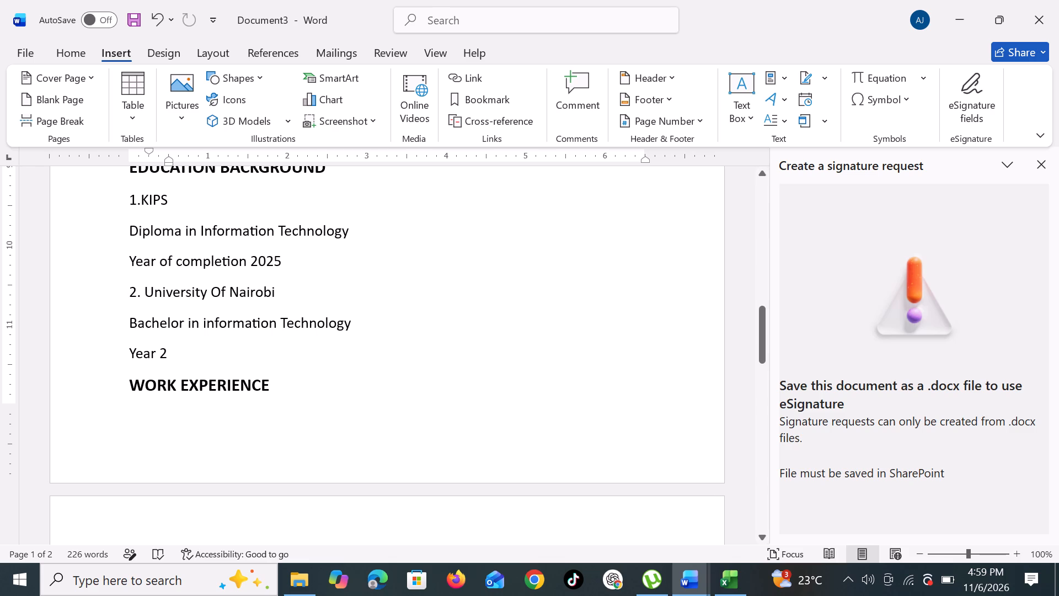
click(290, 291)
key(shift+asterisk)
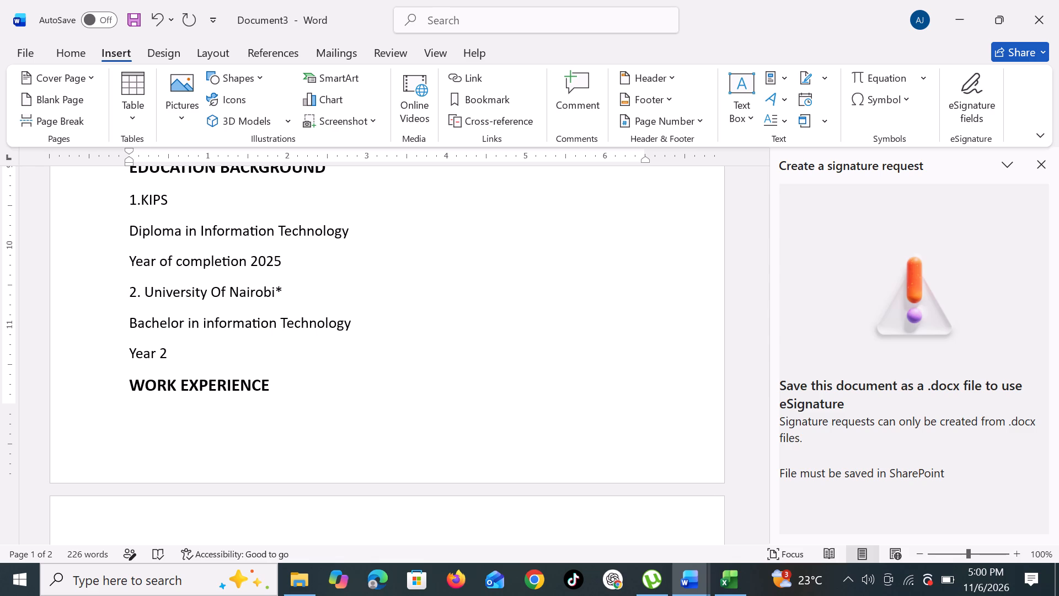
key(BackSpace)
key(shift+parenleft)
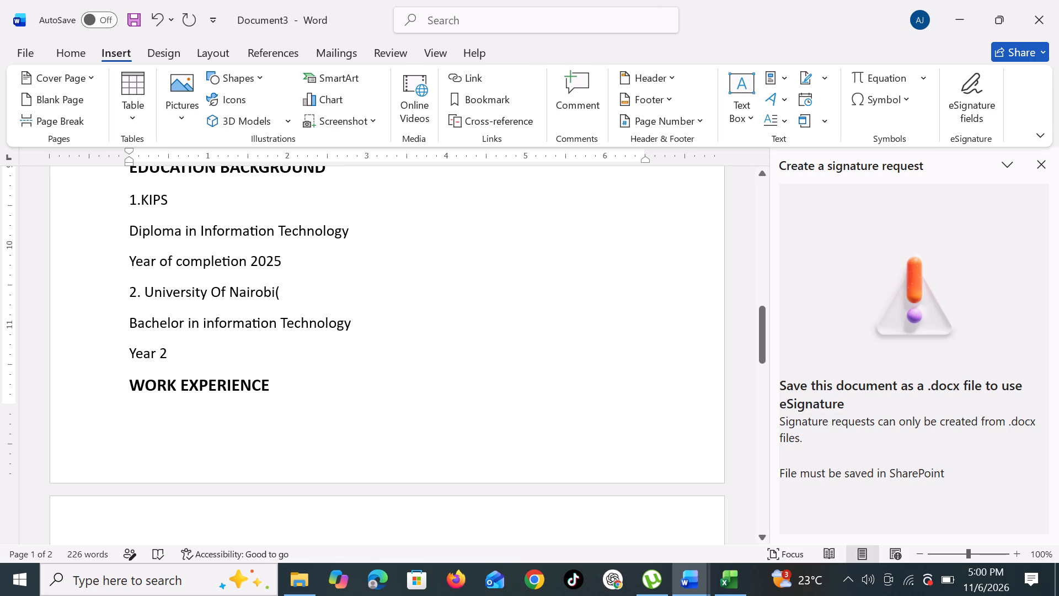
click(276, 294)
key(space)
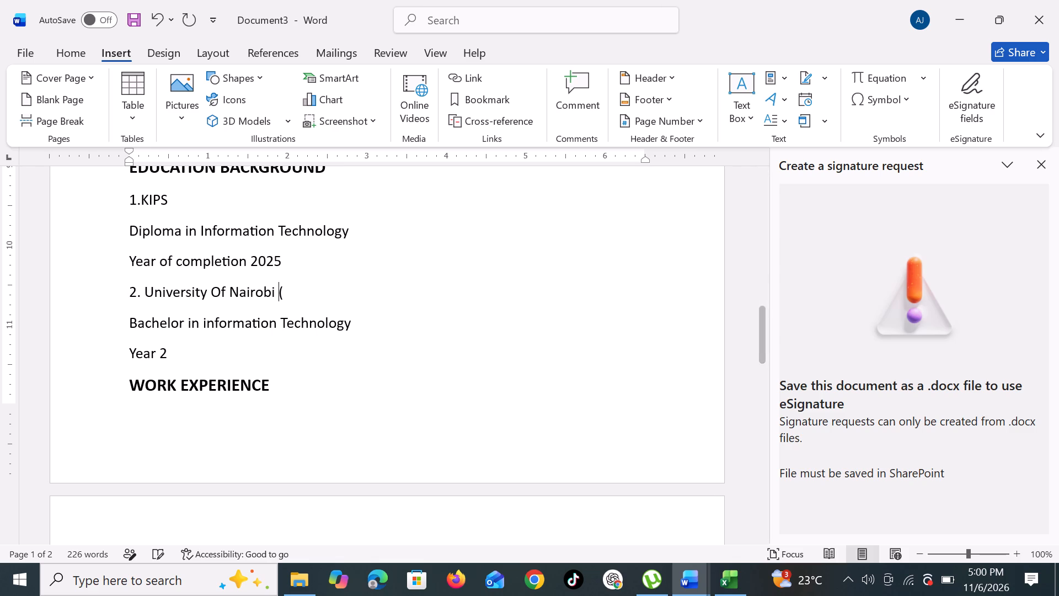
click(295, 292)
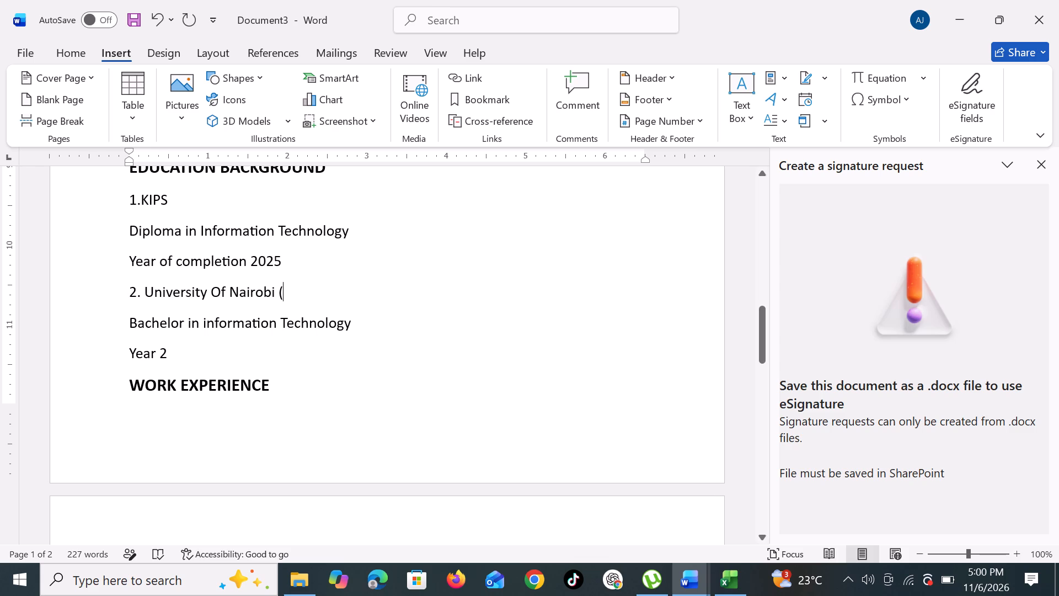
key(shift+u)
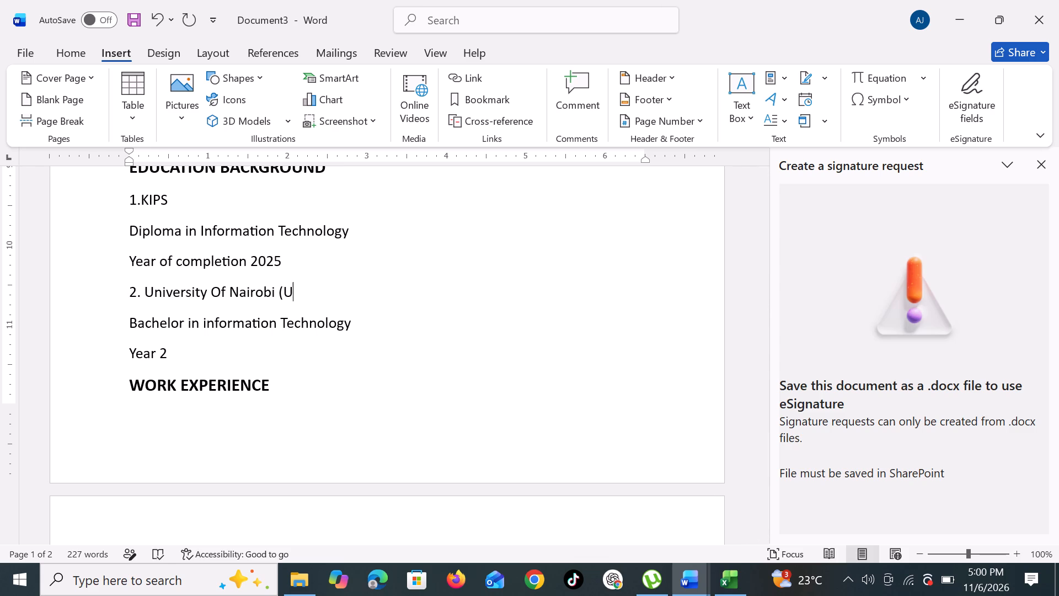
key(shift+o)
key(shift+n)
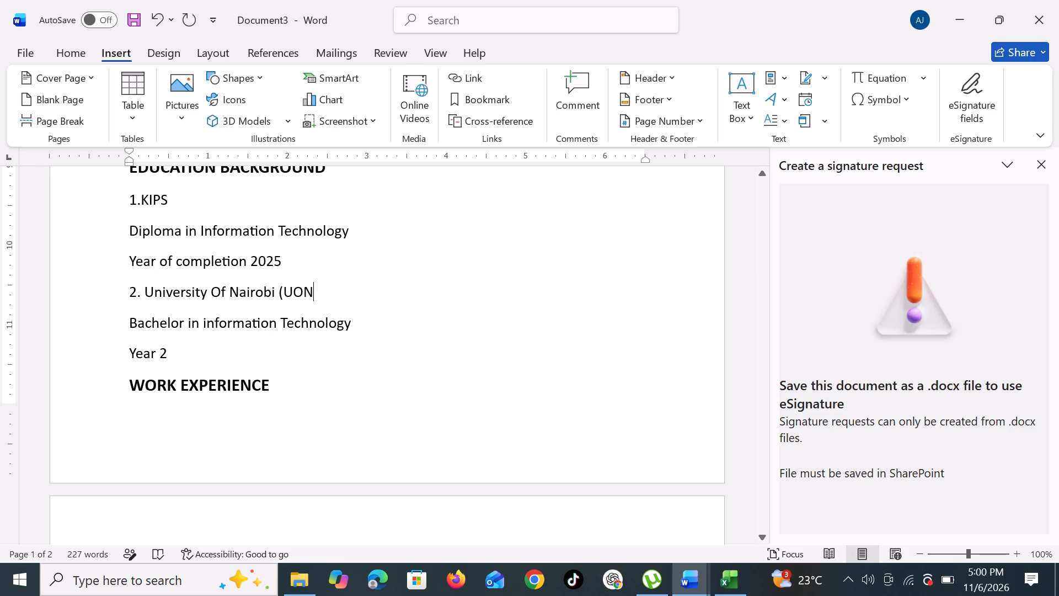
click(319, 289)
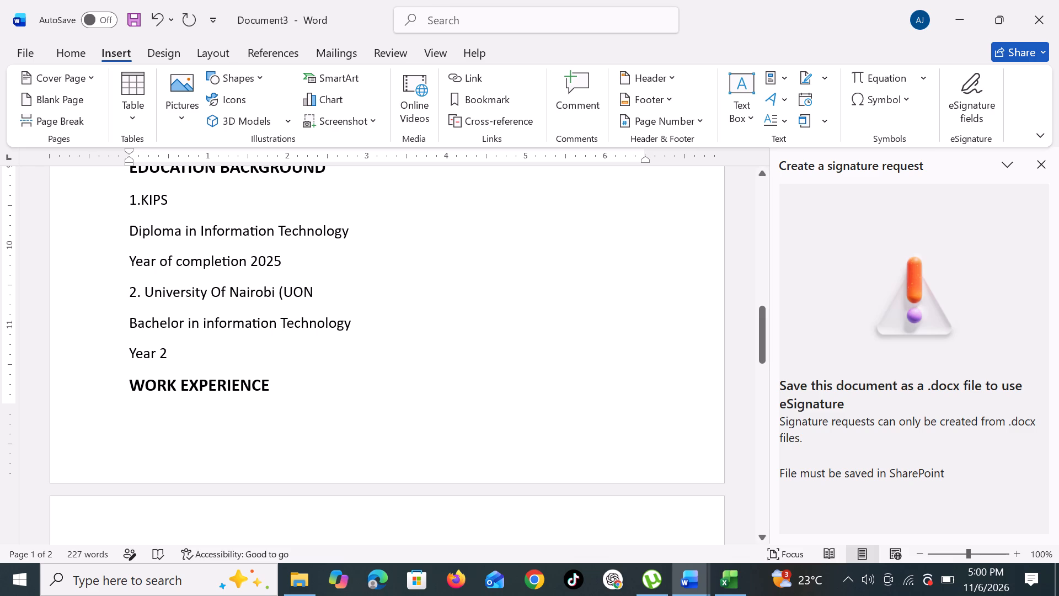
key(shift+parenright)
Space the number 1. apart from KIPS in the first education entry and insert "Kenyan Institute of" before KIPS.
scroll(310, 304, up, 1)
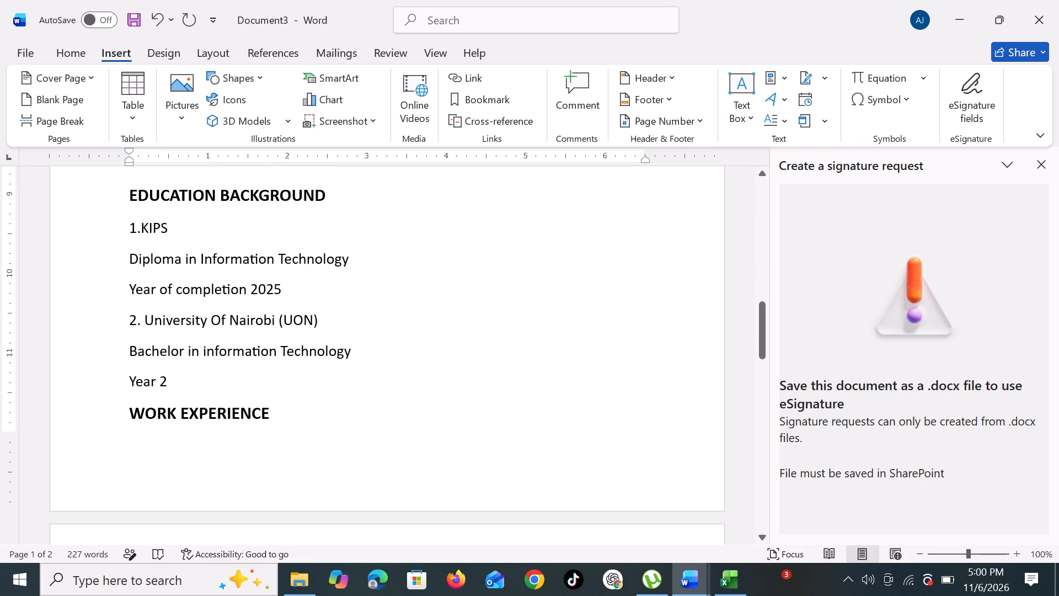
click(141, 226)
key(space)
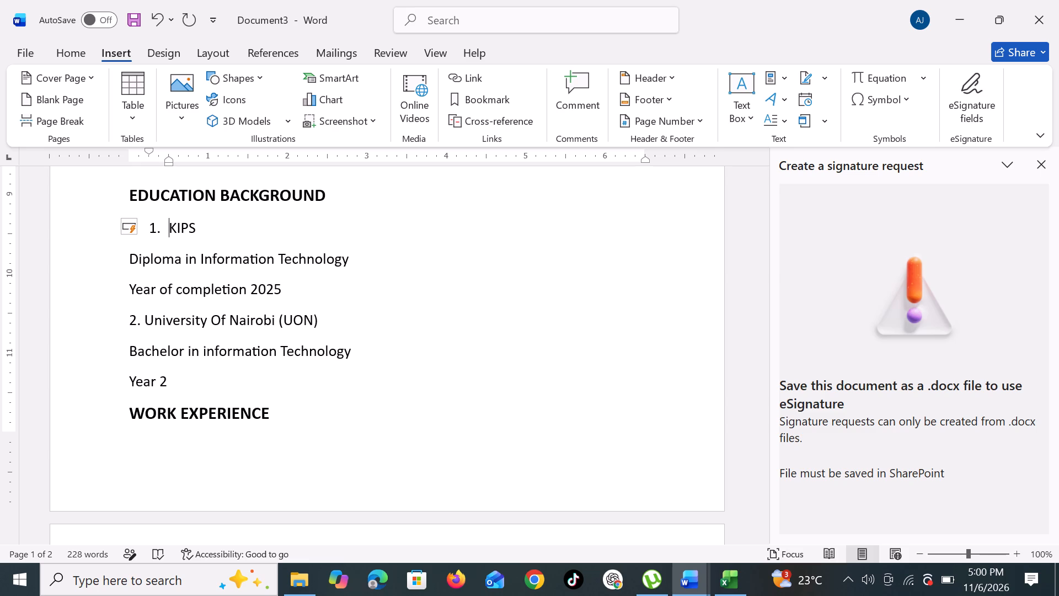
key(k)
key(e)
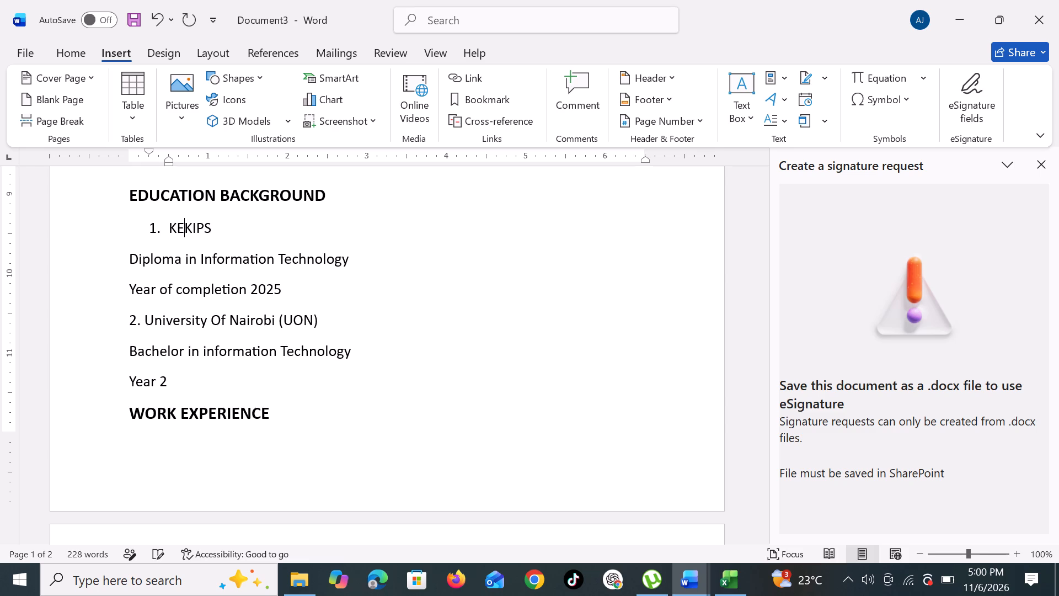
key(BackSpace)
key(e)
text(nya)
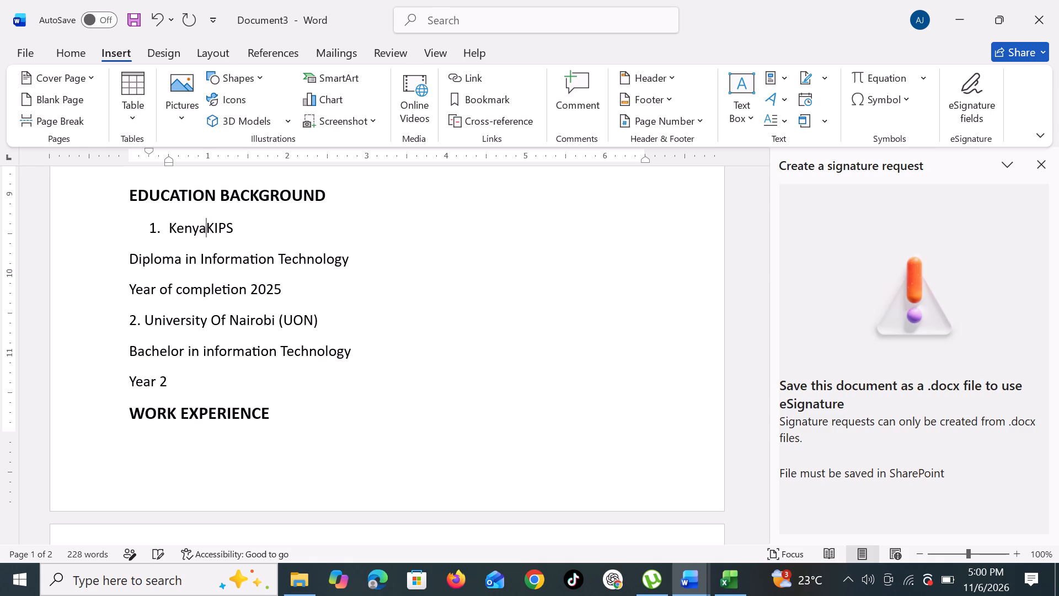
key(n)
key(space)
key(i)
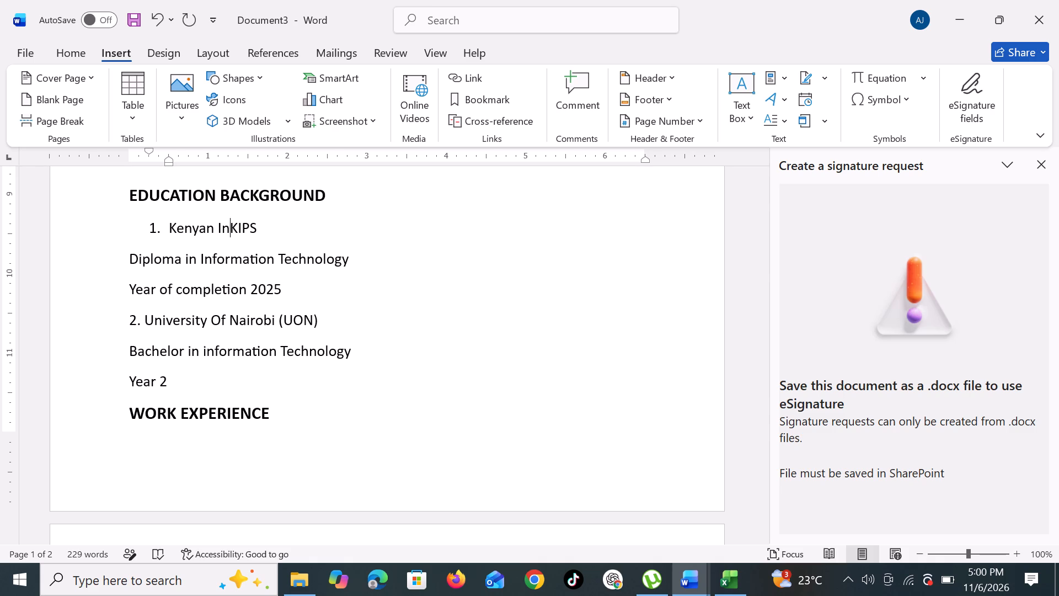
text(stitute)
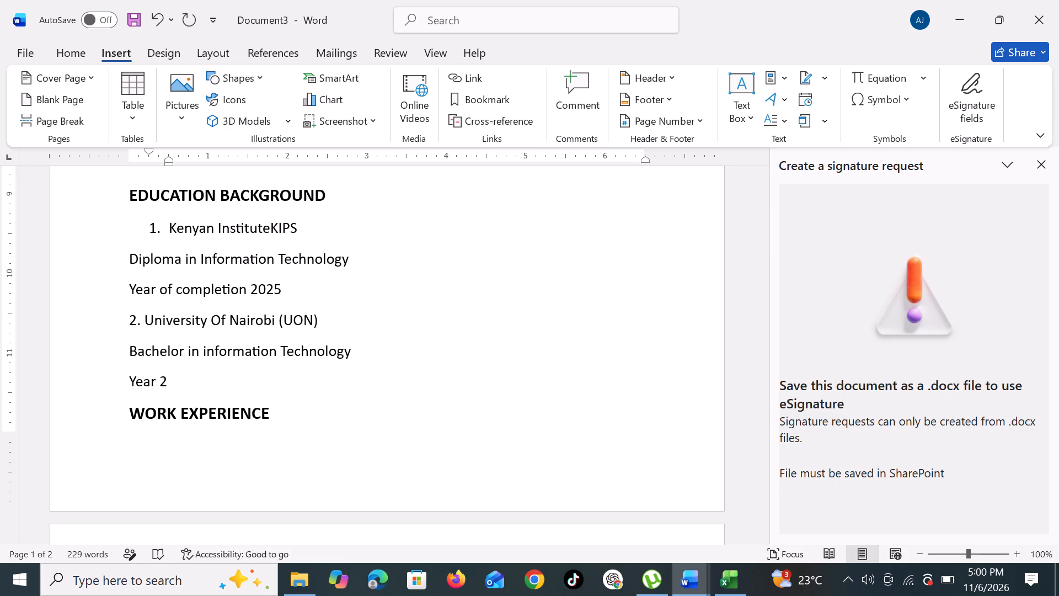
key(space)
key(0)
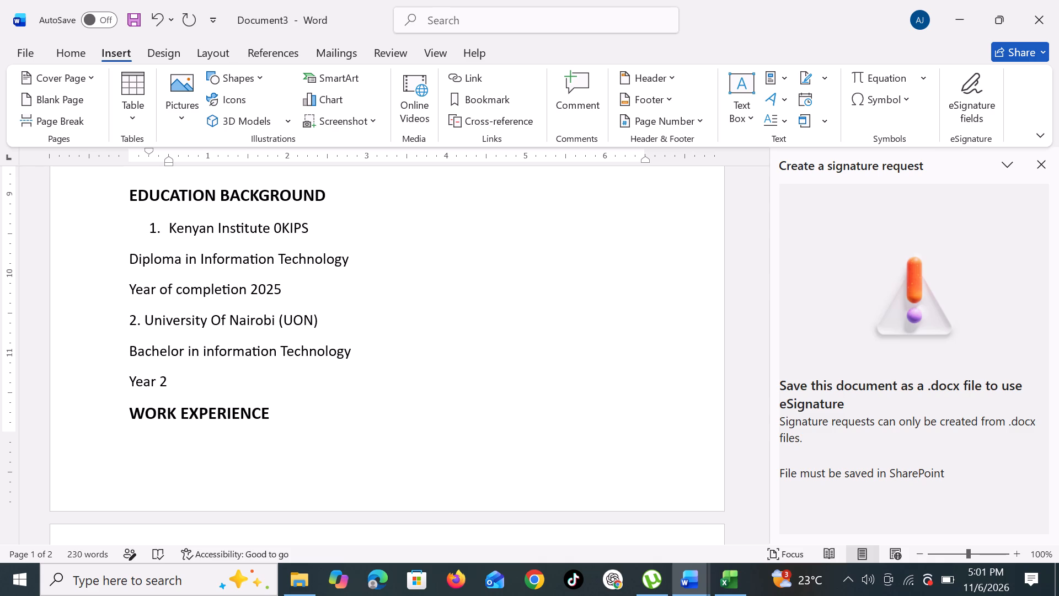
key(f)
key(space)
key(j)
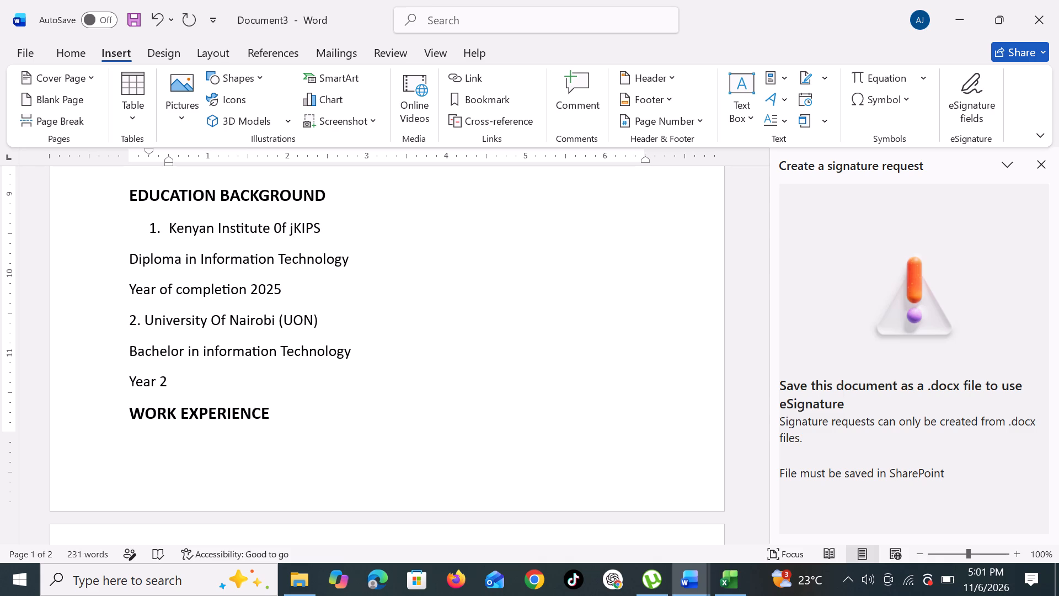
key(BackSpace)
key(BackSpace)
key(BackSpace)
key(BackSpace)
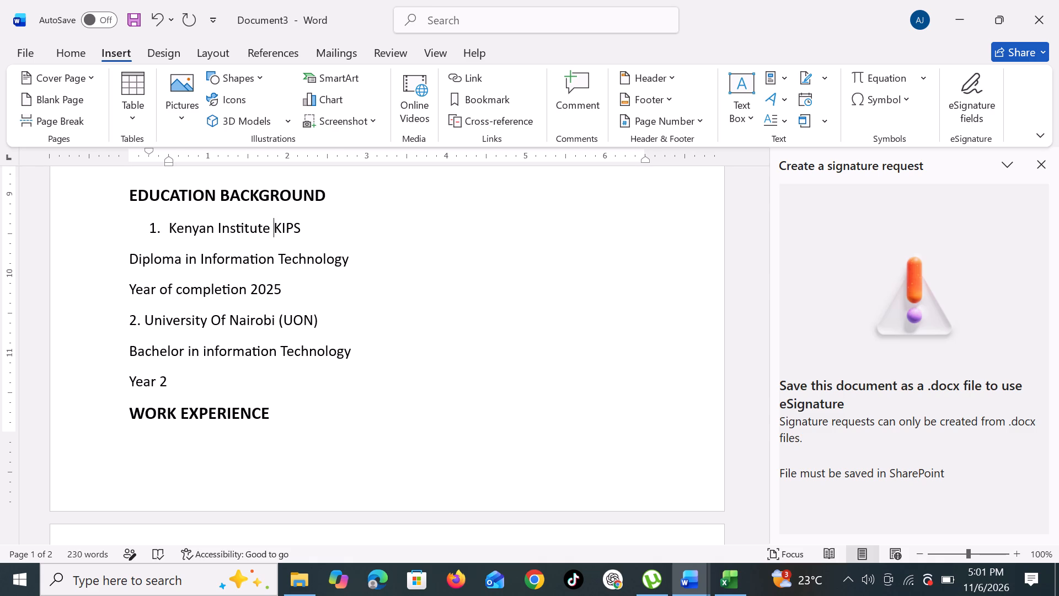
key(o)
text(f)
key(space)
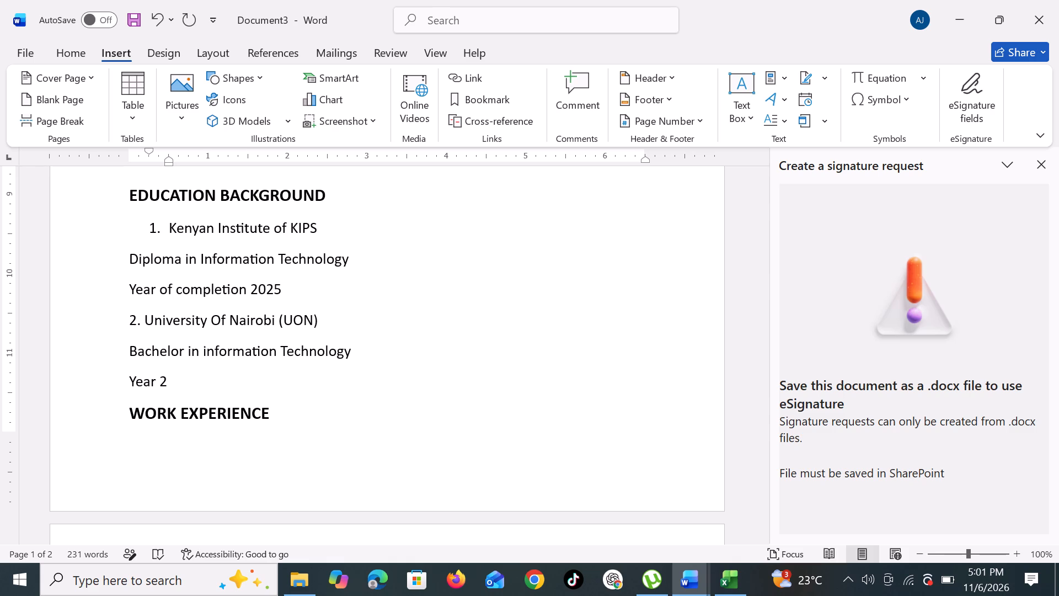
Enclose KIPS in parentheses in the first Education Background entry.
key(9)
key(BackSpace)
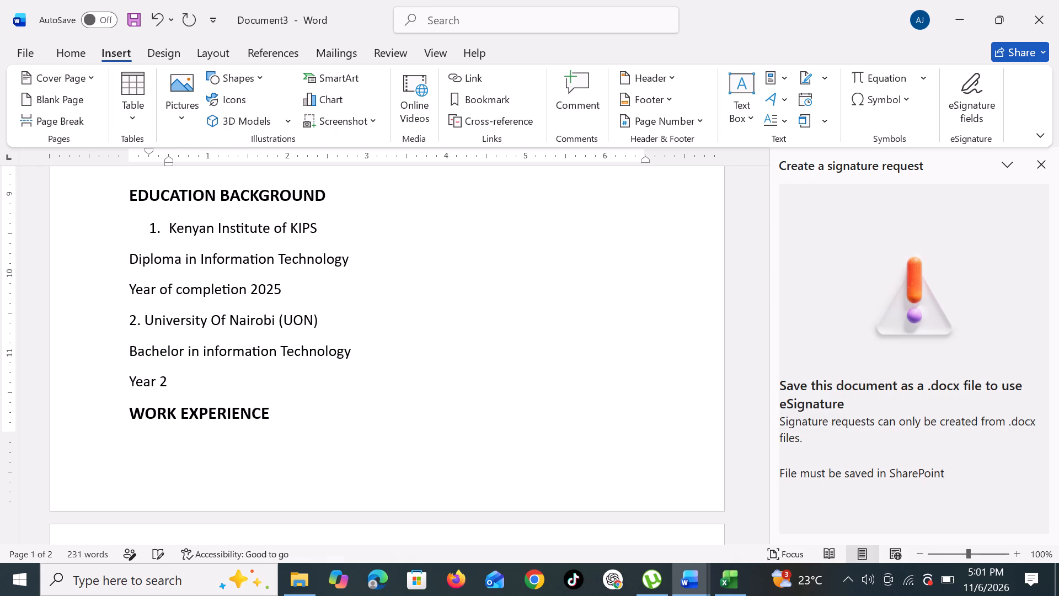
key(9)
key(shift+parenleft)
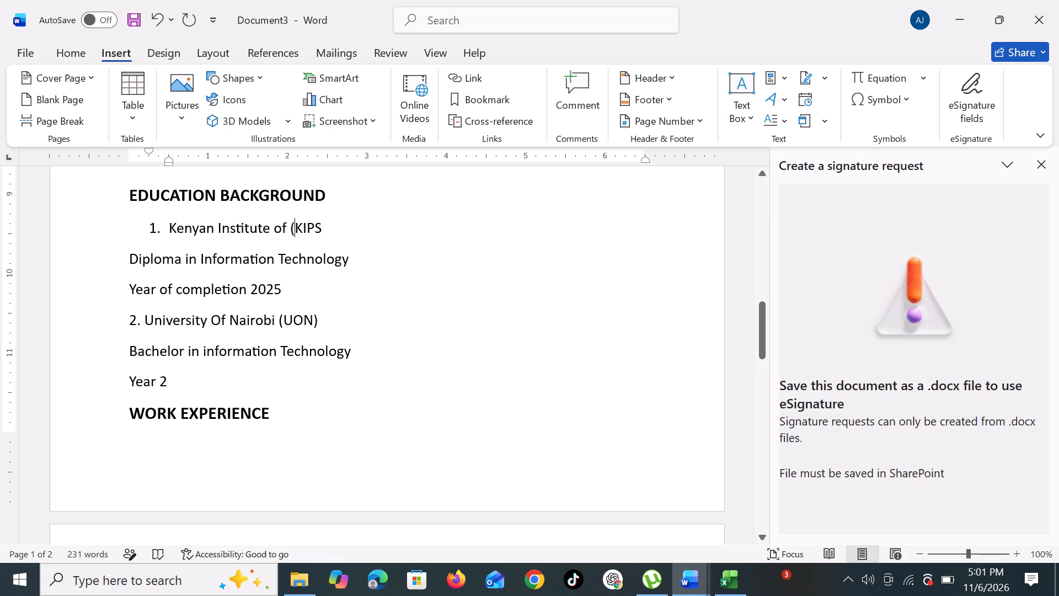
click(333, 226)
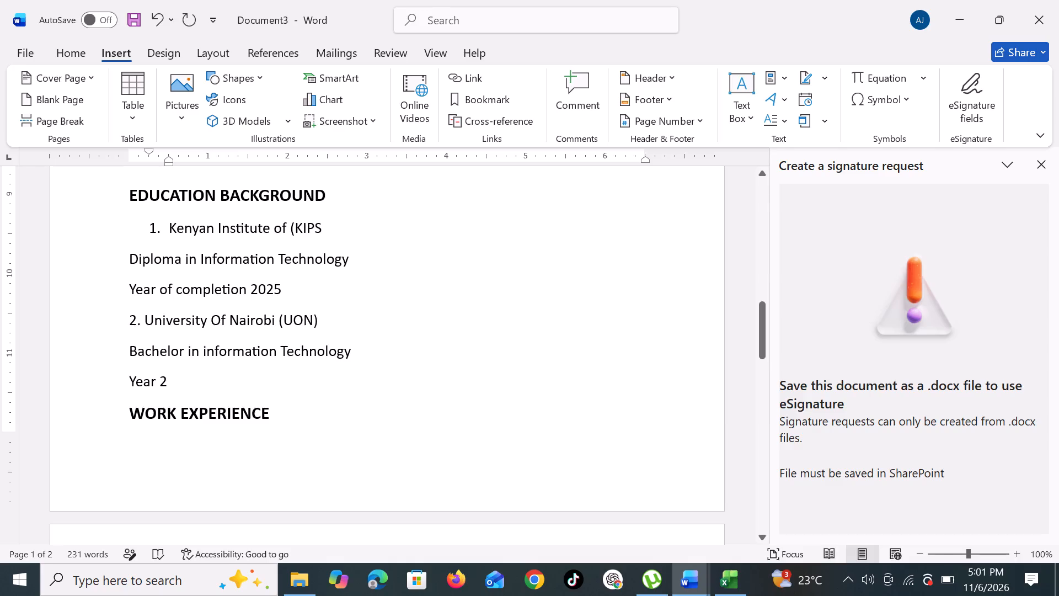
key(shift+parenright)
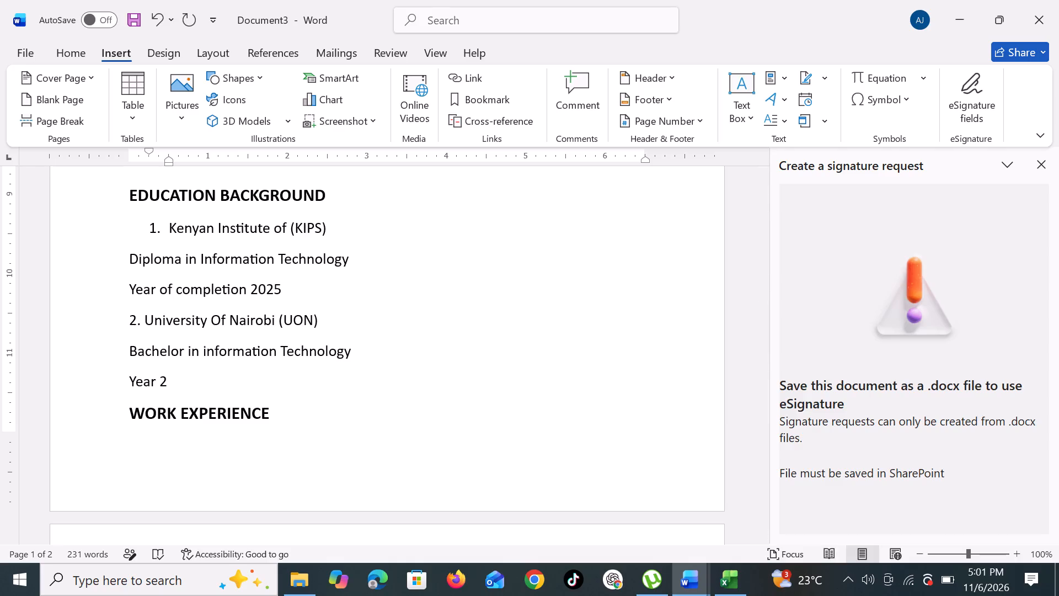
Review the CV from the Education Background section back up to the title on the first page.
scroll(344, 207, down, 1)
scroll(344, 207, up, 1)
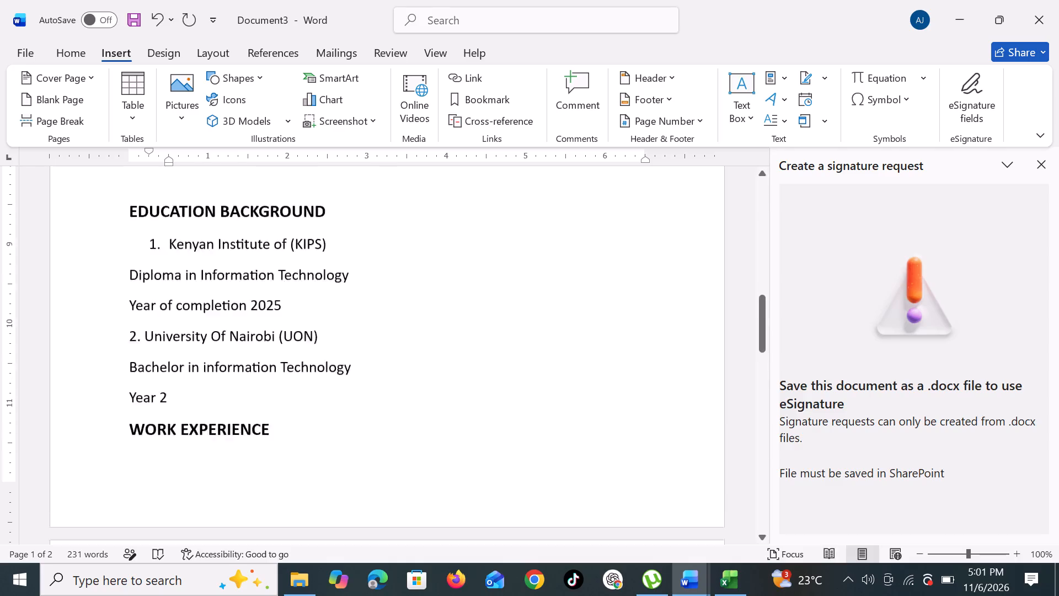
scroll(344, 207, up, 3)
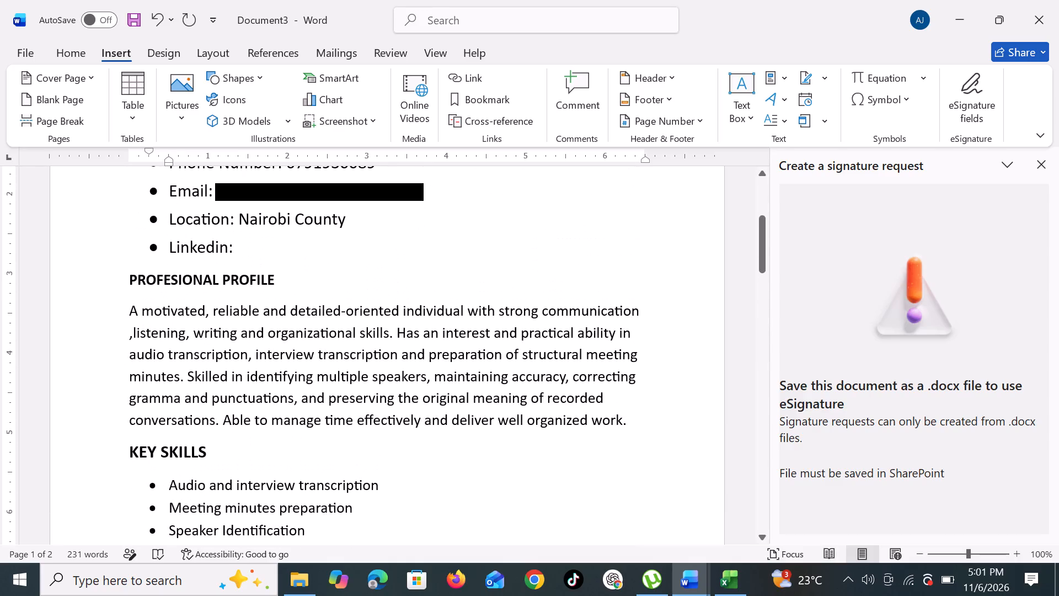
scroll(344, 207, up, 1)
scroll(345, 214, down, 1)
scroll(345, 214, up, 1)
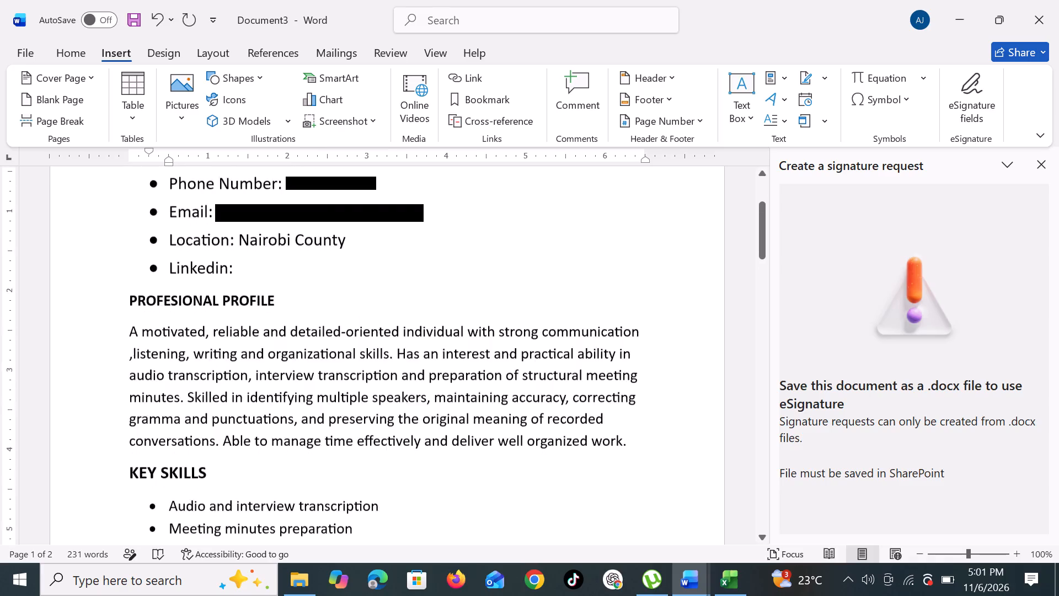
scroll(345, 214, up, 3)
scroll(345, 214, right, 1)
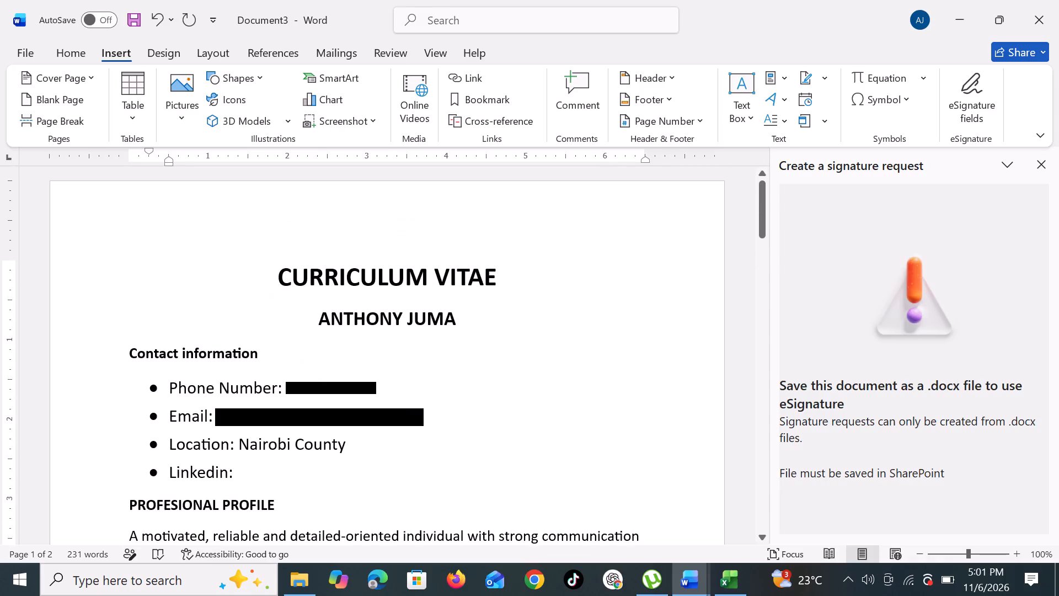
Close the Create a signature request pane.
click(1033, 163)
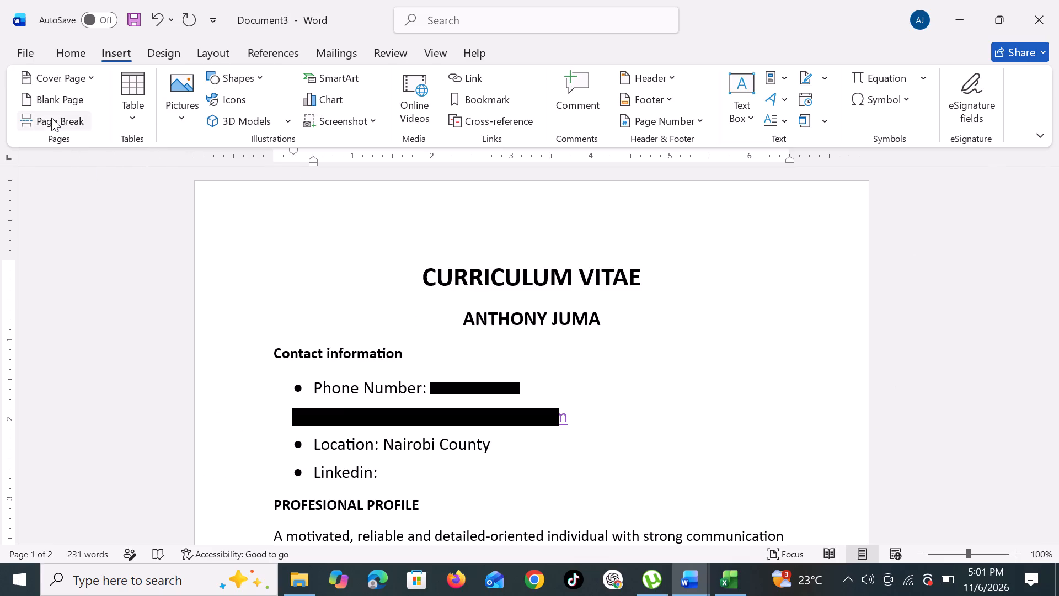
Print all pages of the CV with Microsoft Print to PDF, keeping the Legal paper size.
click(25, 42)
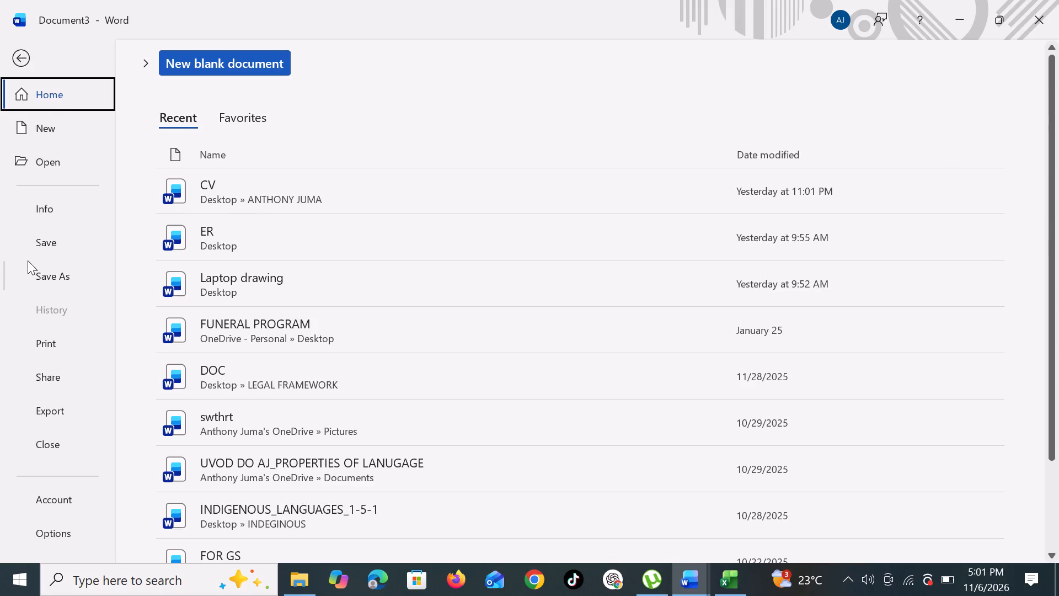
click(56, 295)
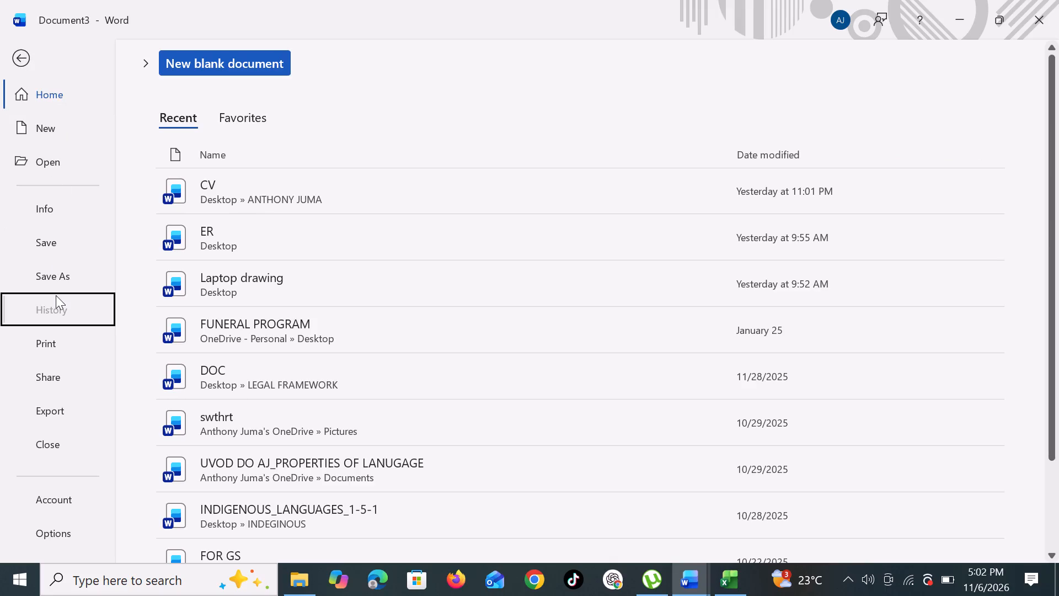
click(37, 343)
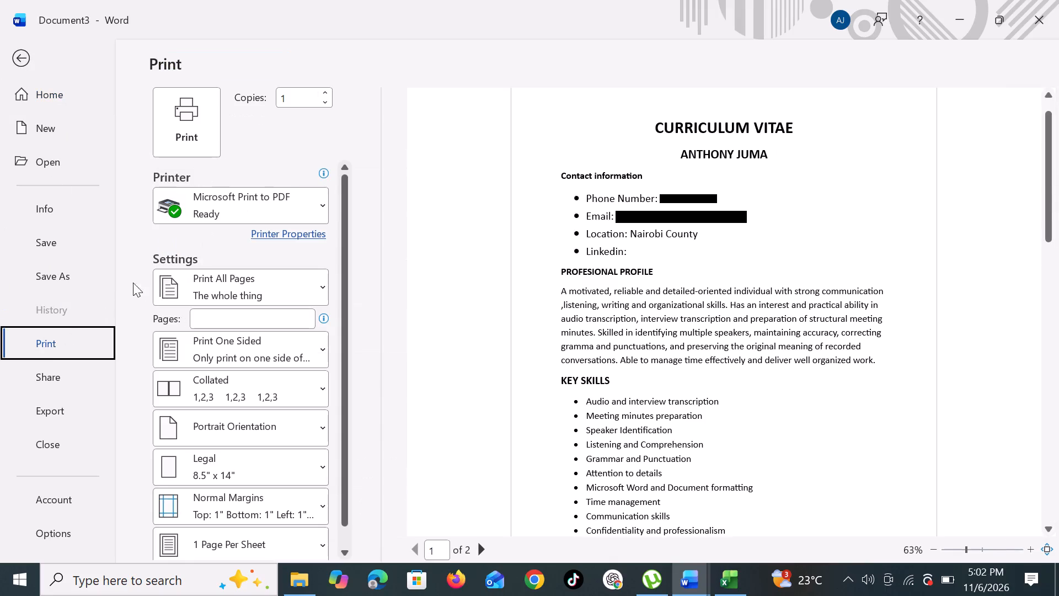
click(321, 205)
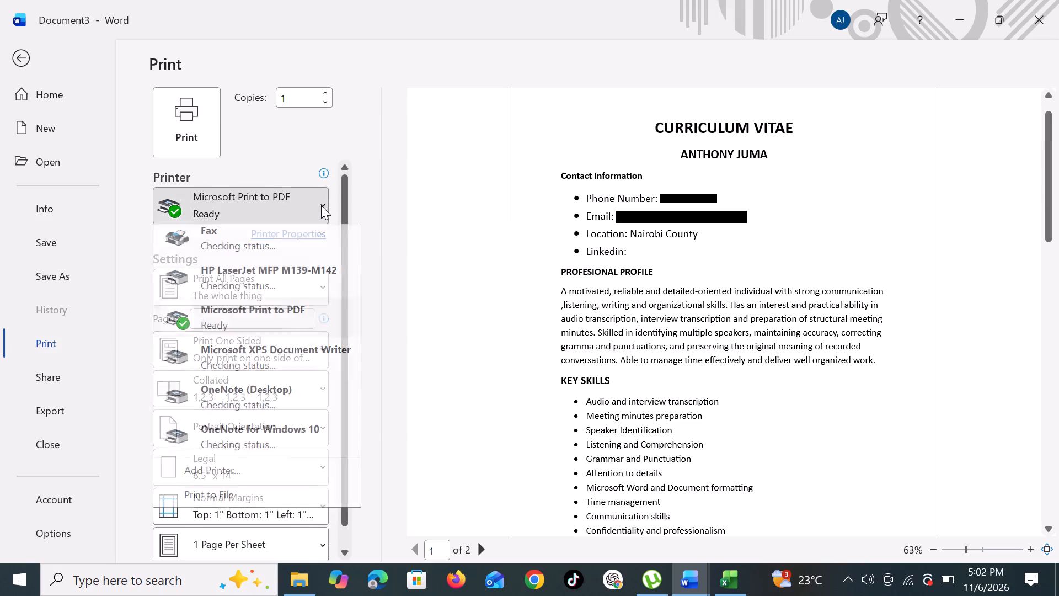
click(257, 324)
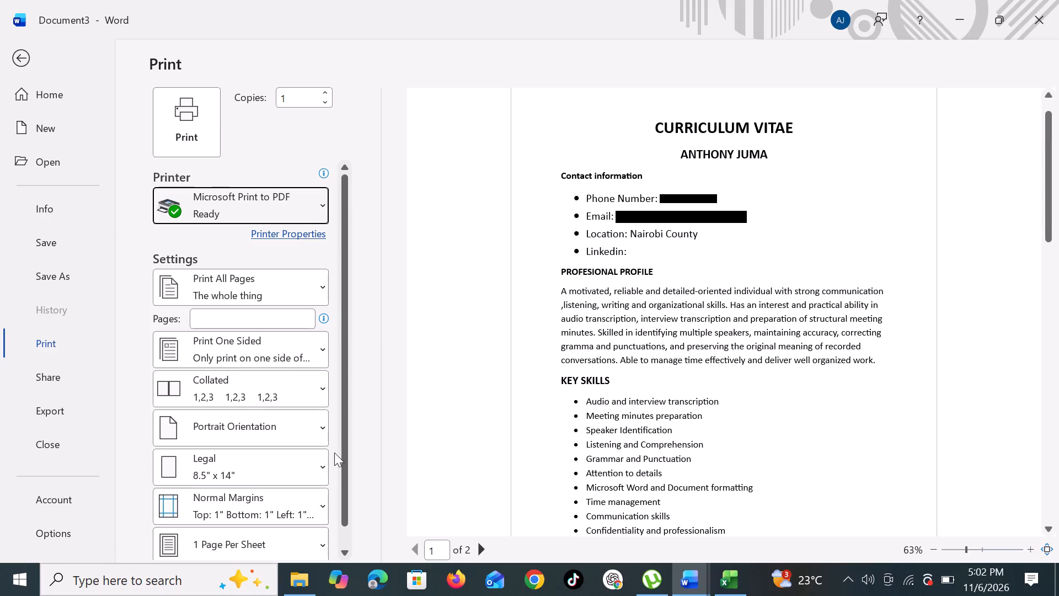
click(324, 464)
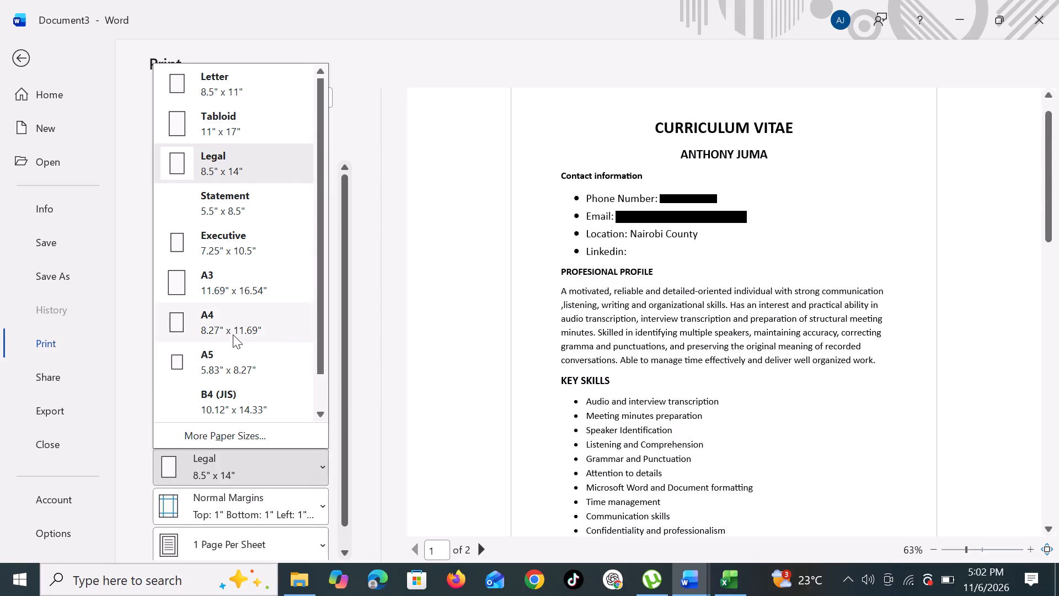
click(367, 400)
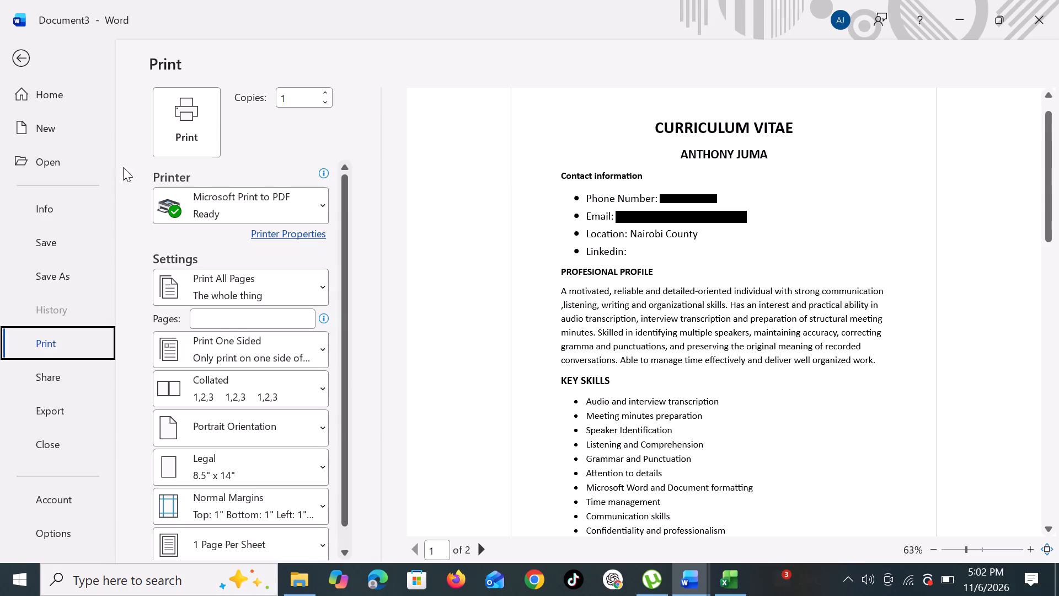
drag(143, 137, 187, 125)
click(187, 125)
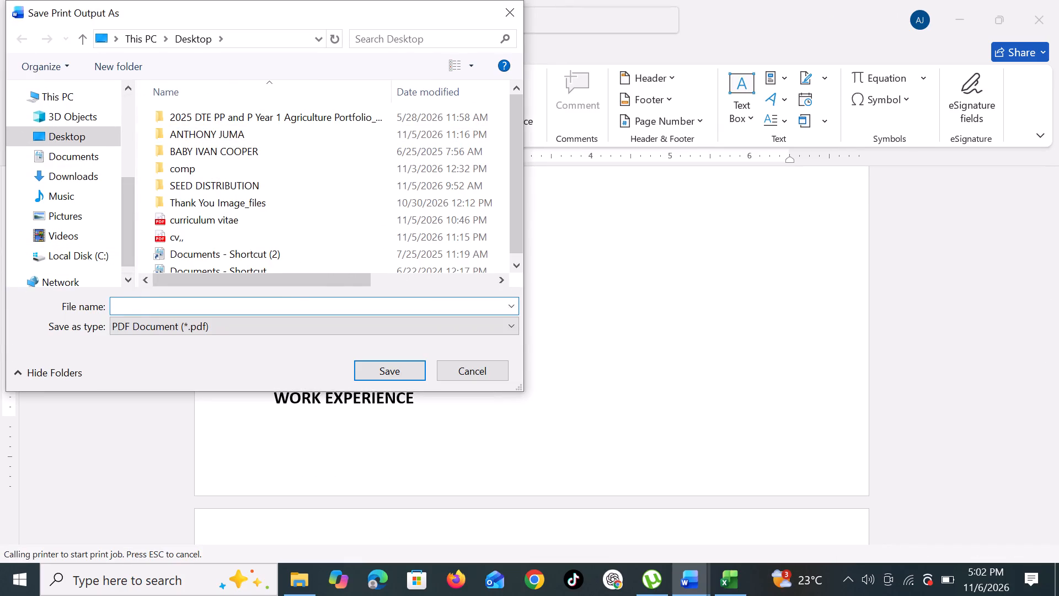
Save the PDF print output on the Desktop under the file name antoCV COMPUTER.
key(a)
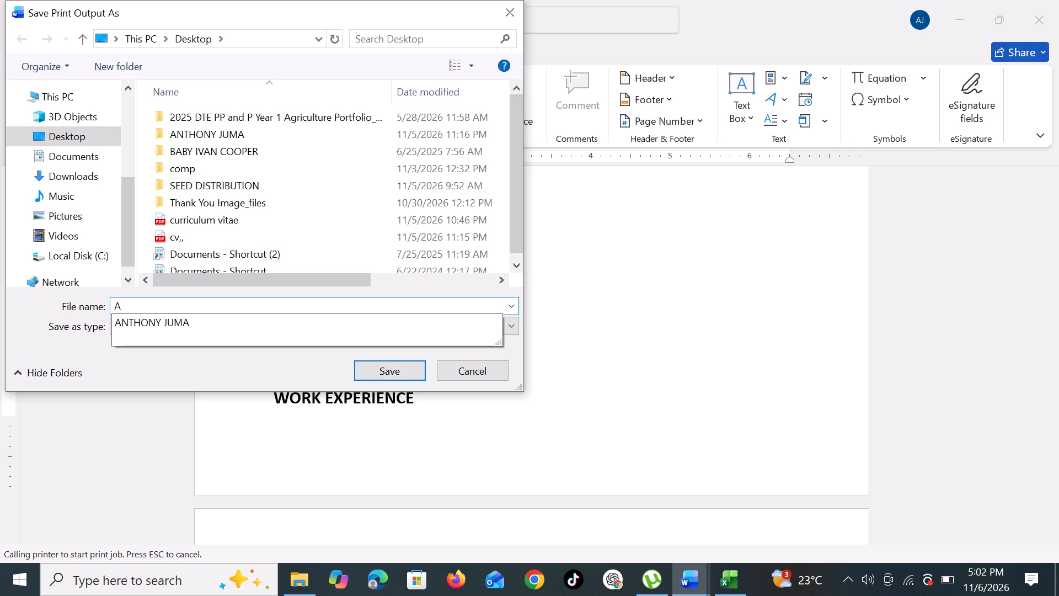
key(n)
key(BackSpace)
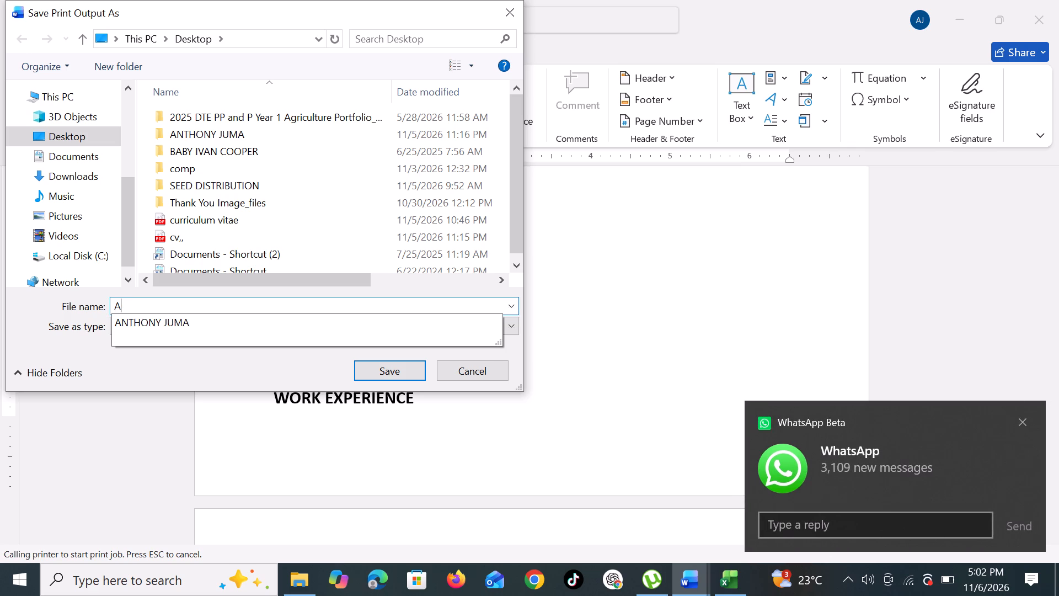
key(BackSpace)
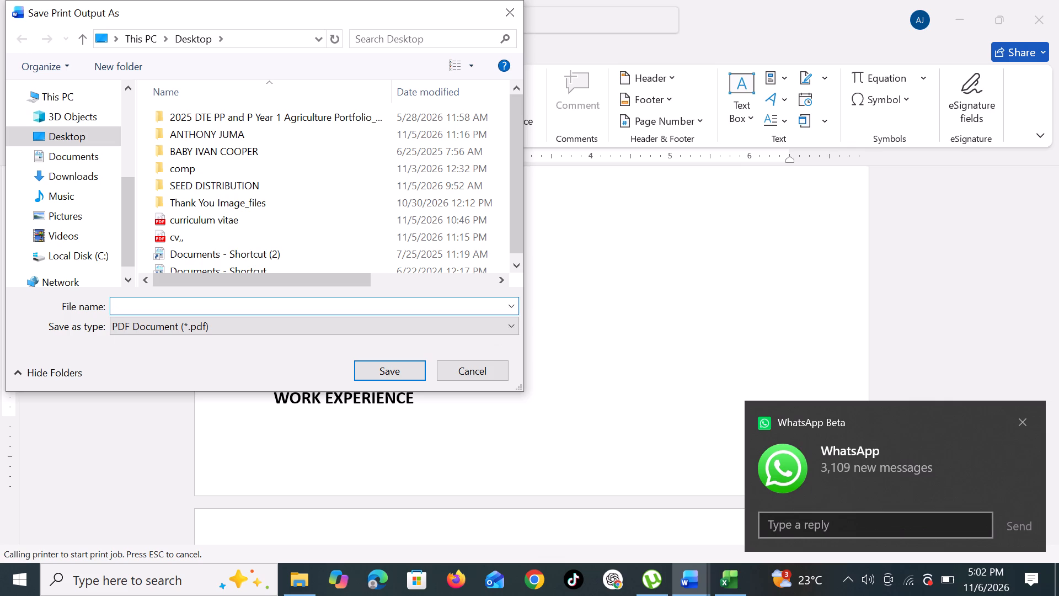
key(a)
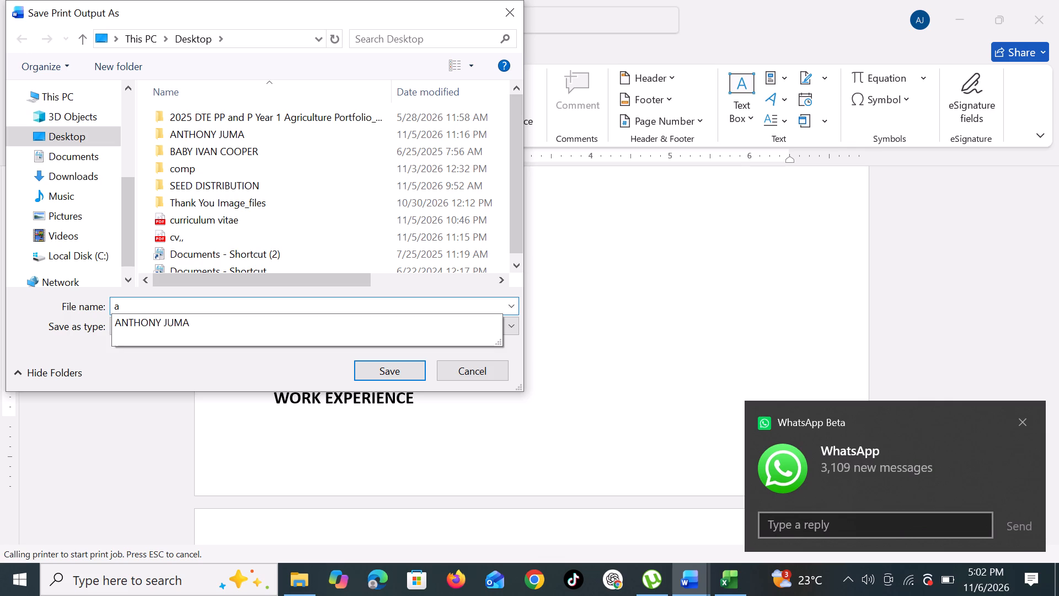
text(nto)
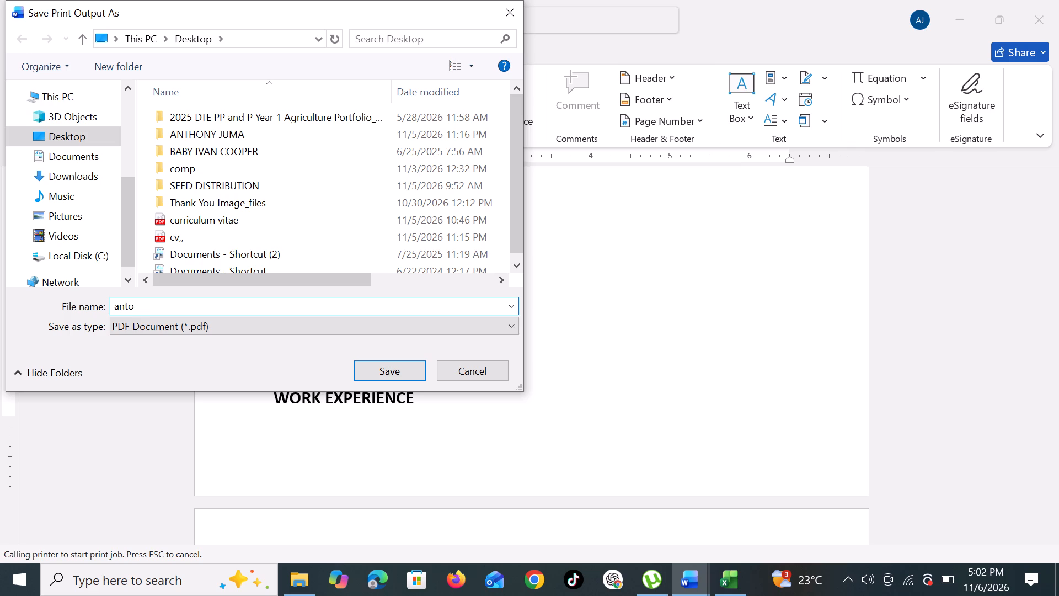
key(c)
key(v)
key(space)
key(BackSpace)
text(OMP)
text(UT)
text(ER)
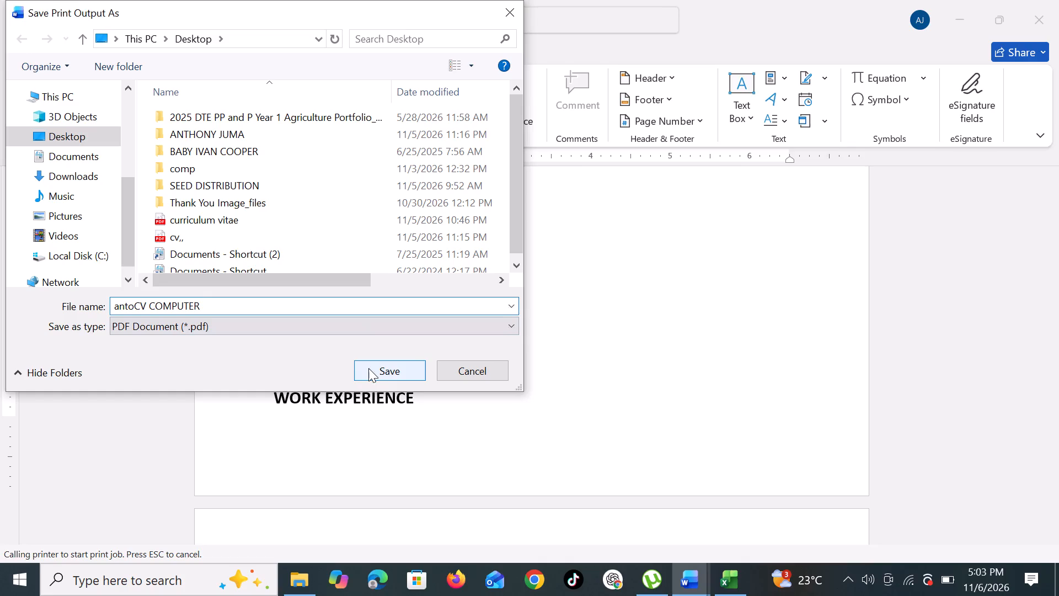
click(383, 368)
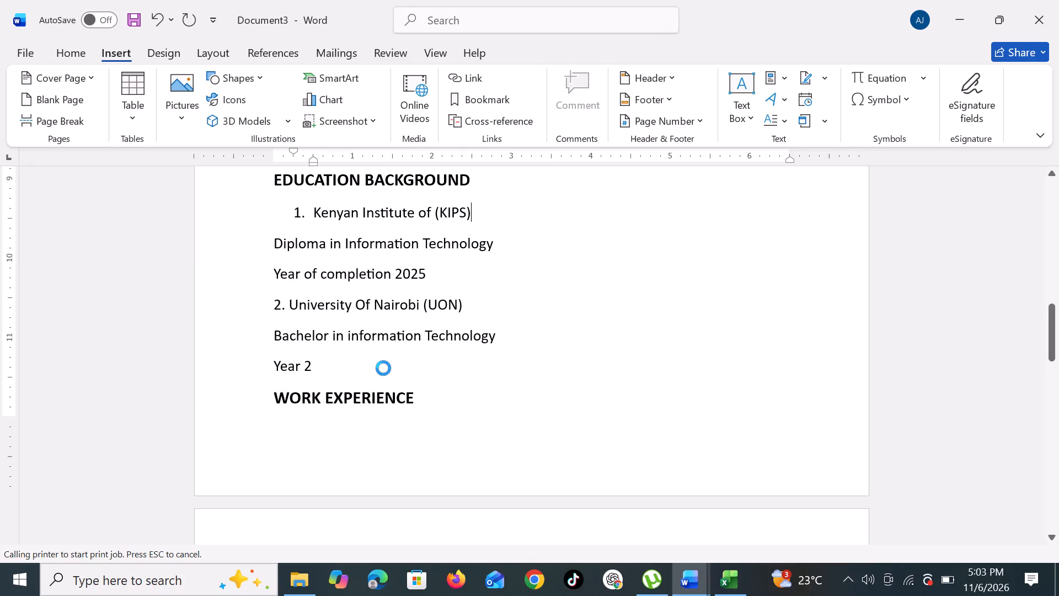
Review the CV's sections from the professional profile through to Referees at the end.
scroll(383, 368, down, 2)
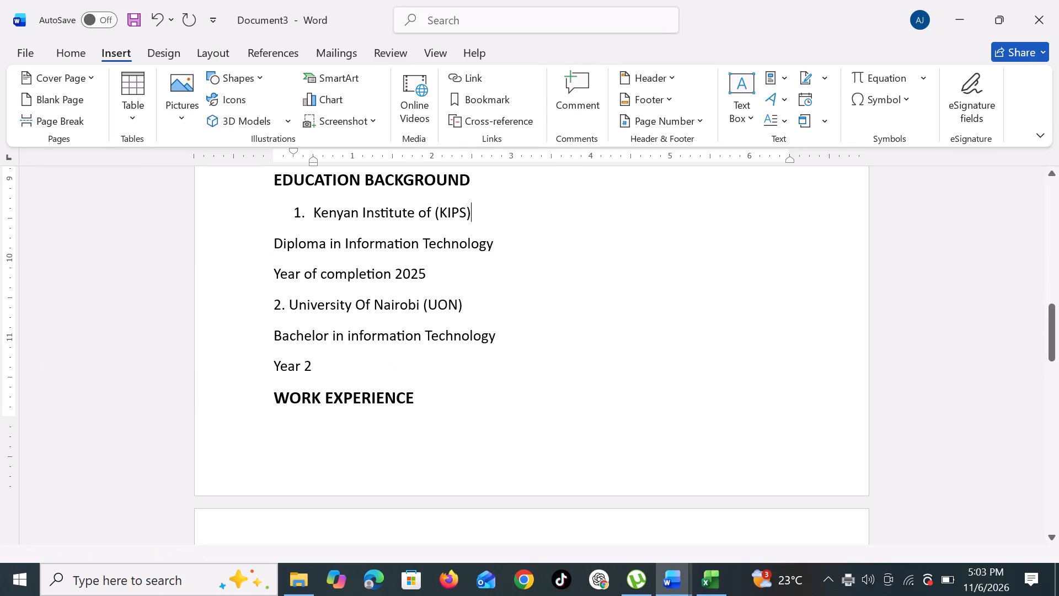
scroll(383, 368, down, 2)
scroll(383, 368, up, 6)
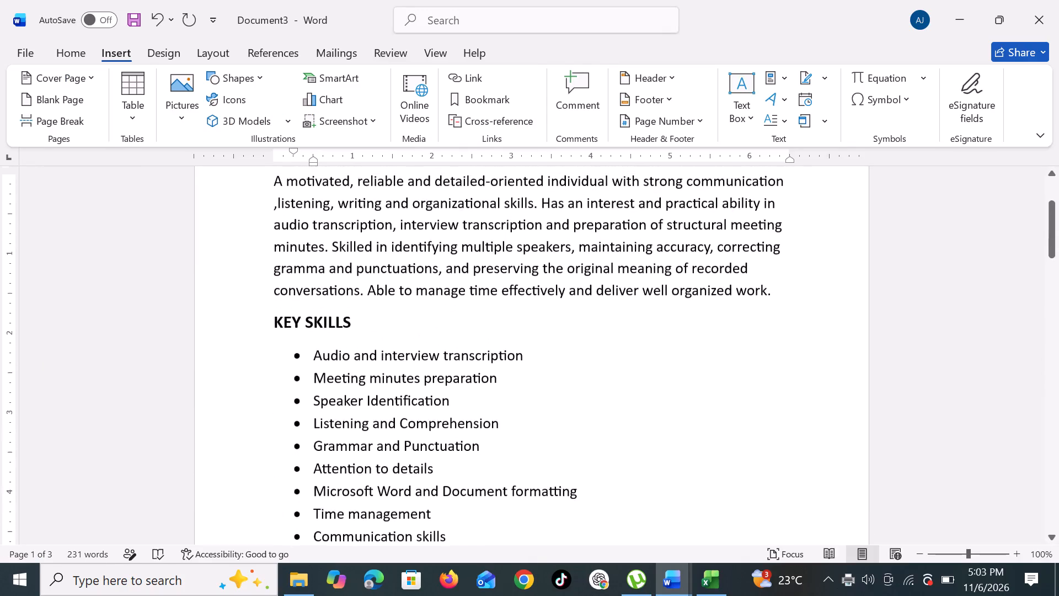
scroll(383, 368, down, 5)
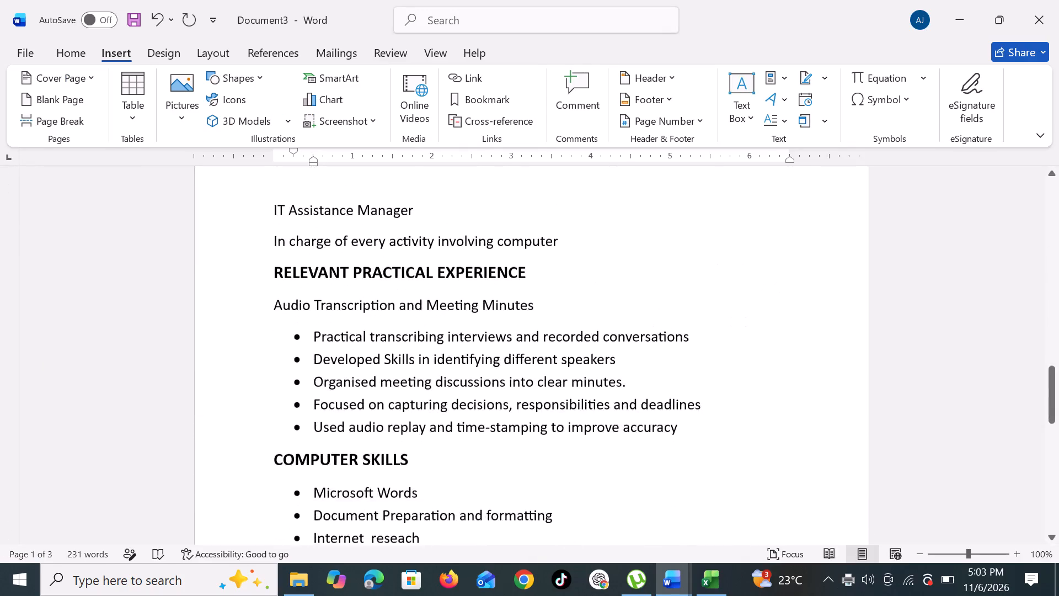
scroll(383, 368, down, 2)
scroll(422, 246, down, 1)
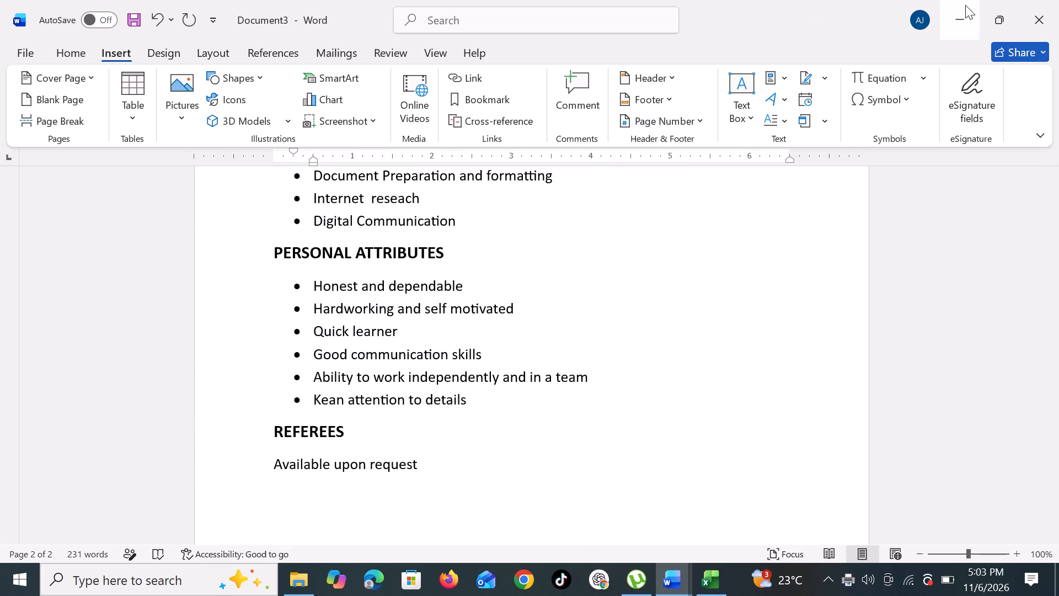
Close the CV, saving it as CURRICULUM VITAE in the OneDrive - Personal Documents folder, and close the remaining start window.
click(1044, 12)
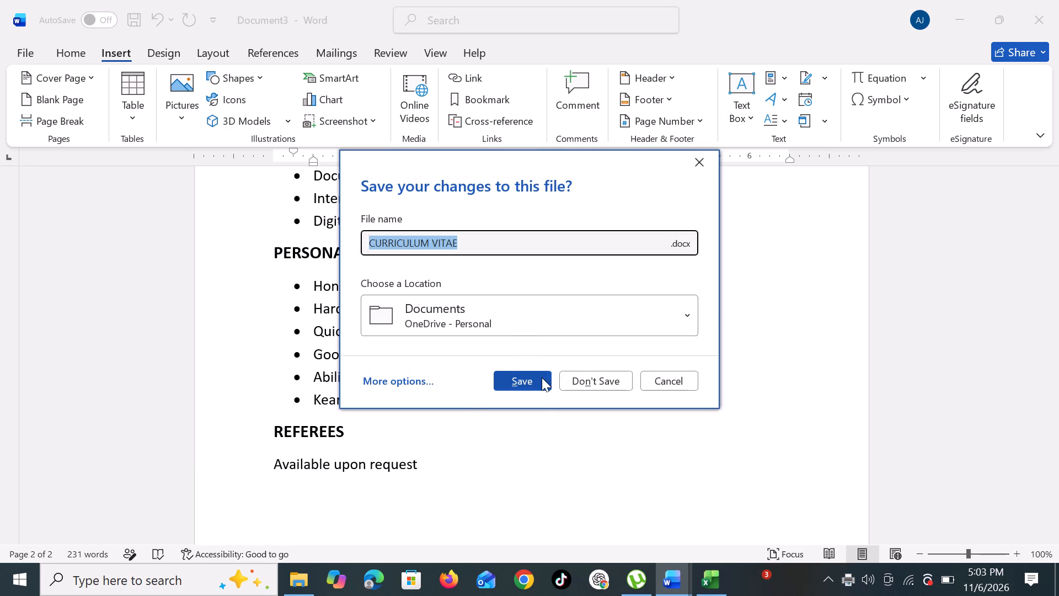
click(531, 388)
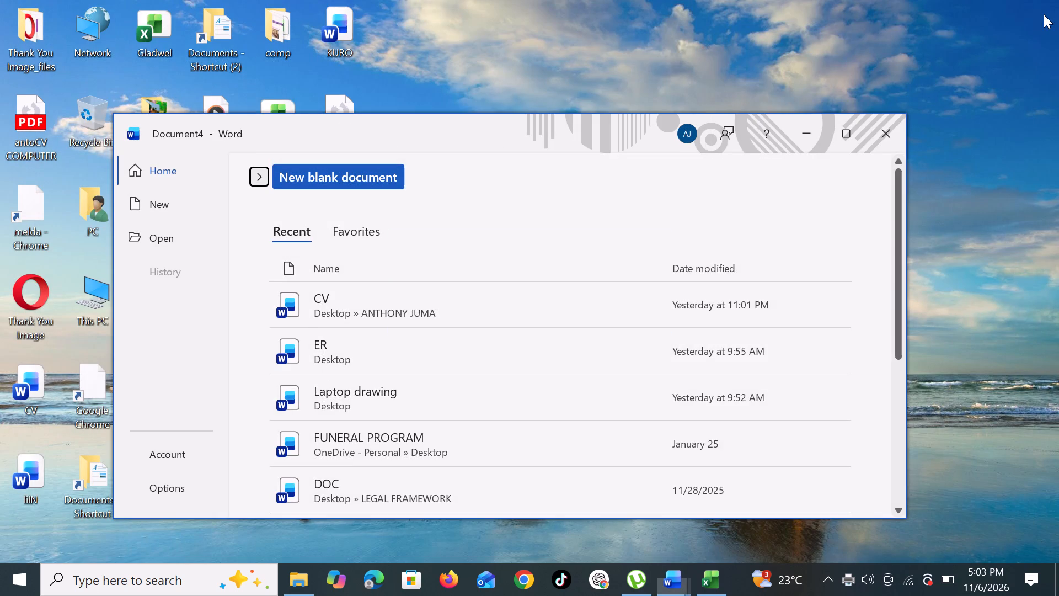
click(890, 144)
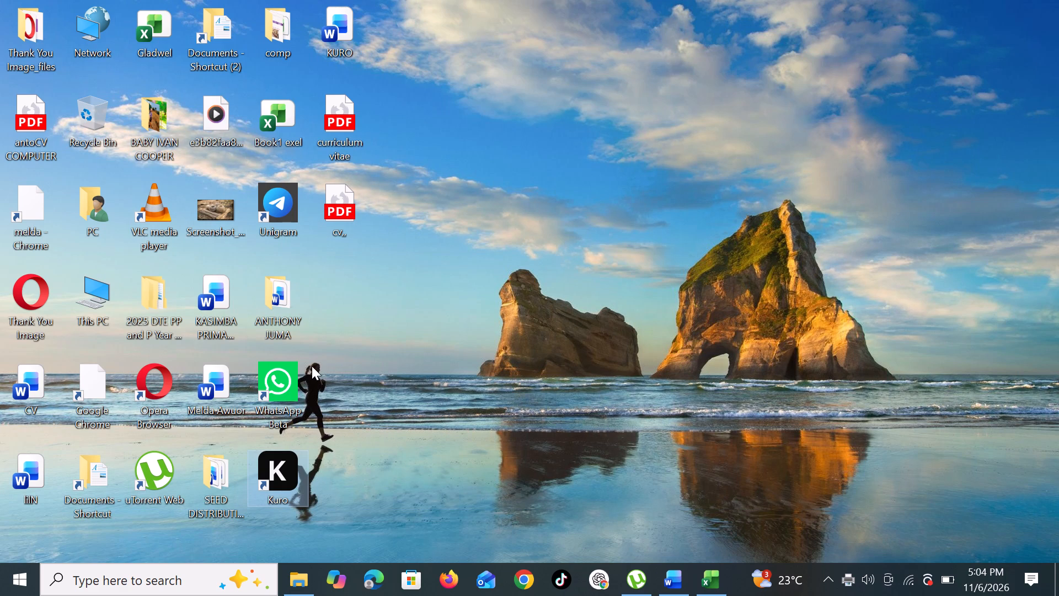
Launch the Kuro application from the desktop.
double_click(284, 459)
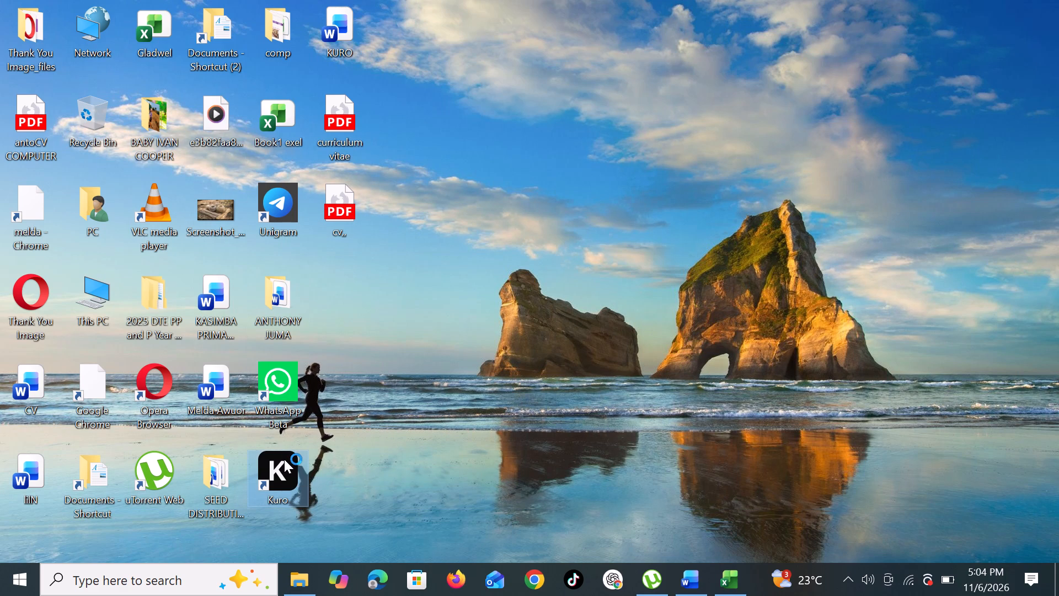